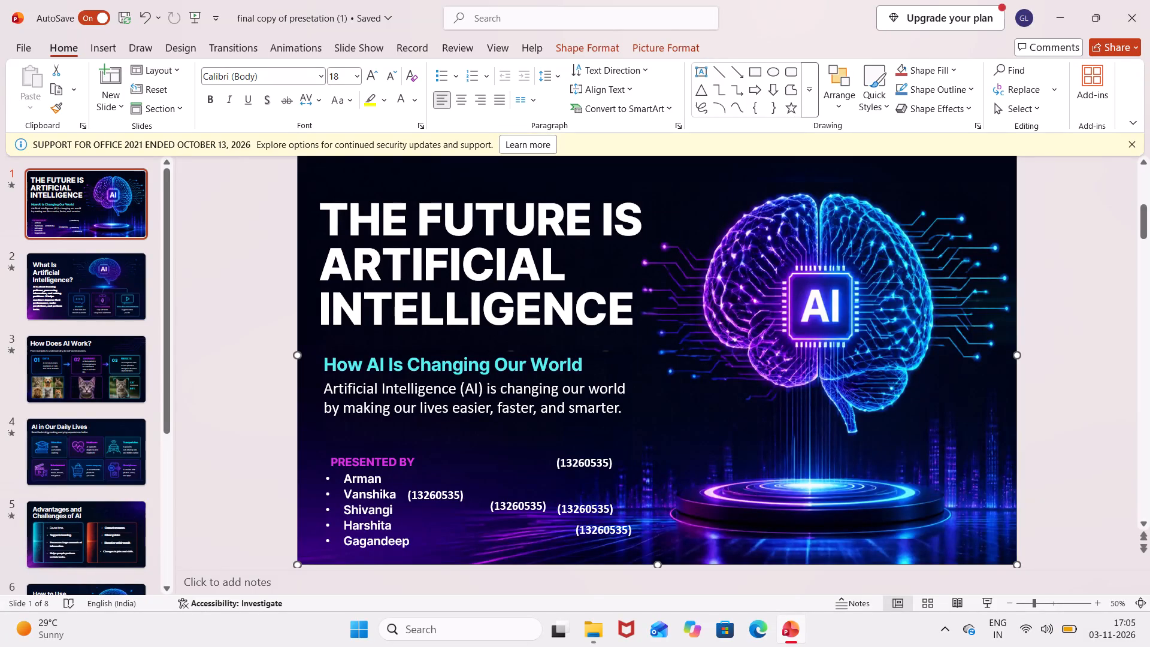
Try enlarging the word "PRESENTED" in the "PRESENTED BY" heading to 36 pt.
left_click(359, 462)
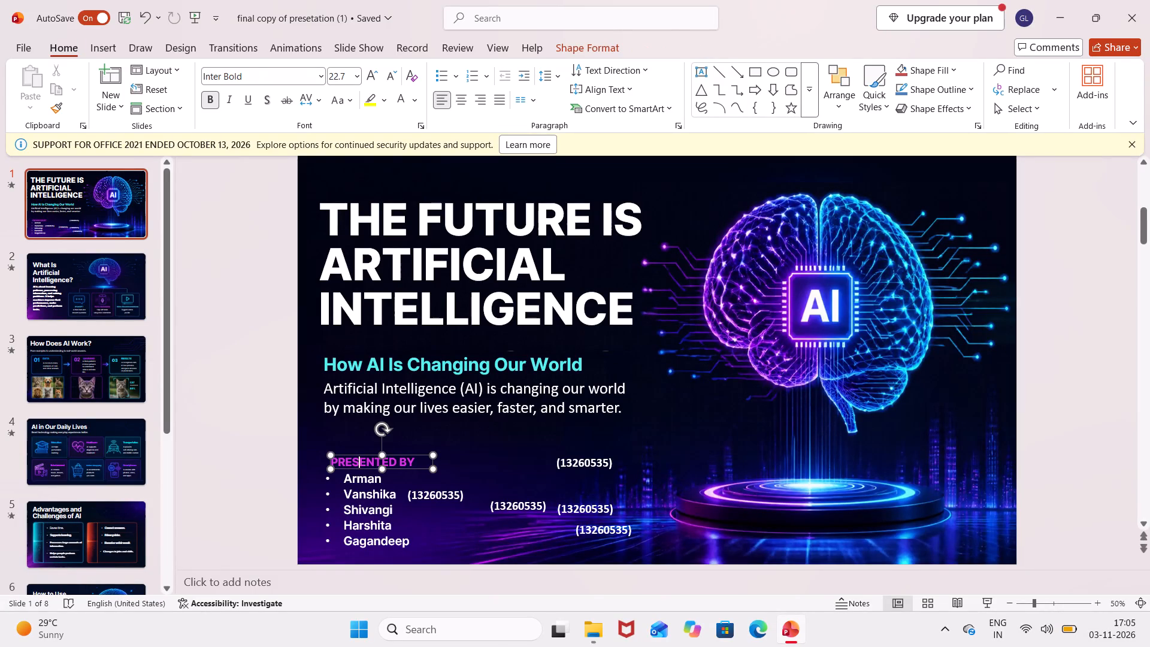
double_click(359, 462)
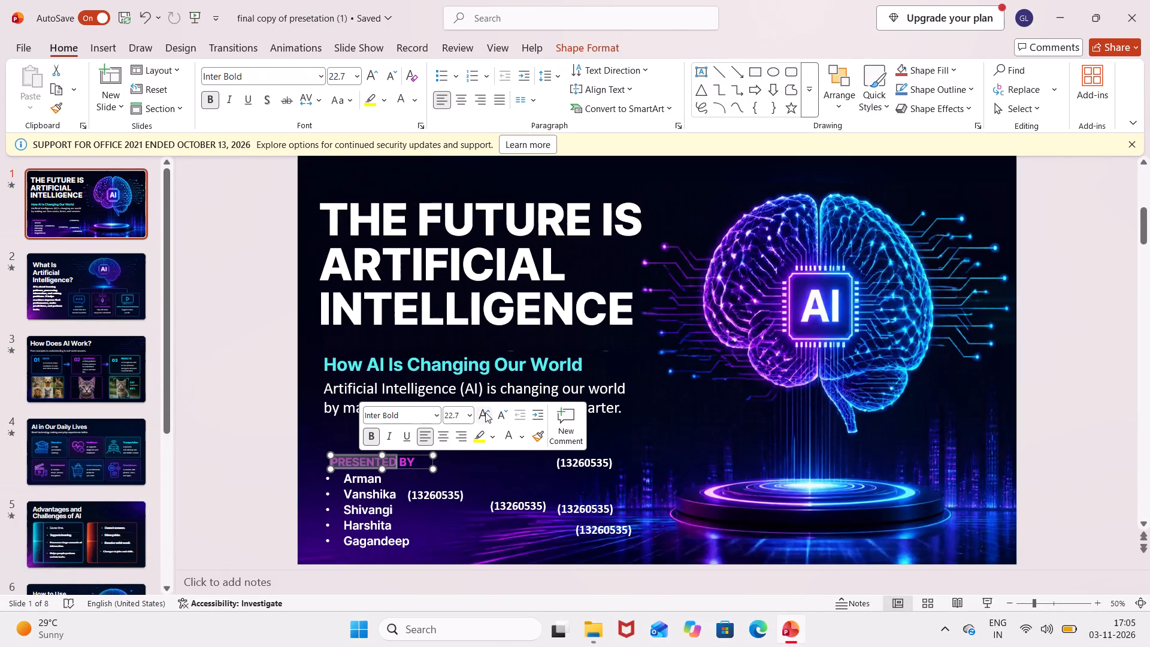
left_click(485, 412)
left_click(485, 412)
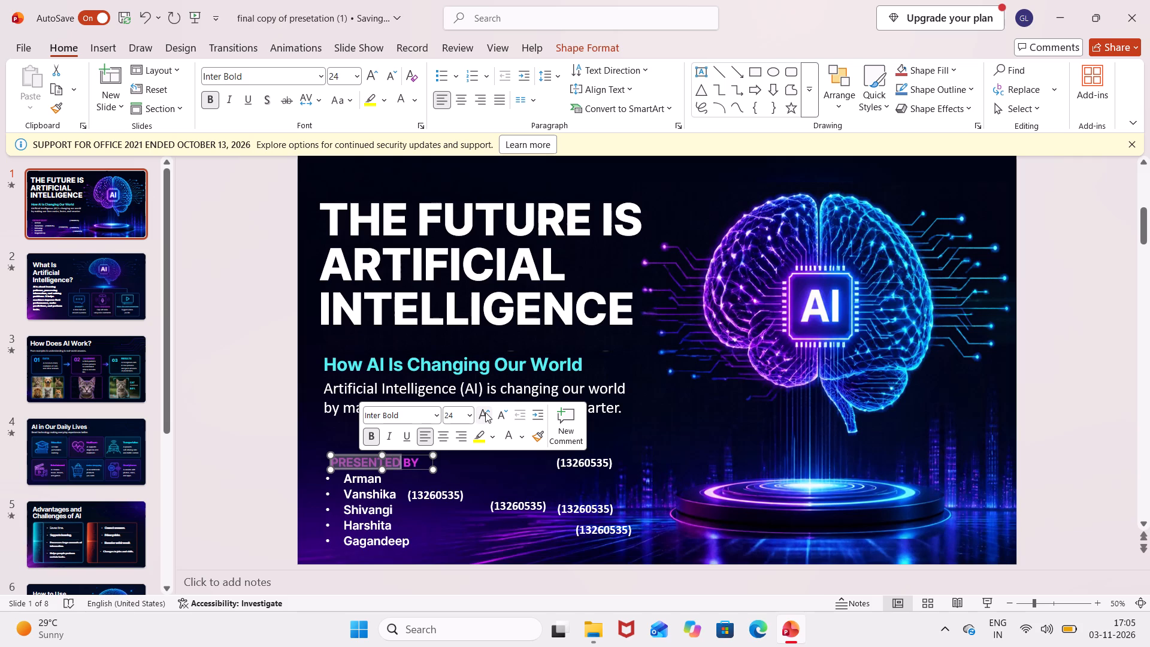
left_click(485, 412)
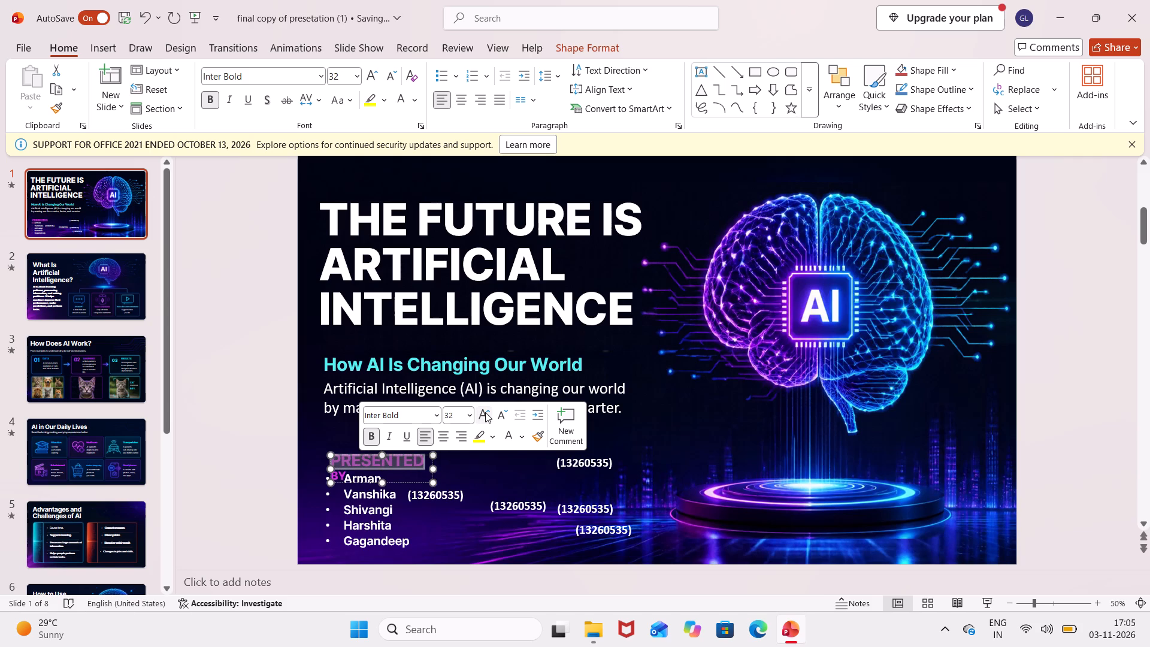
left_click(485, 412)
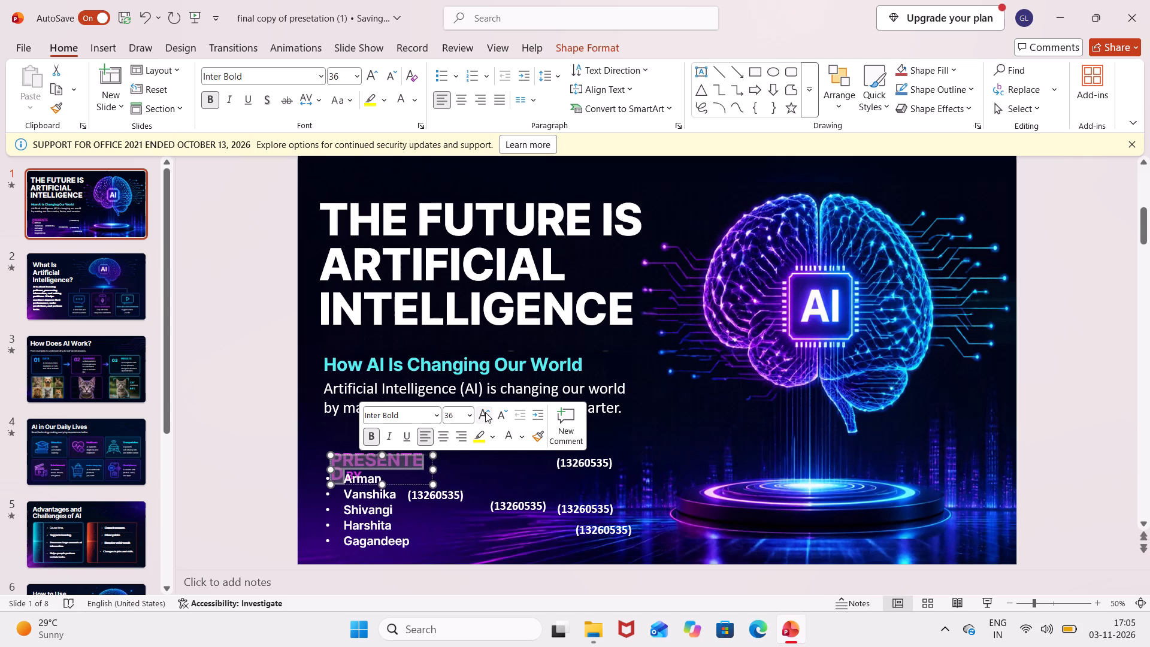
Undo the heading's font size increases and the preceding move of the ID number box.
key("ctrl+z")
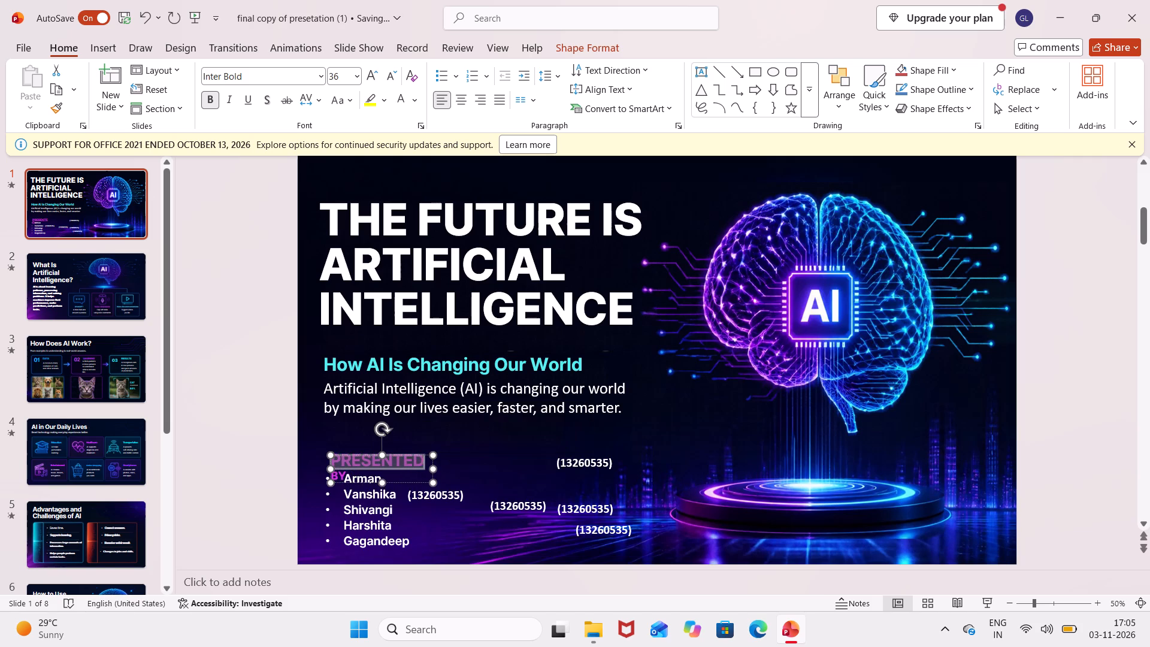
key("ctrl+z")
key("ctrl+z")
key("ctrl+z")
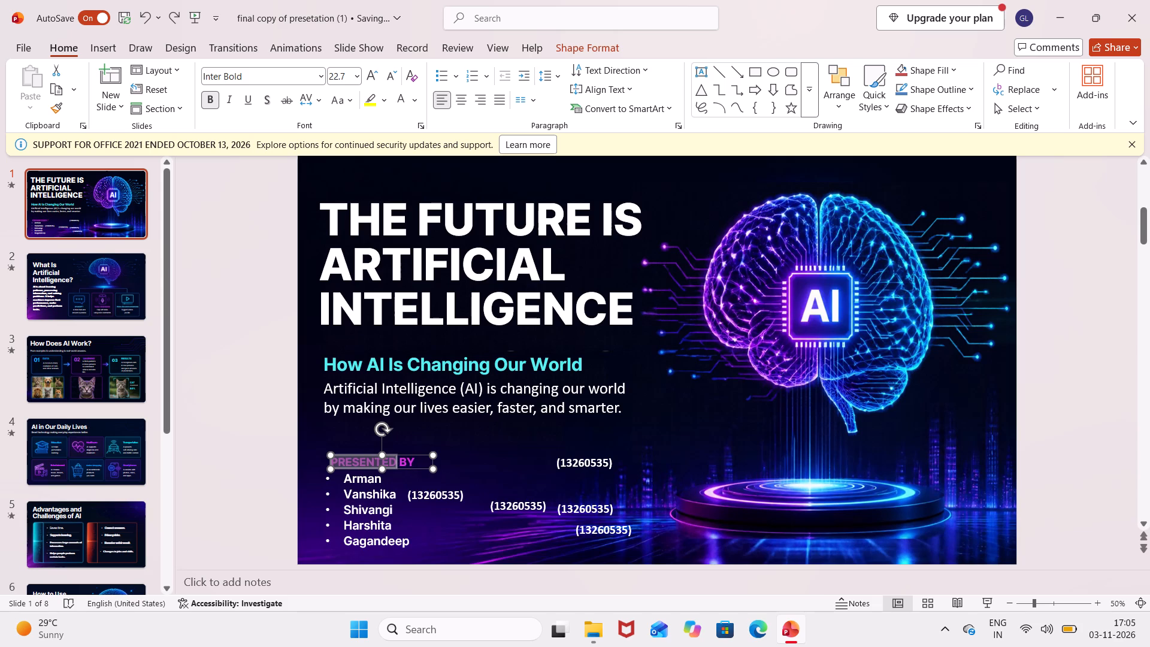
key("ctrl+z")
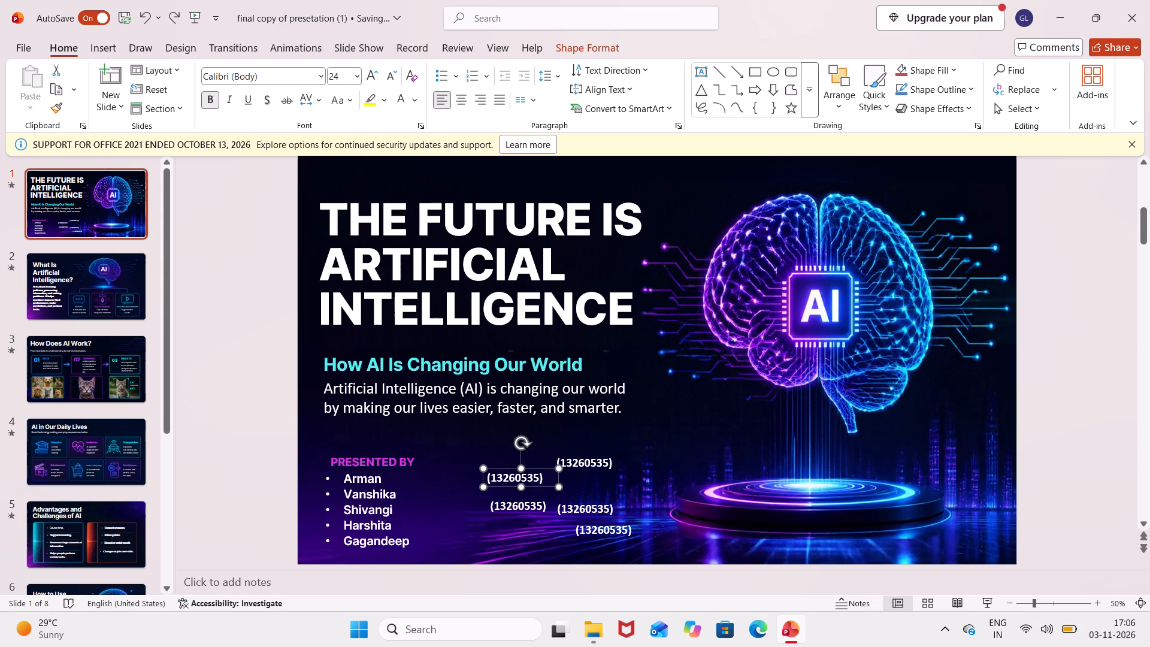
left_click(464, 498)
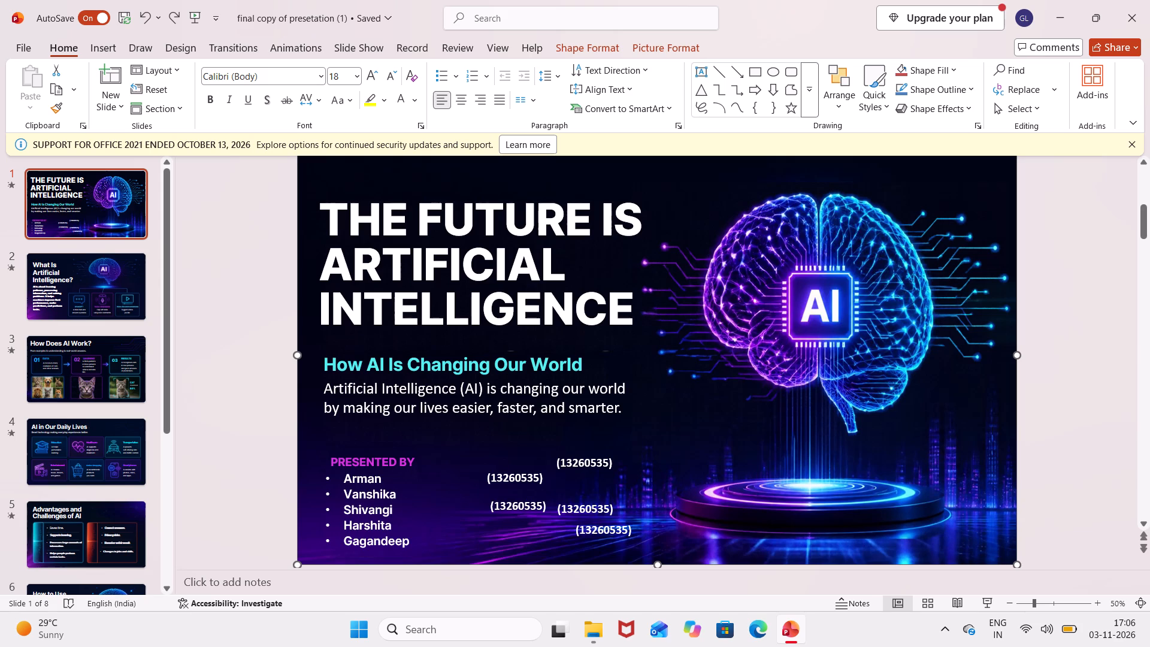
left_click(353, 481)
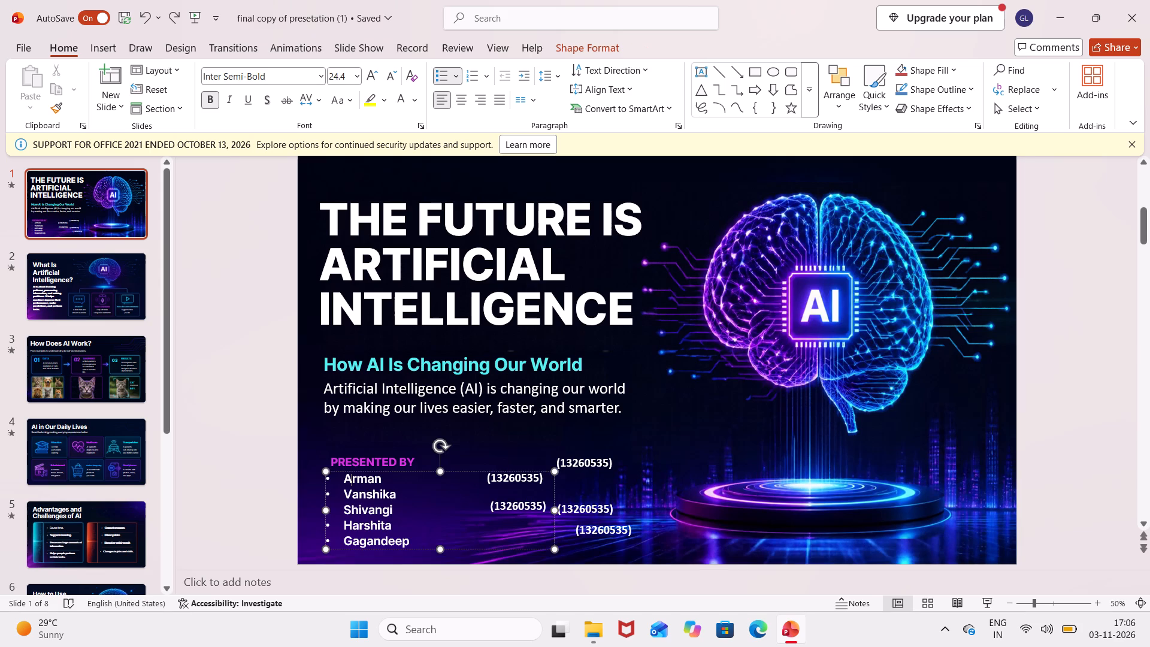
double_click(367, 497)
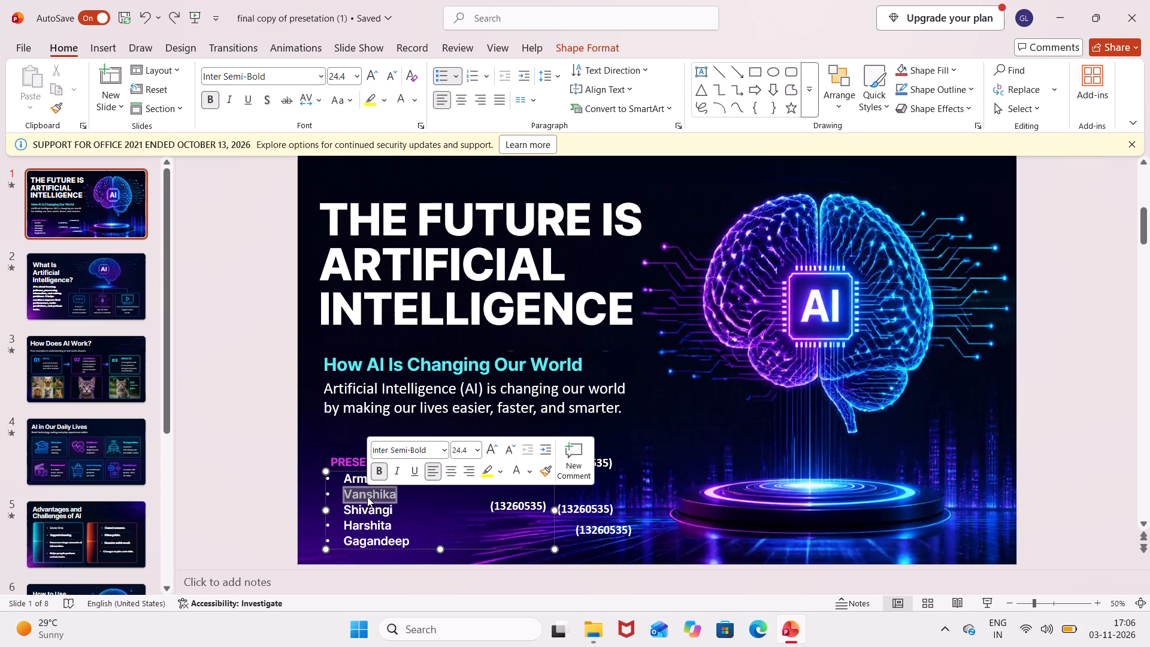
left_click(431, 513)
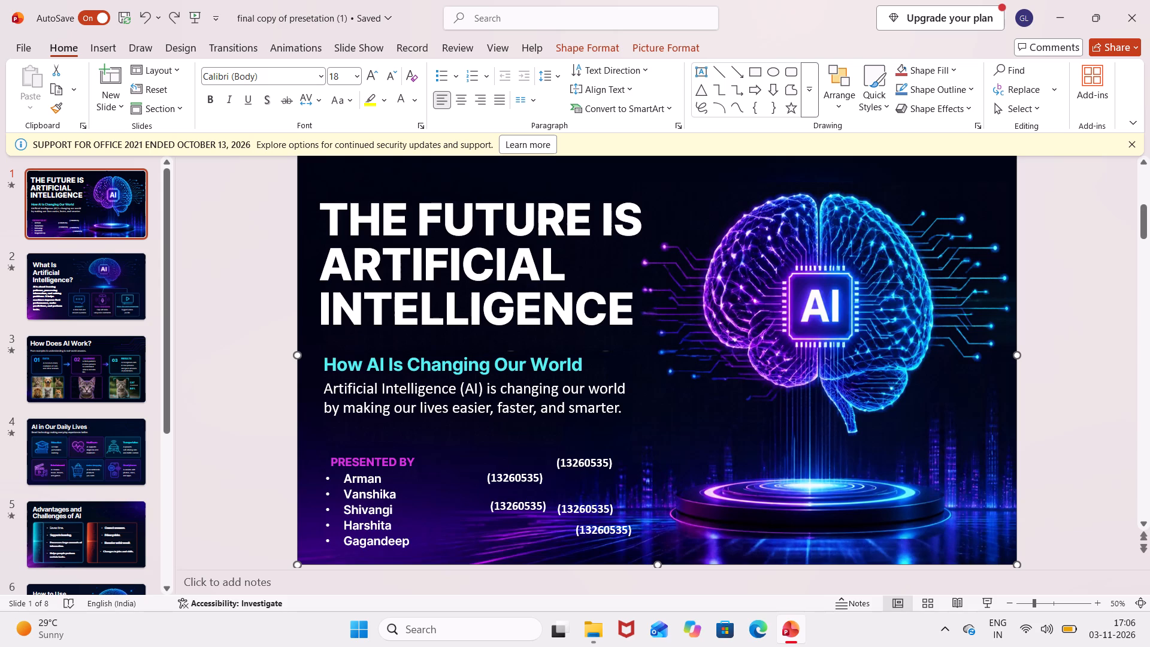
Insert a vertical bar and spaces before the ID number level with the first presenter's name, and widen its text box to fit one line.
left_click(498, 476)
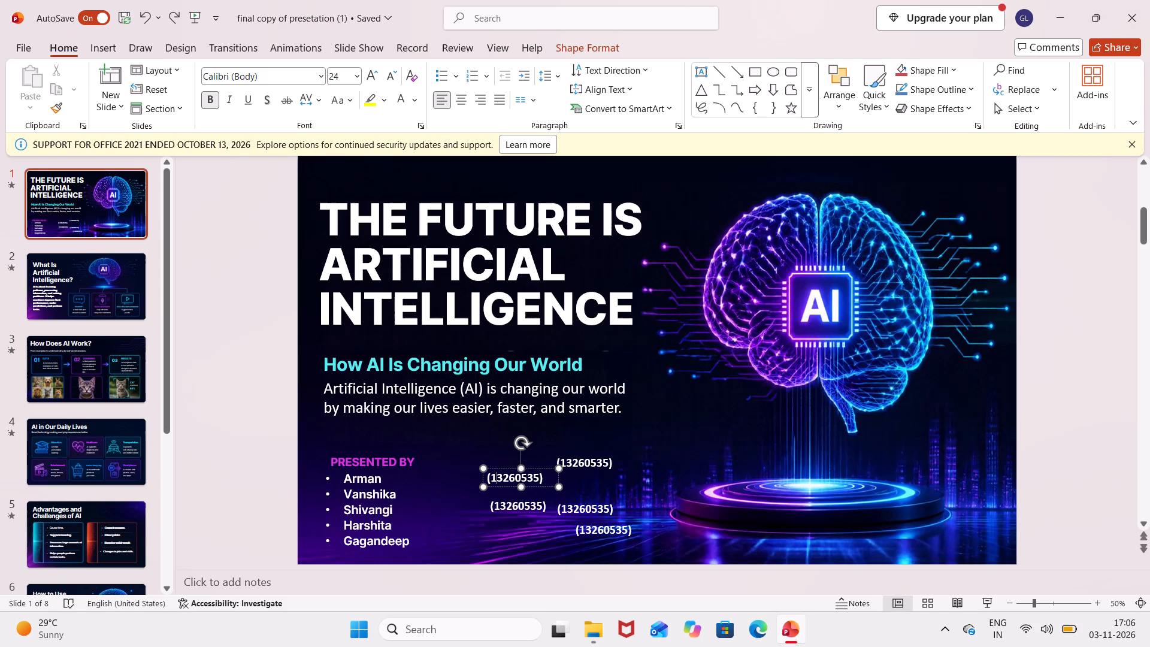
left_click(487, 476)
key("shift+bar")
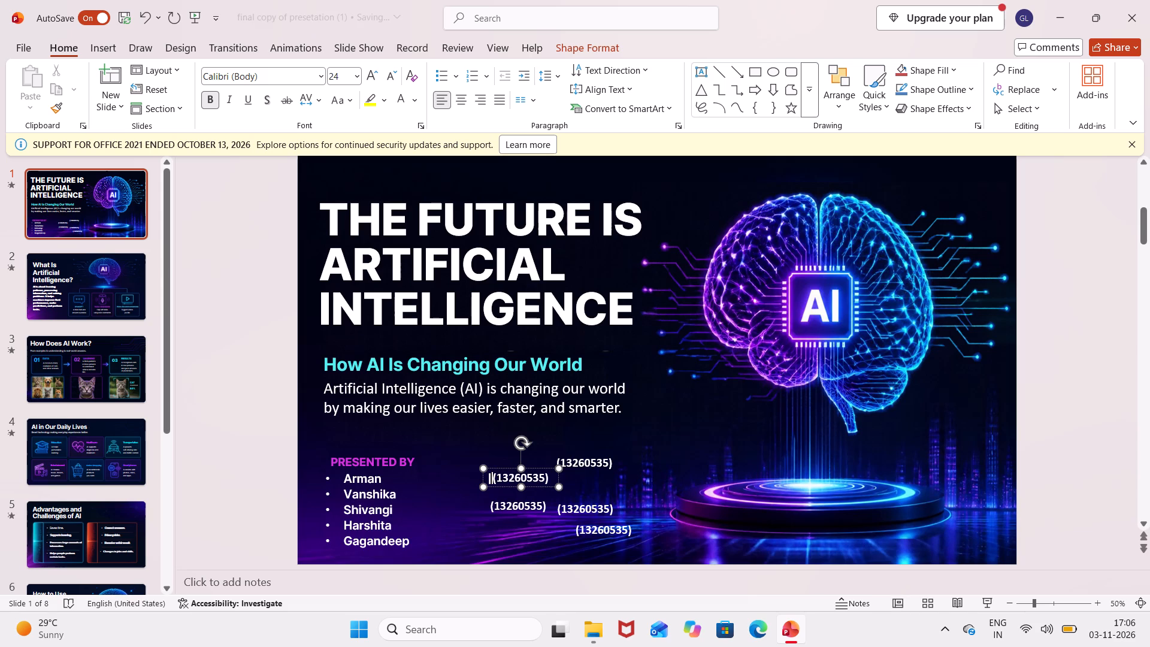
key("space")
key("space")
key("space")
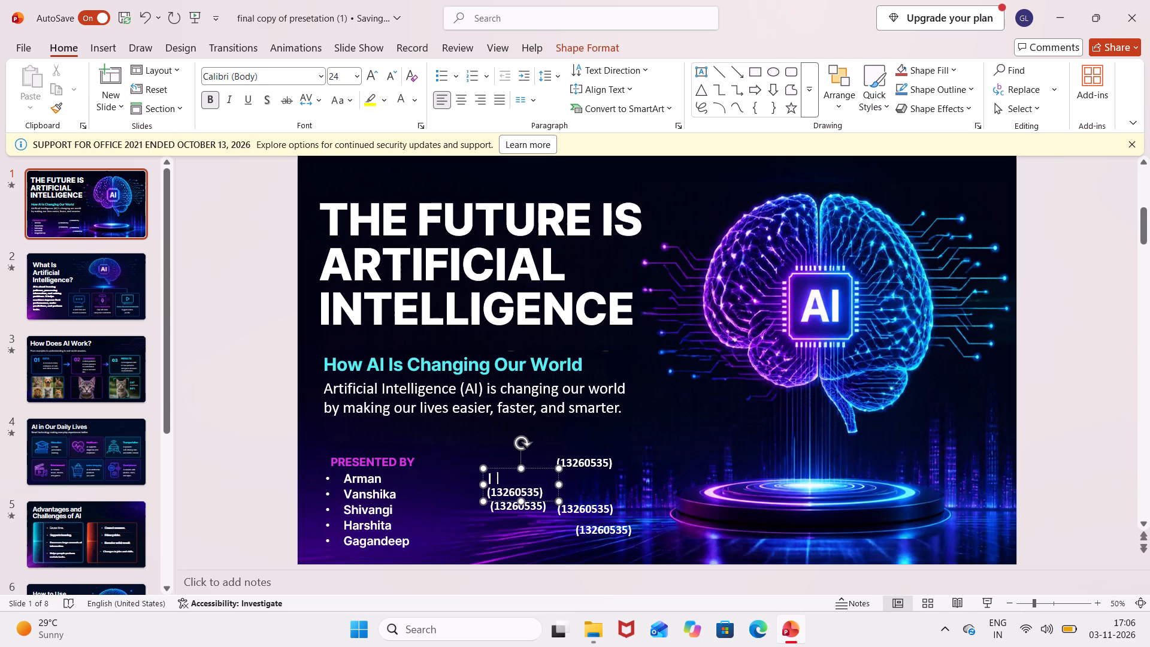
key("space")
left_click_drag(556, 497, 606, 512)
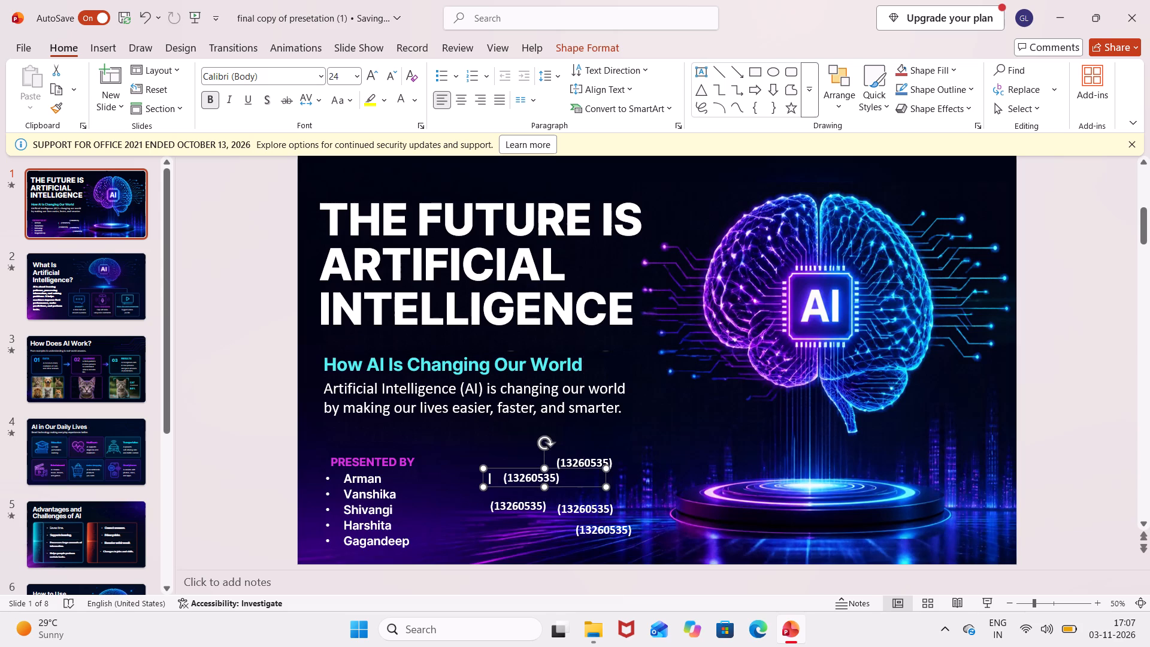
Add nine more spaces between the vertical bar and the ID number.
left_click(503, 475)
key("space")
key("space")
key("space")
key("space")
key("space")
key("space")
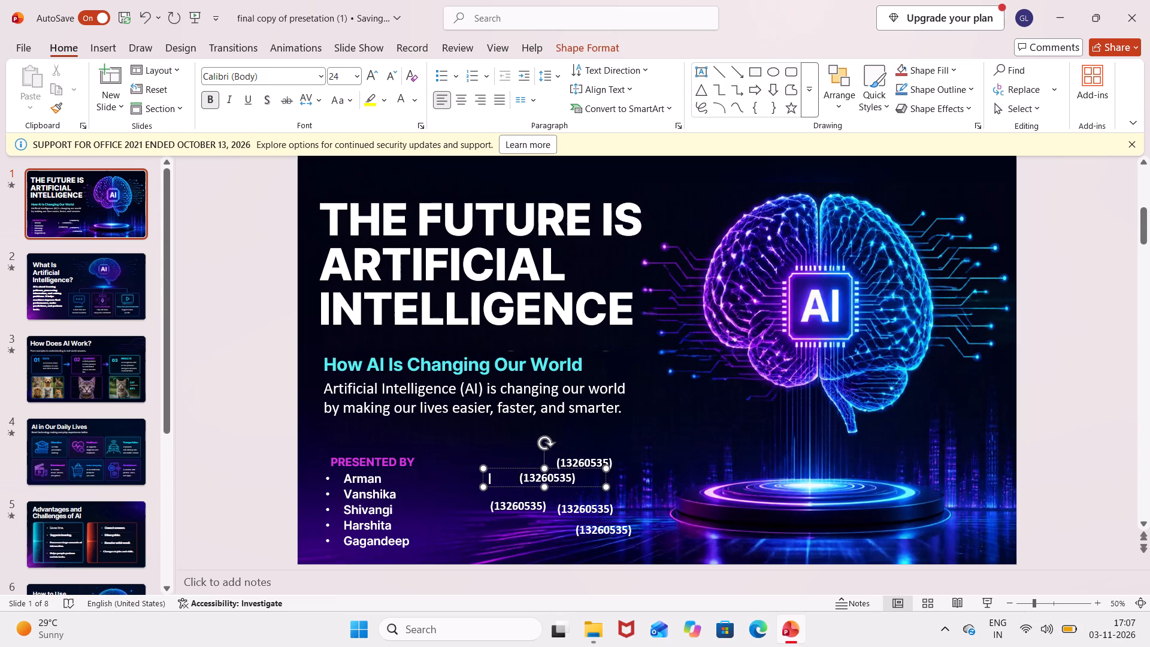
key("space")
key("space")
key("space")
Move the text box with the vertical bar and ID number directly beside the name "Arman".
left_click_drag(504, 467, 439, 480)
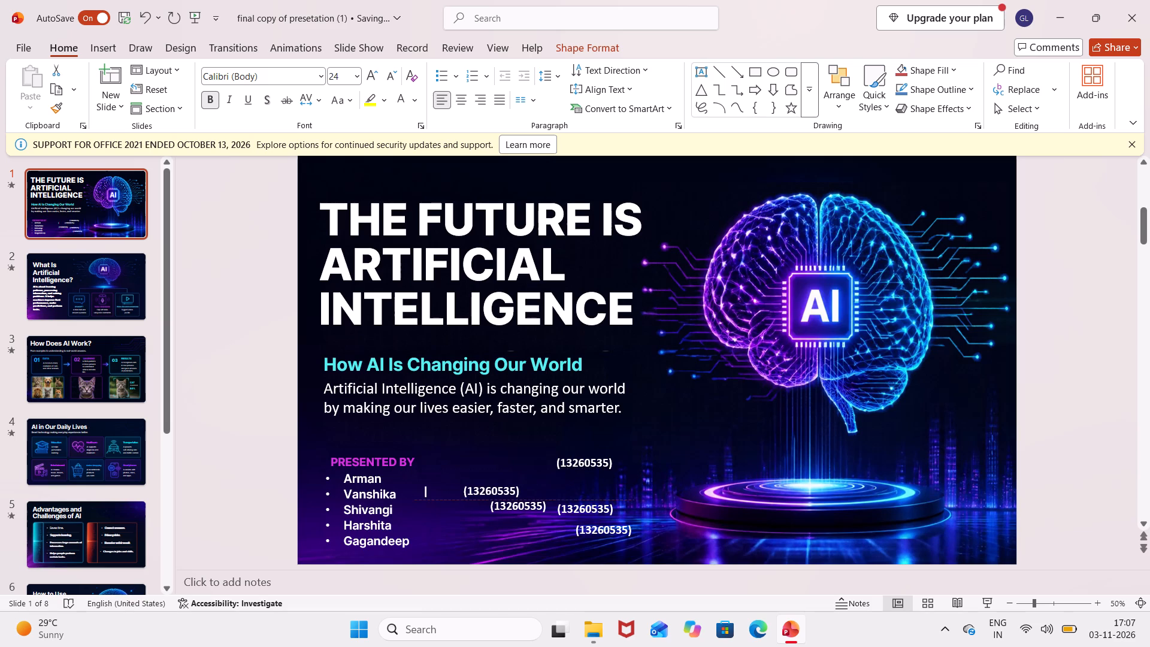
left_click_drag(439, 480, 412, 467)
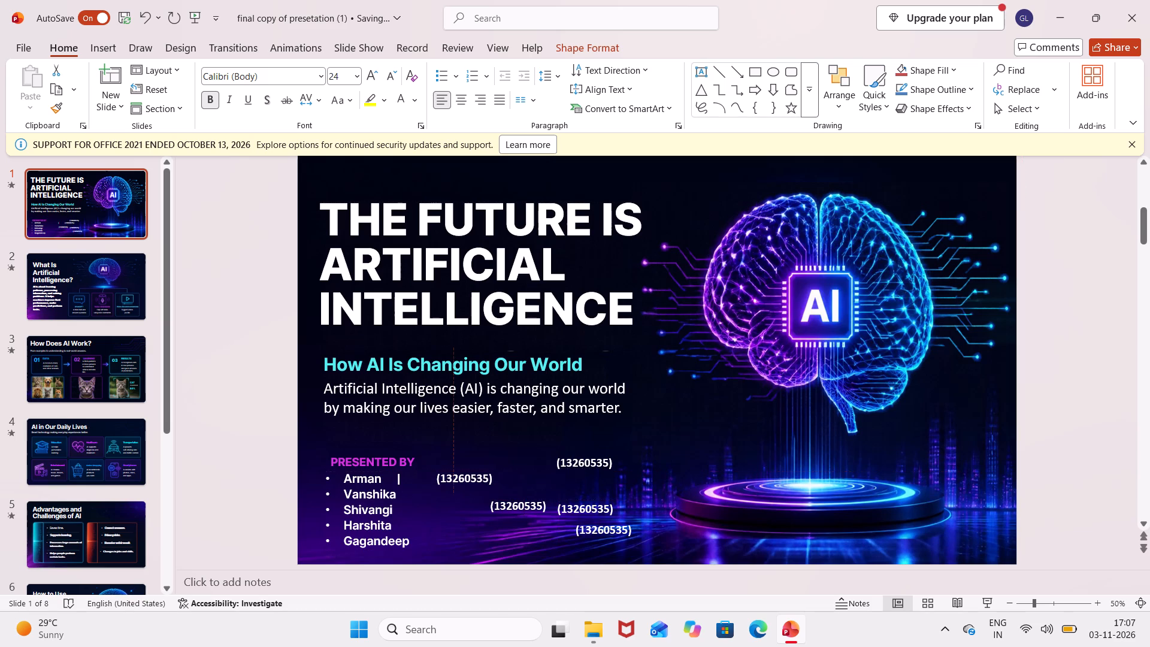
left_click_drag(412, 467, 412, 467)
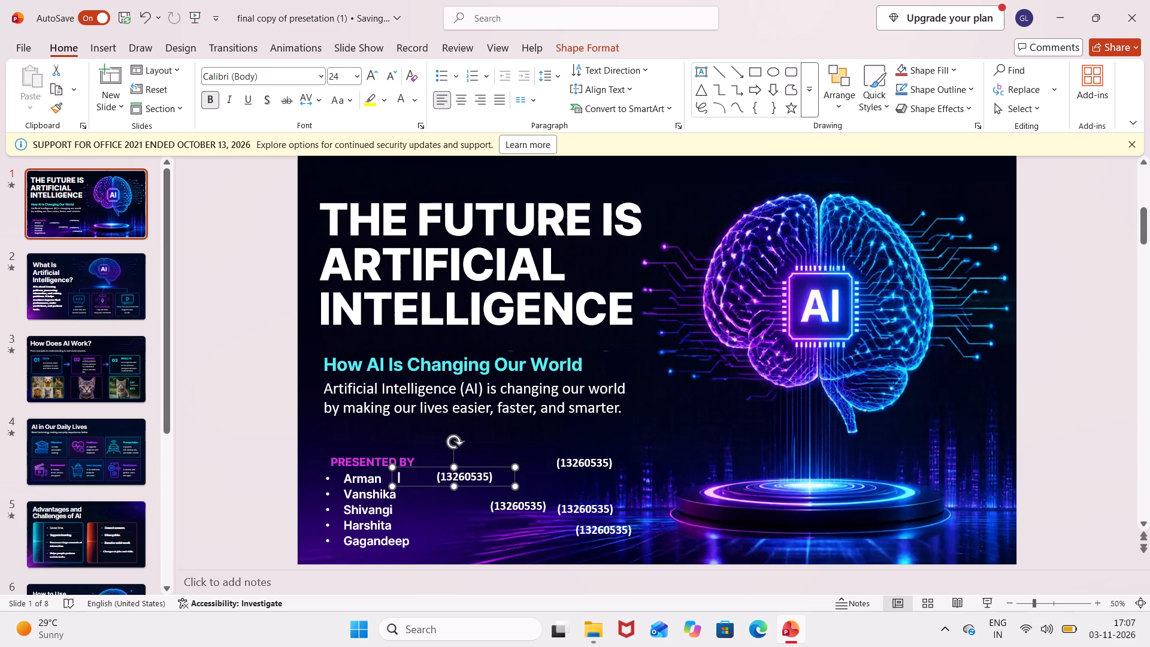
Delete ten spaces between the vertical bar and the ID number beside "Arman" to close the gap.
left_click(418, 484)
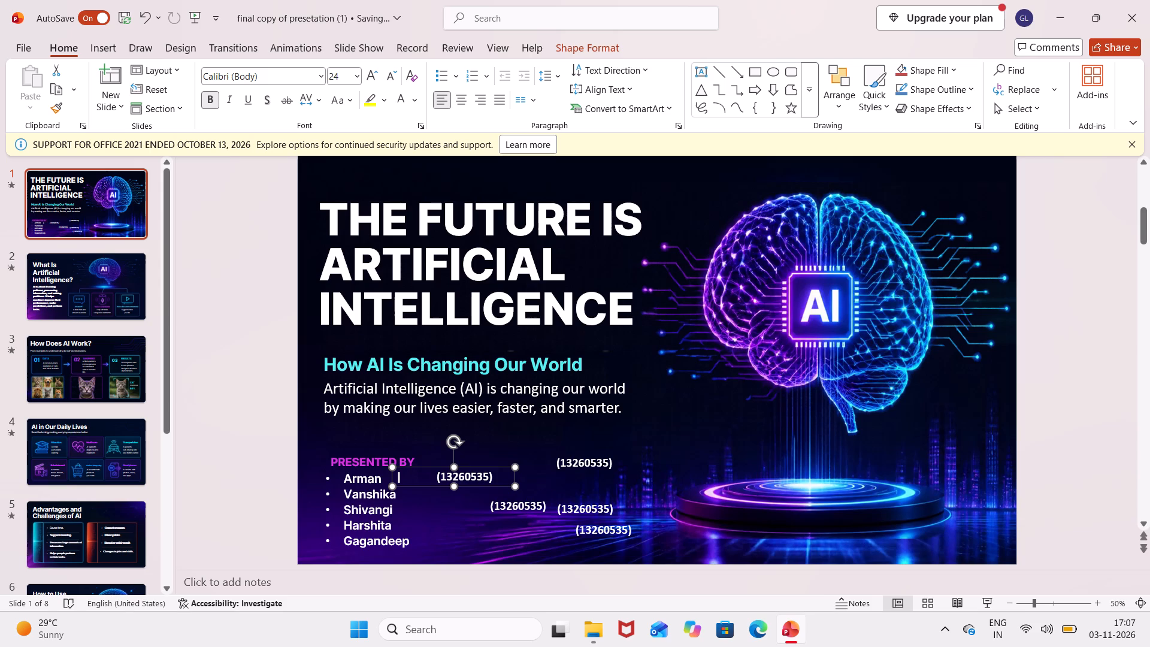
left_click(418, 484)
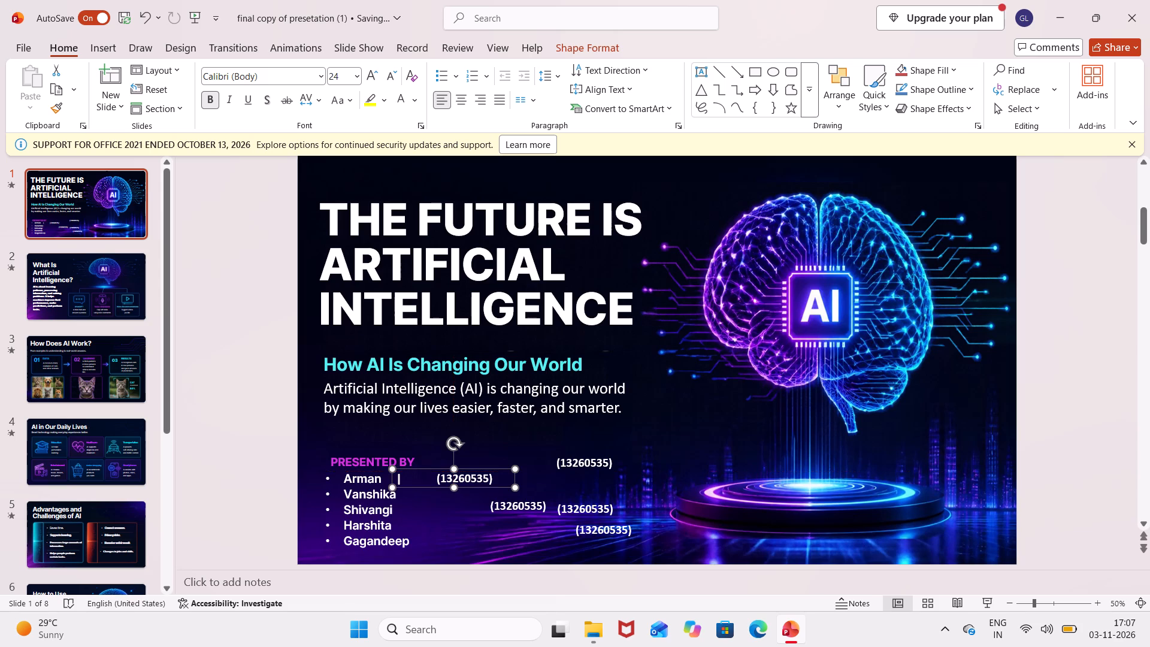
key("BackSpace")
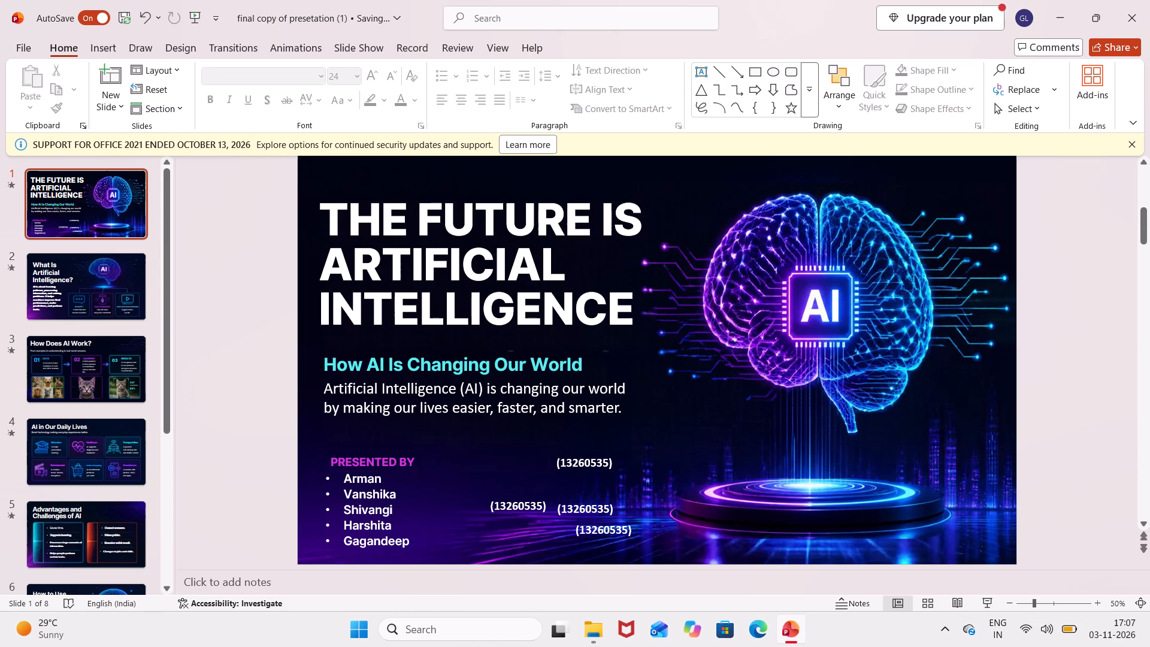
key("ctrl+z")
left_click(435, 479)
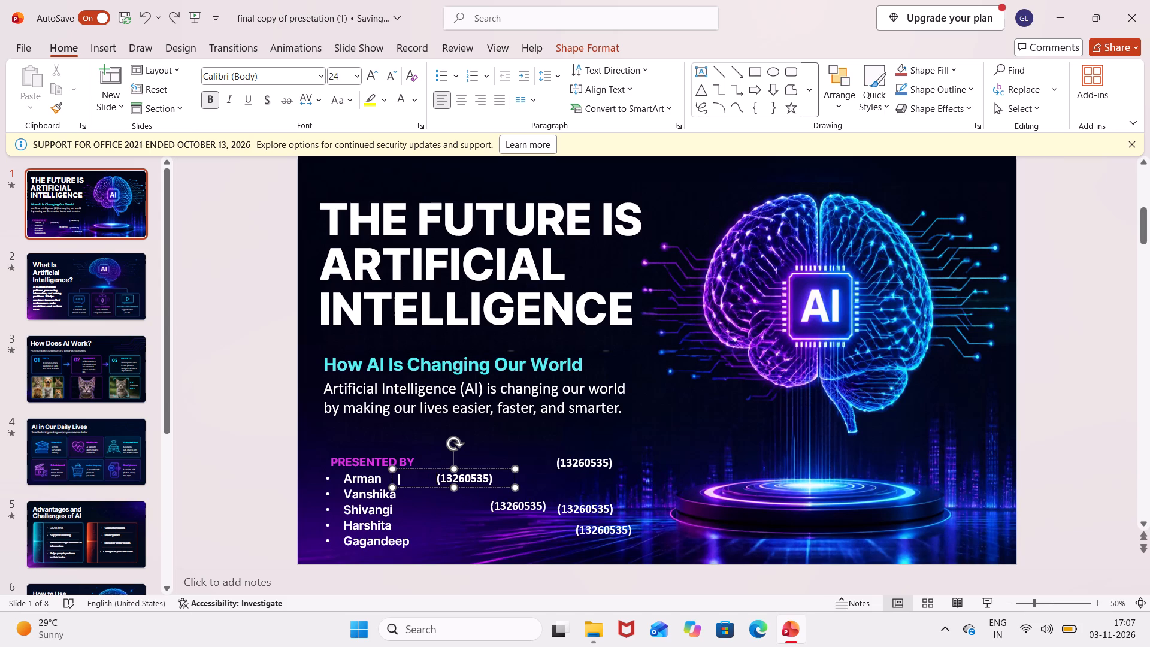
key("BackSpace")
key("BackSpace")
key("BackSpace")
key("BackSpace")
key("BackSpace")
key("BackSpace")
key("BackSpace")
key("BackSpace")
key("BackSpace")
key("BackSpace")
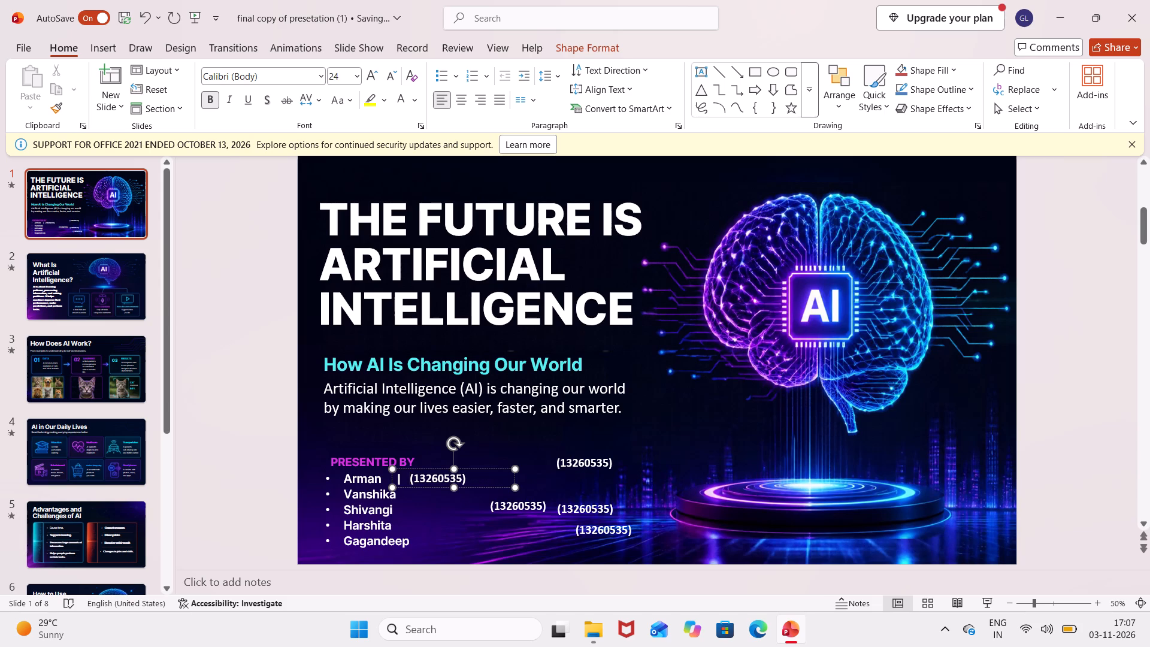
Delete the vertical bar in front of the ID number beside "Arman".
left_click(519, 539)
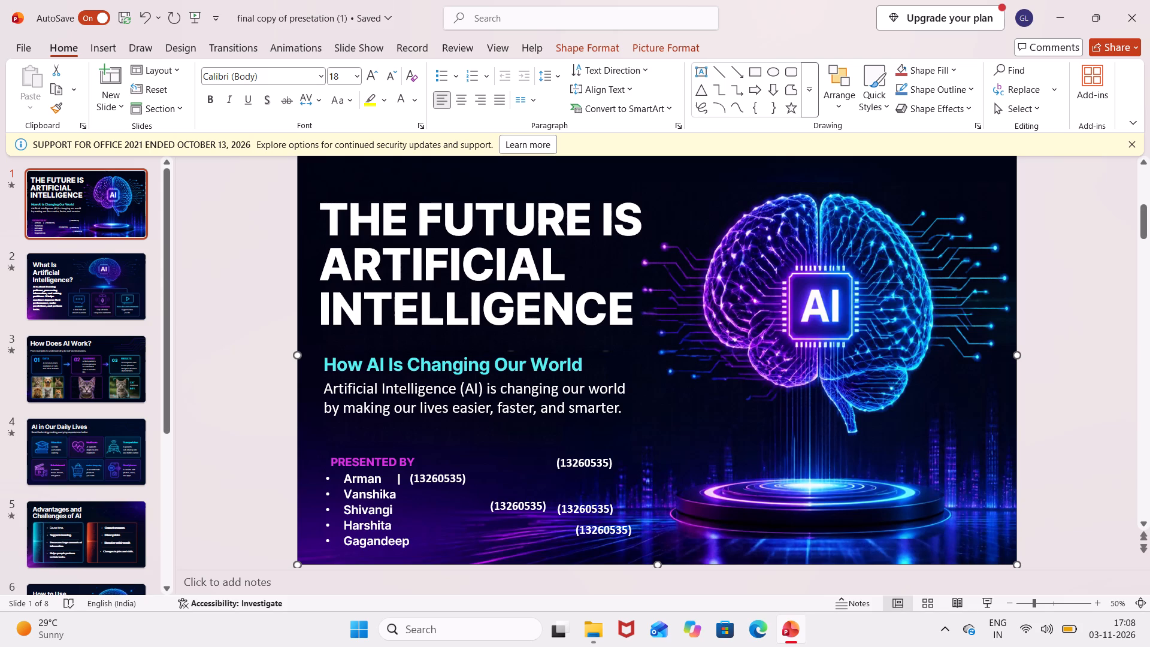
left_click(400, 477)
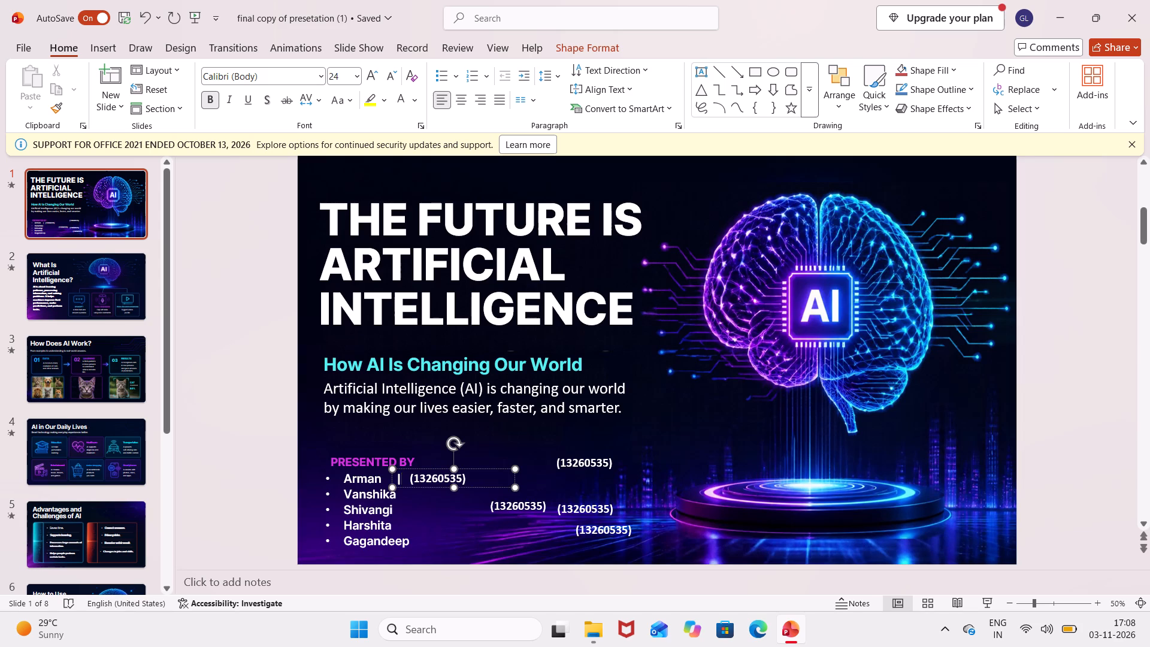
key("BackSpace")
Move the "PRESENTED BY" heading slightly up, away from the list of presenter names.
left_click(361, 459)
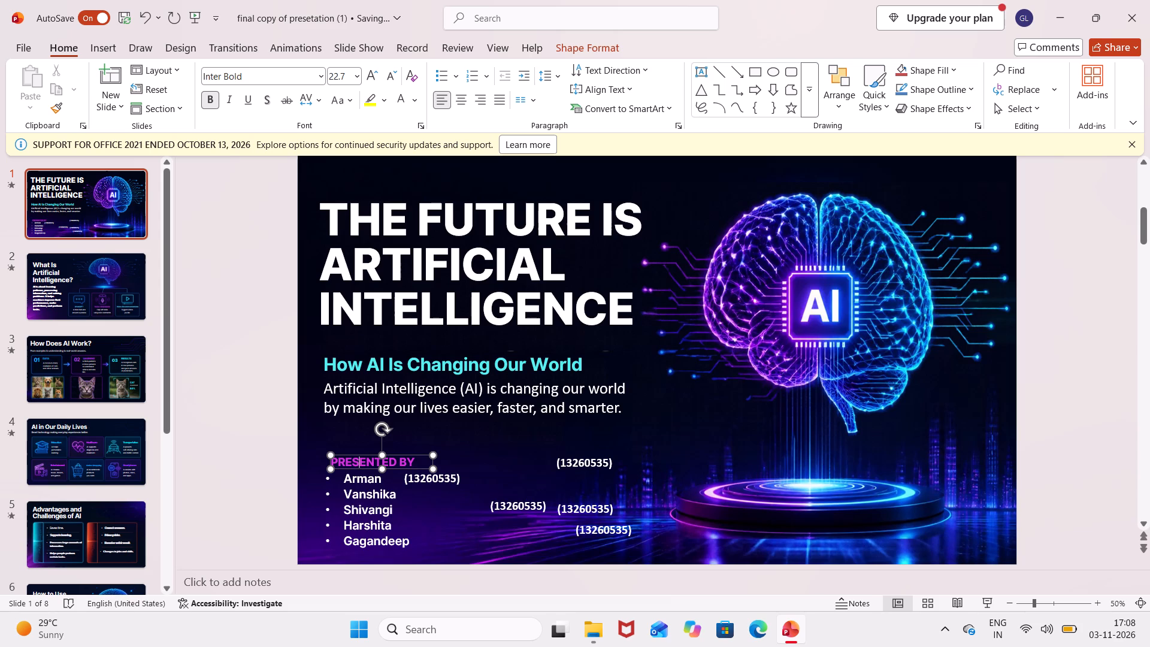
left_click_drag(359, 455, 358, 441)
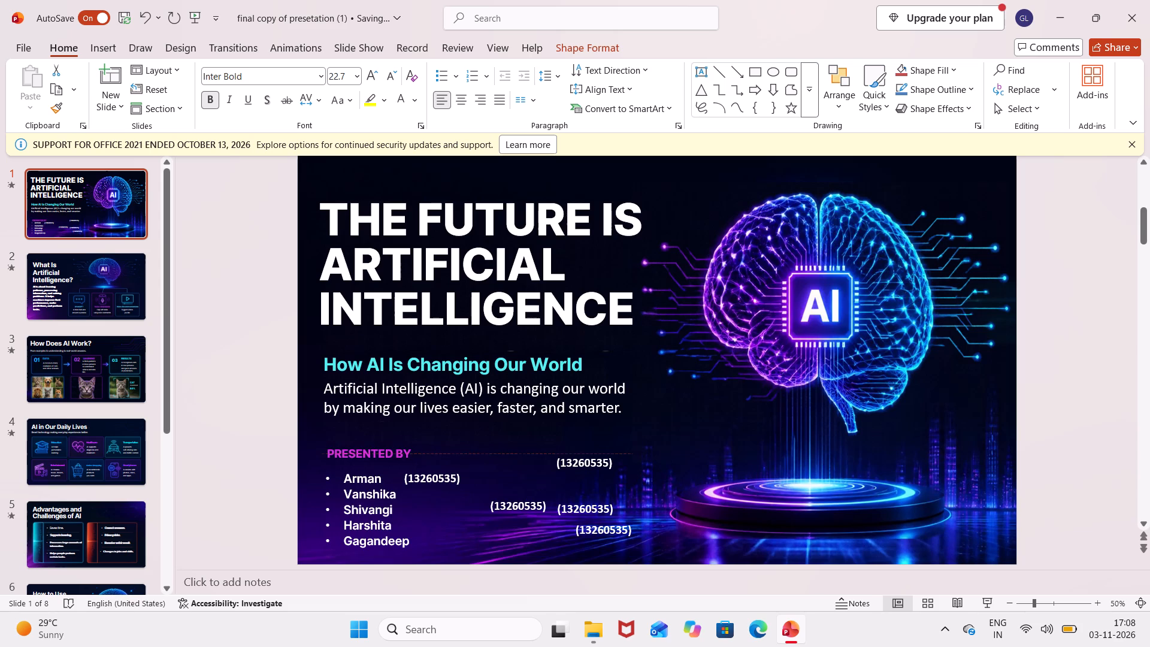
Place the "PRESENTED BY" heading just under the description paragraph, flush with its starting edge, and widen the heading's text box.
left_click_drag(358, 441, 349, 436)
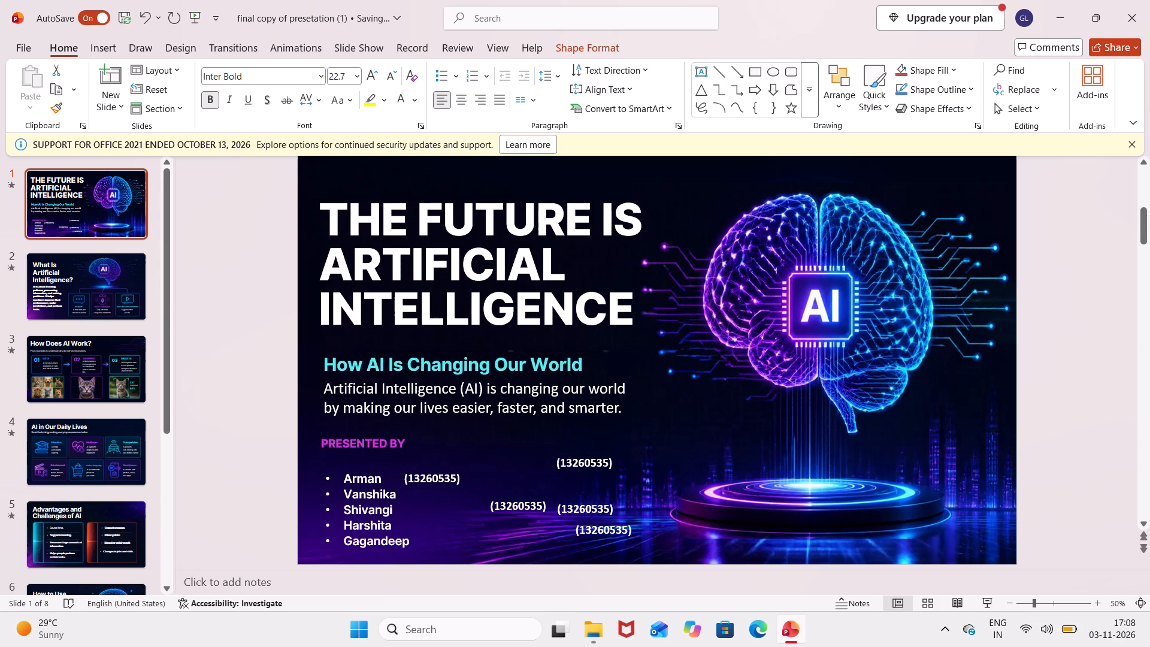
left_click_drag(349, 436, 352, 432)
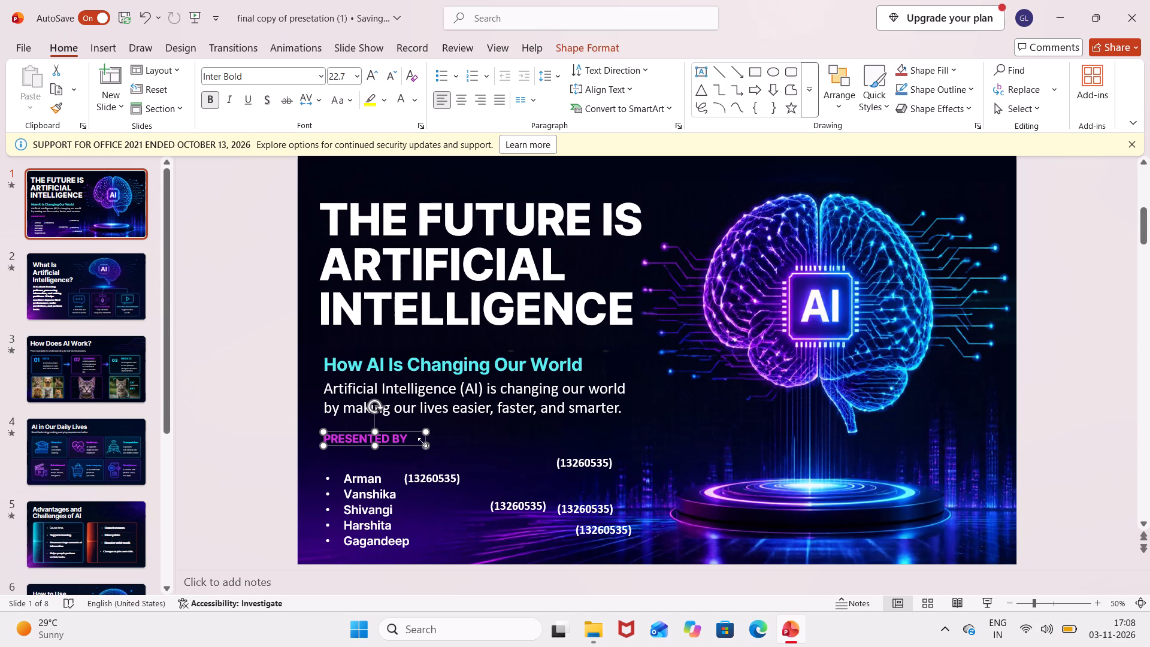
left_click_drag(422, 445, 456, 452)
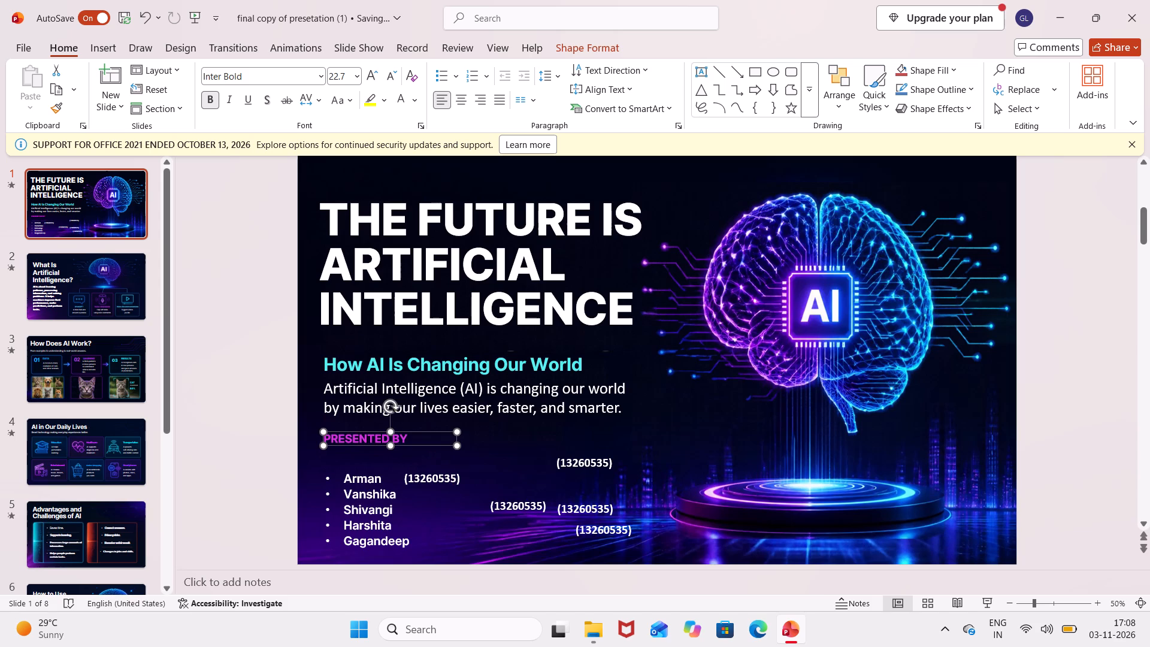
Increase the font size of the whole "PRESENTED BY" heading to 32.
double_click(402, 442)
double_click(377, 438)
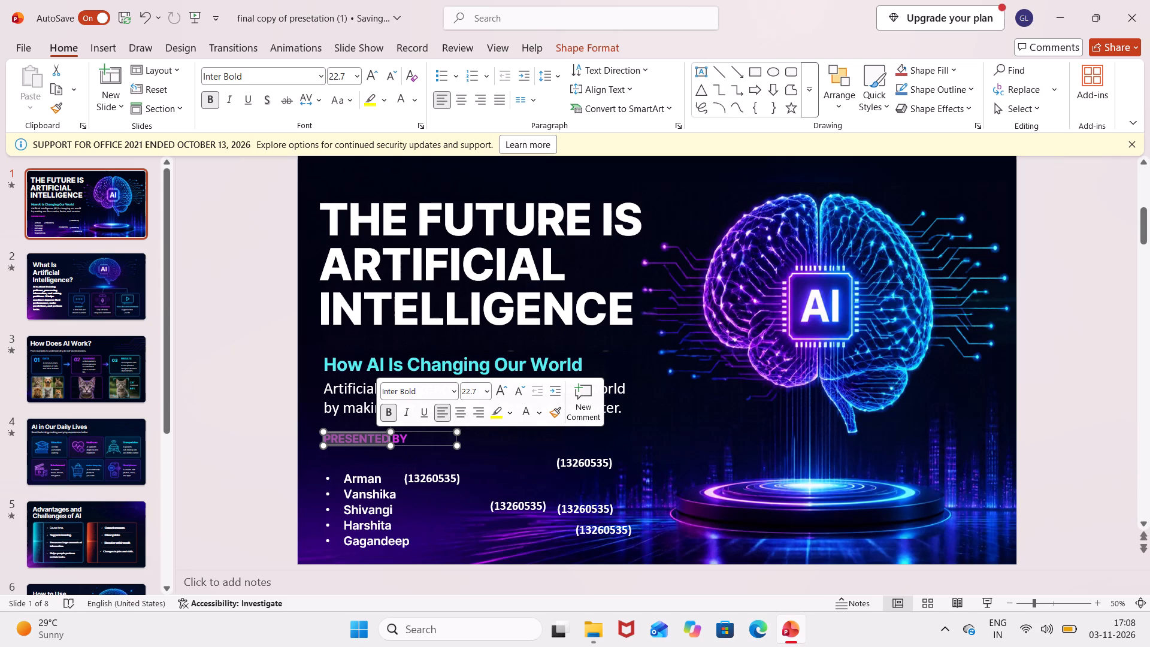
left_click(398, 439, "ctrl")
double_click(398, 439, "ctrl")
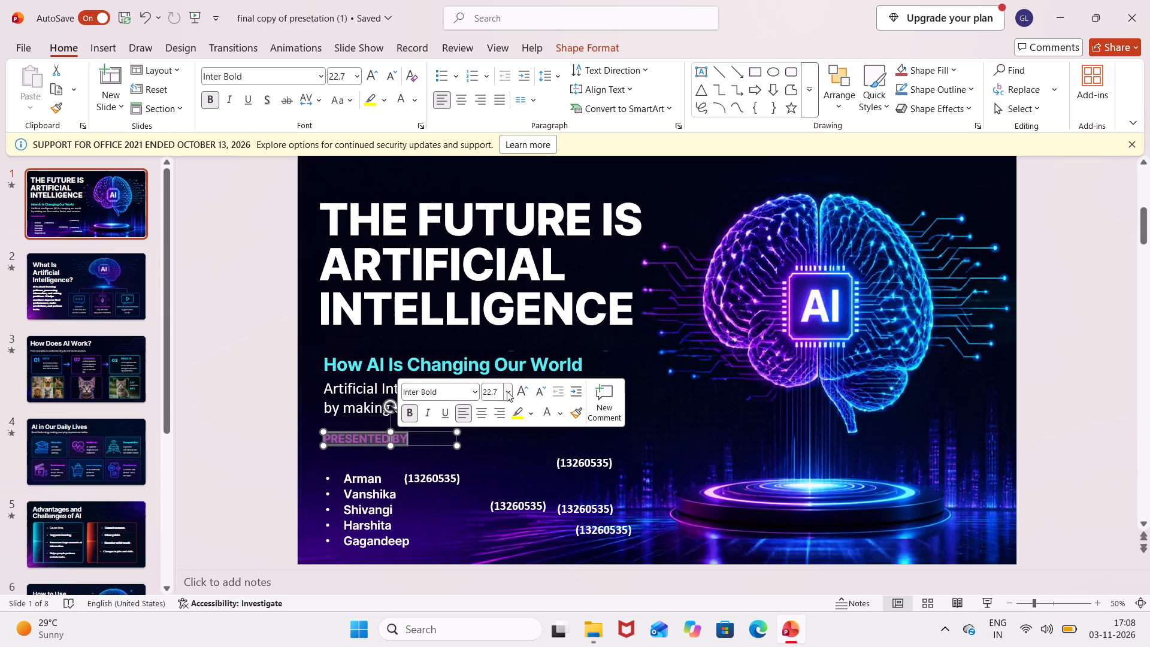
left_click(524, 396)
left_click(524, 396)
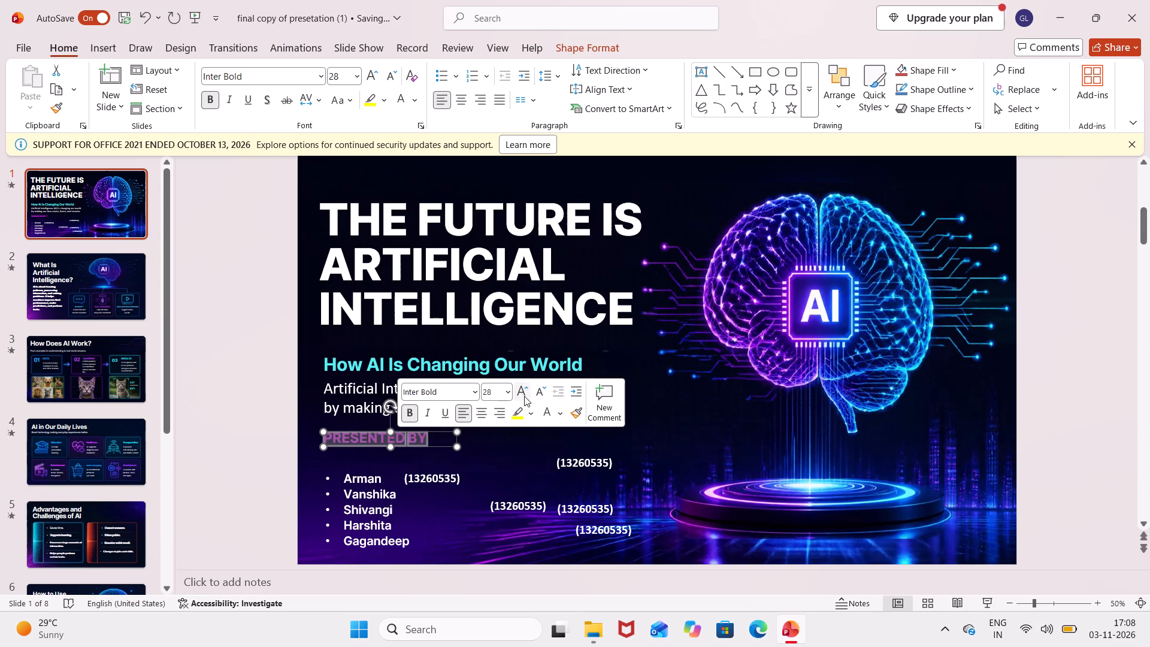
left_click(524, 396)
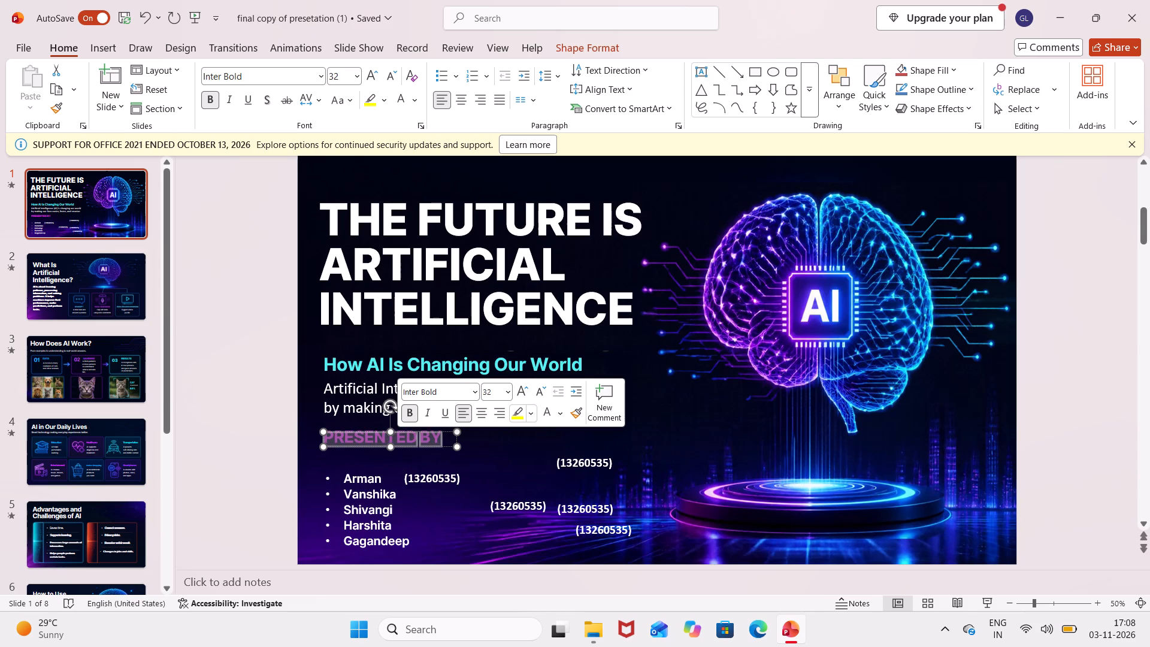
left_click(506, 459)
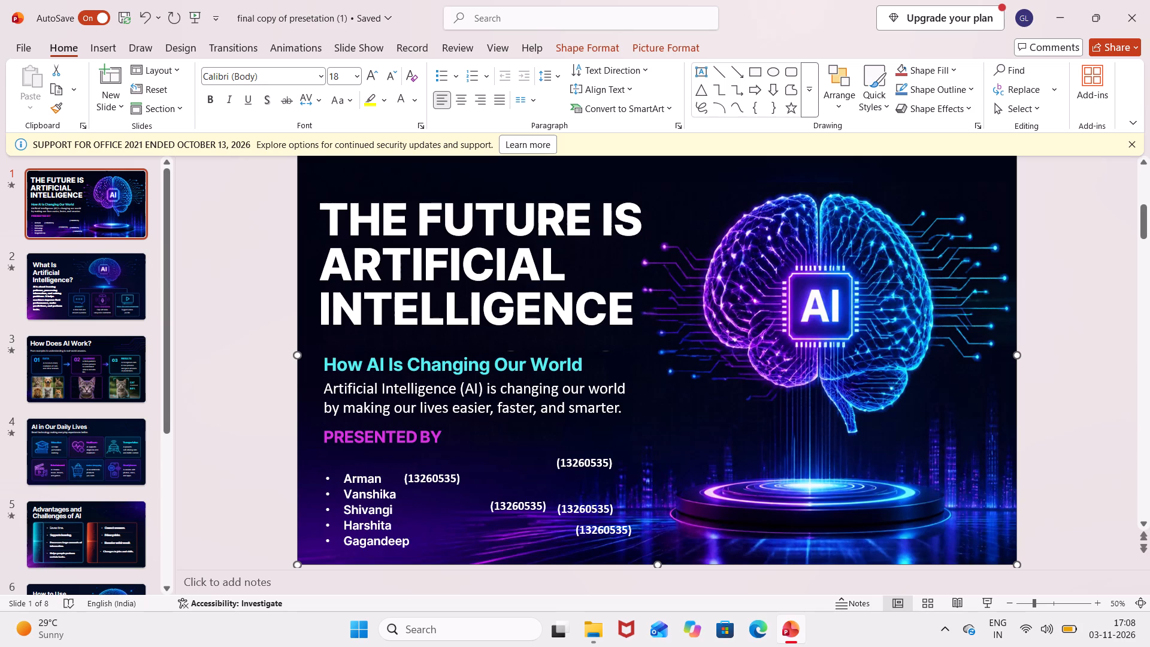
Increase the font size of all five presenter names, from "Arman" to "Gagandeep", to 32.
left_click(355, 481)
double_click(355, 481)
left_click(355, 481)
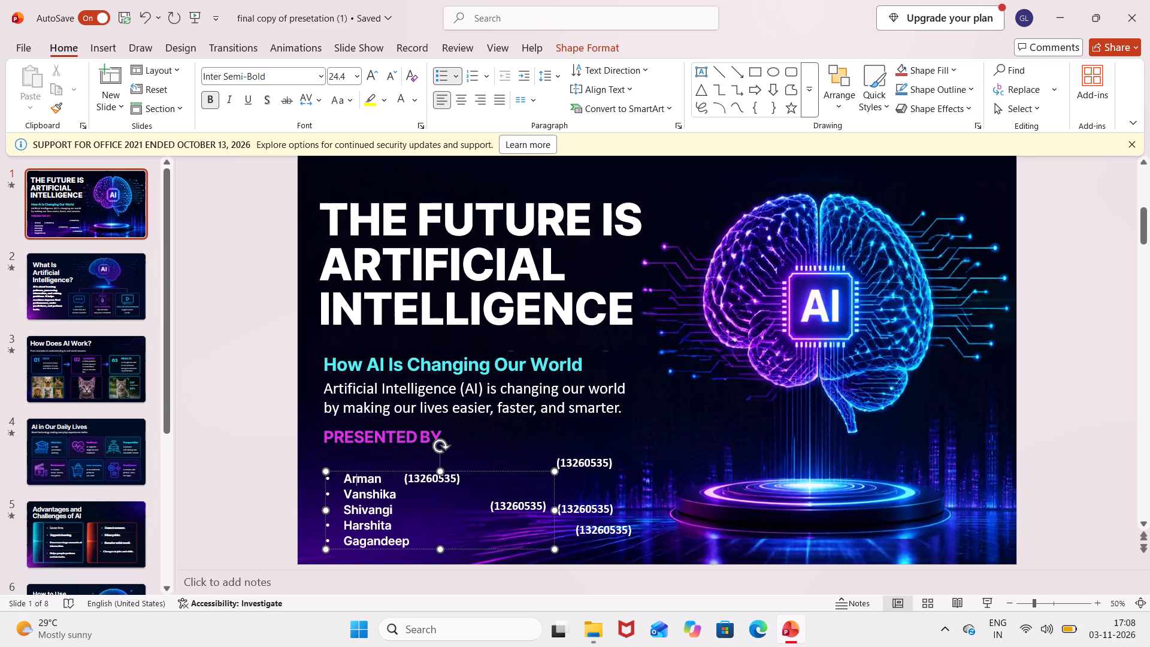
left_click(353, 475)
double_click(353, 475, "ctrl")
double_click(358, 494, "ctrl")
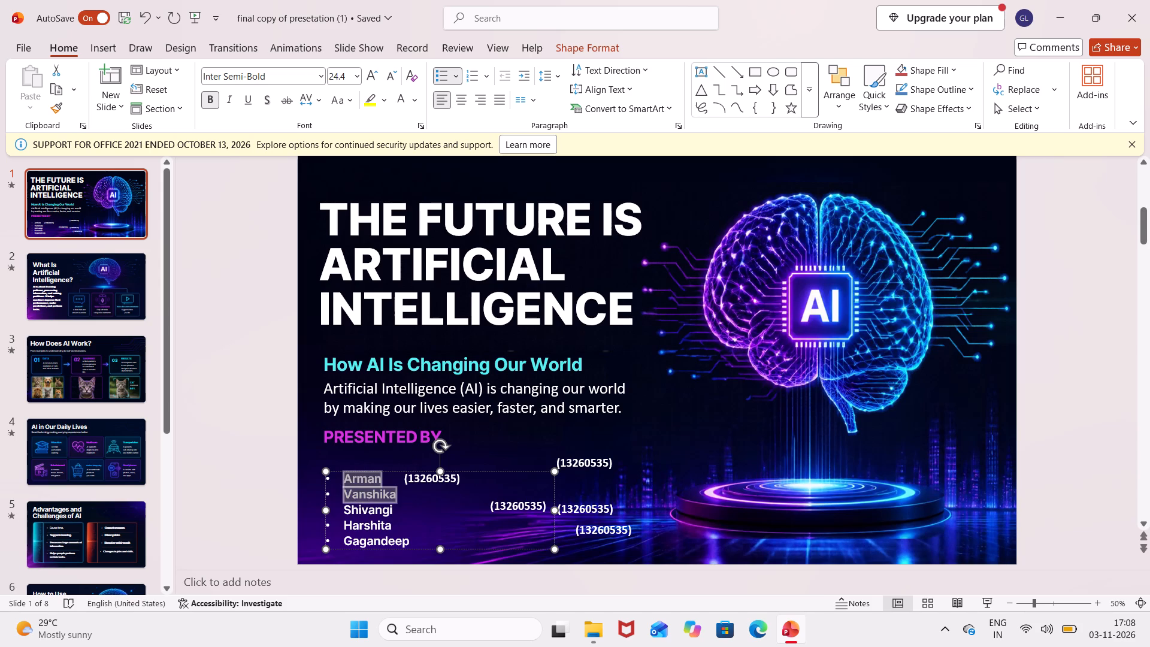
left_click(363, 506, "ctrl")
left_click_drag(363, 506, 375, 548, "ctrl")
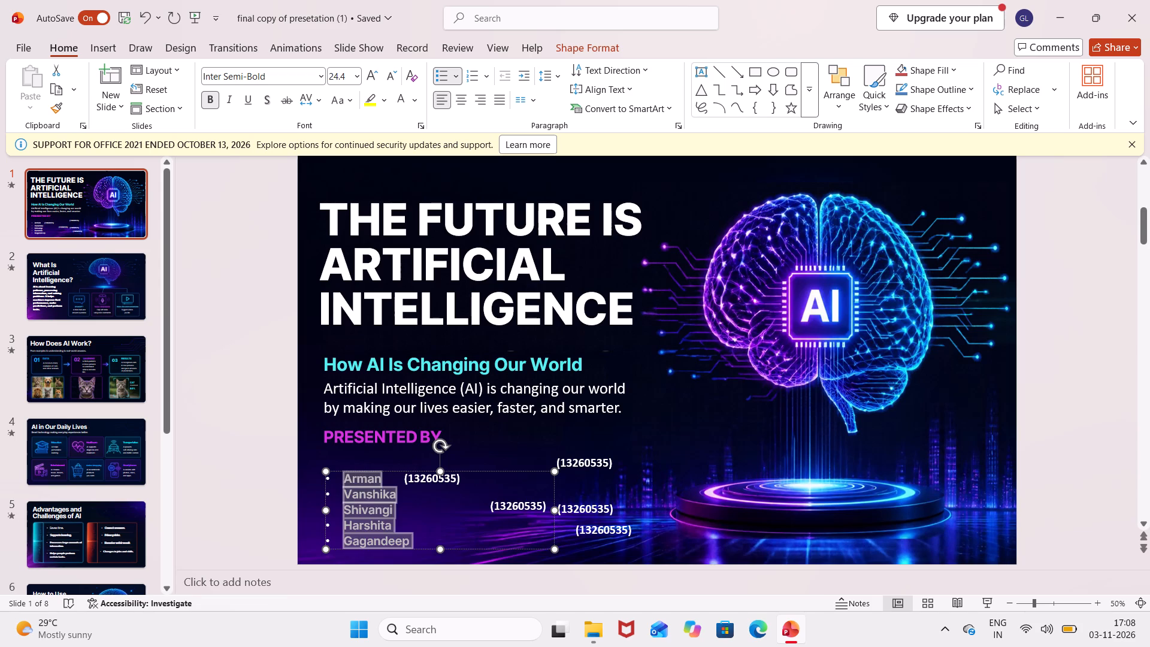
left_click(406, 489, "ctrl")
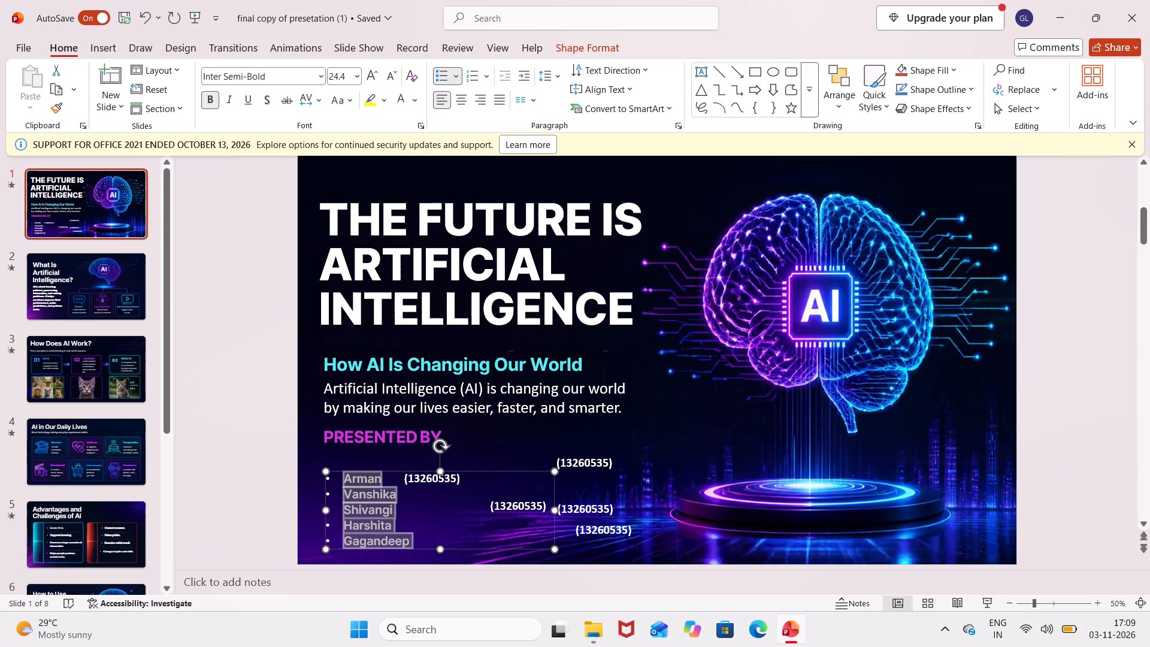
left_click(328, 490, "ctrl")
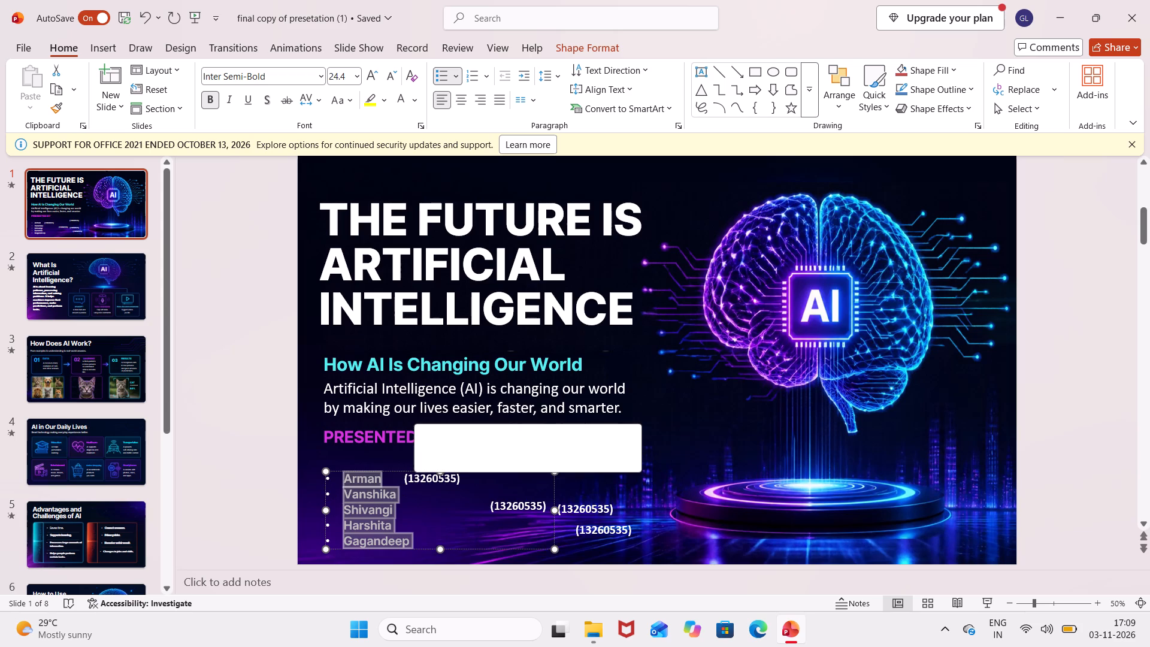
right_click(538, 433)
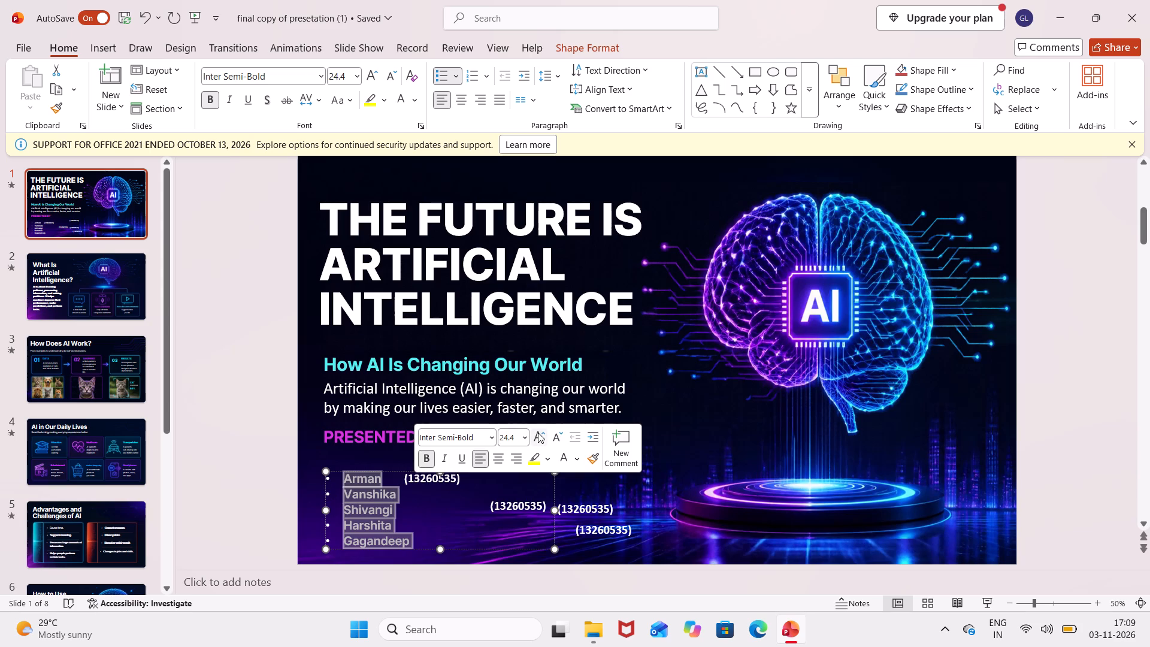
left_click(538, 433)
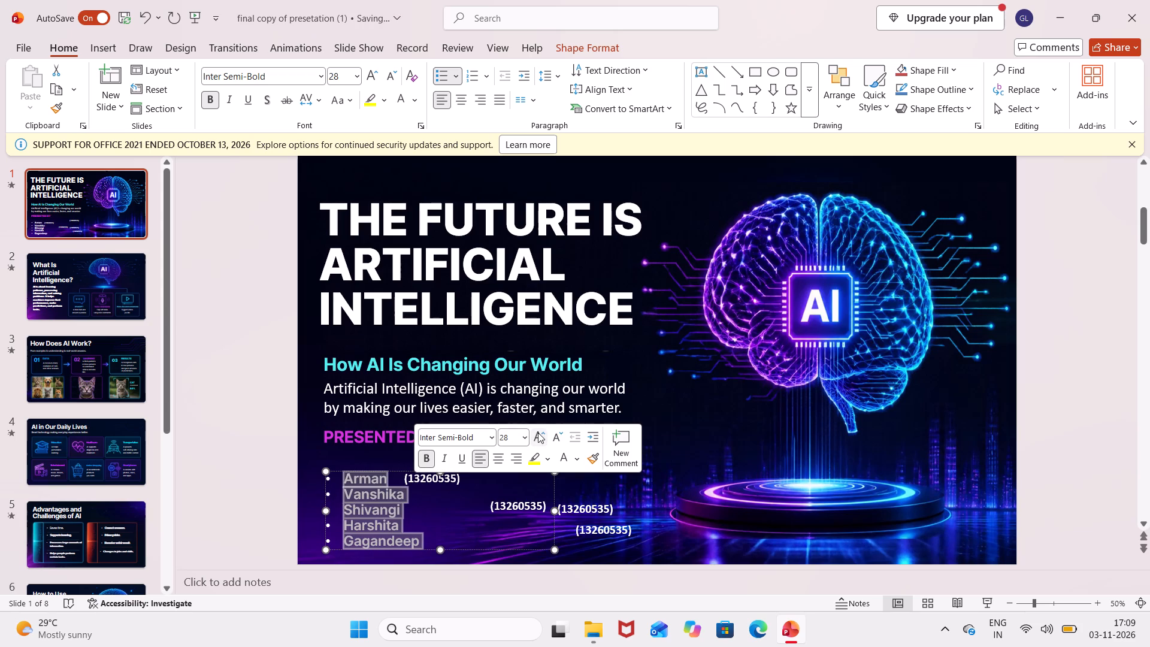
left_click(538, 433)
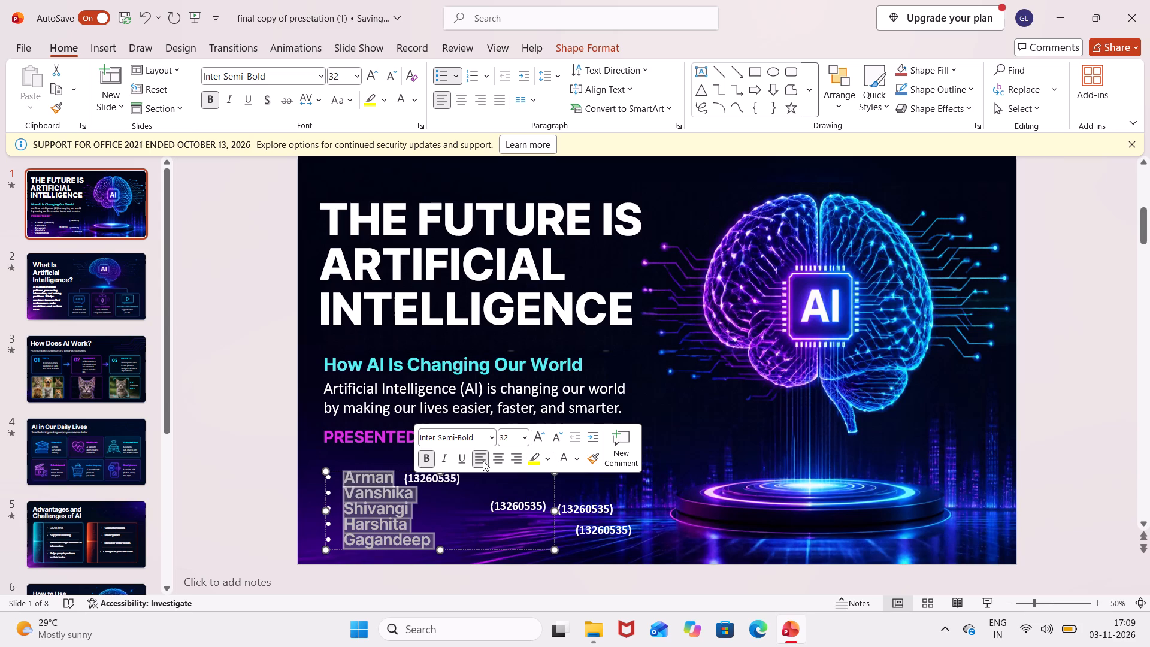
left_click(398, 458)
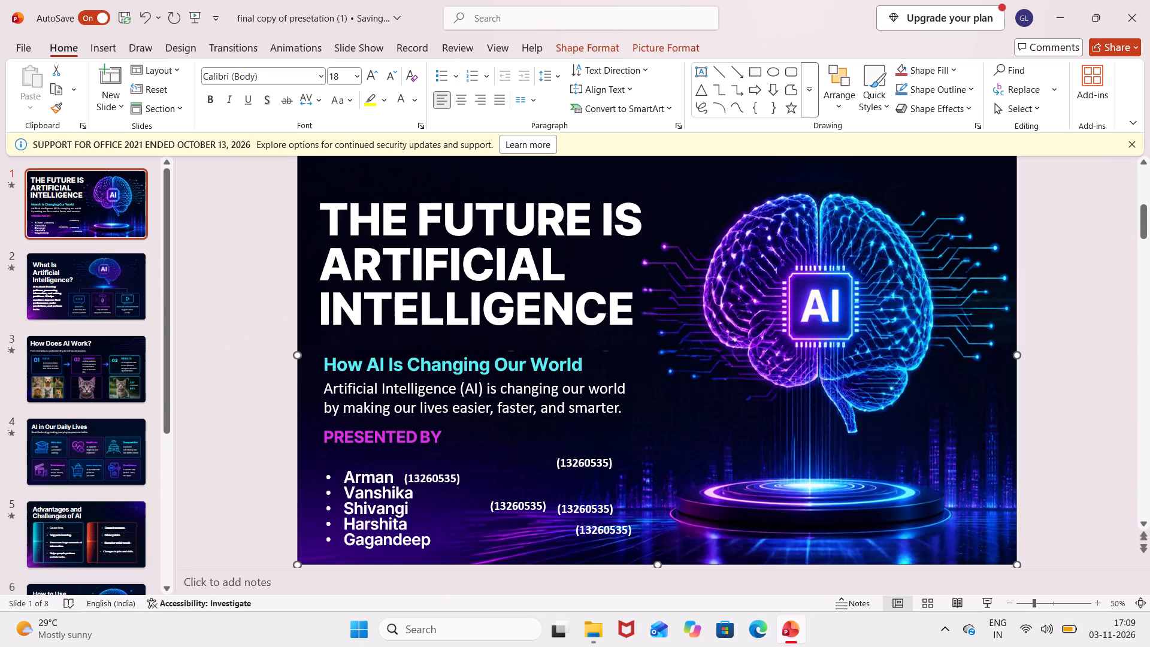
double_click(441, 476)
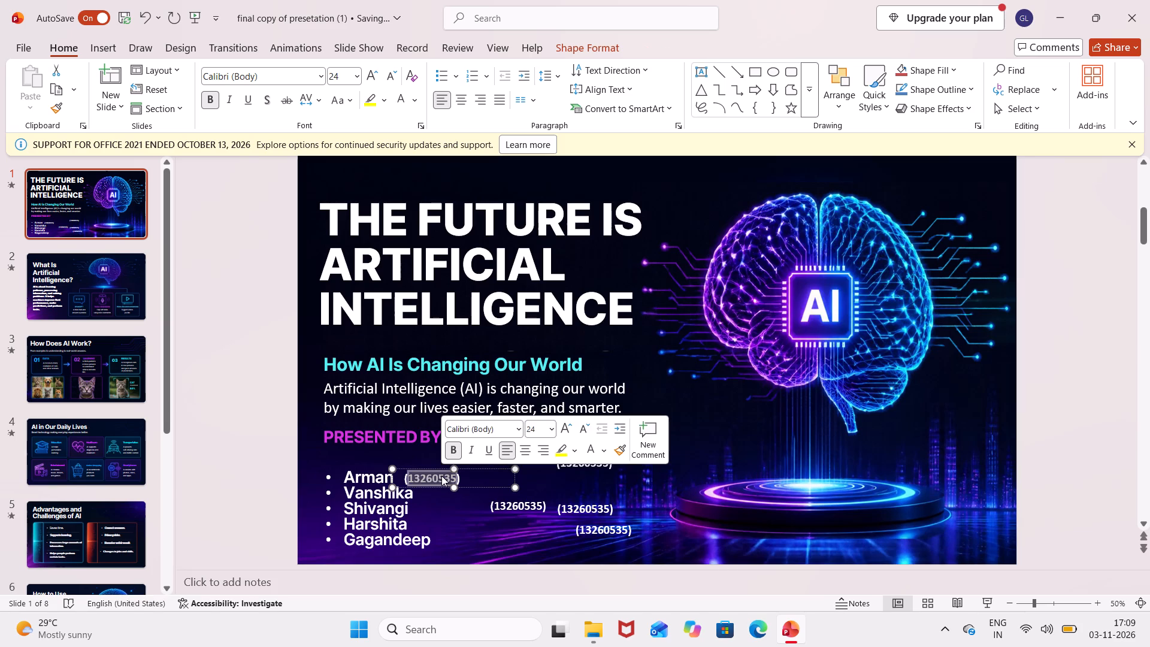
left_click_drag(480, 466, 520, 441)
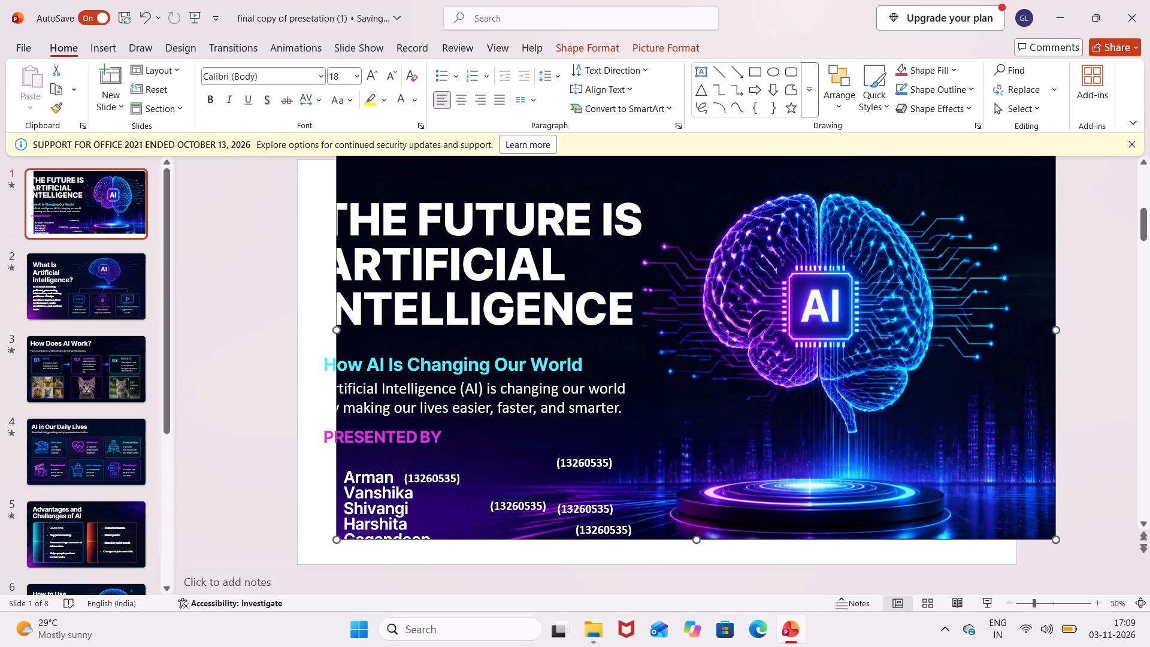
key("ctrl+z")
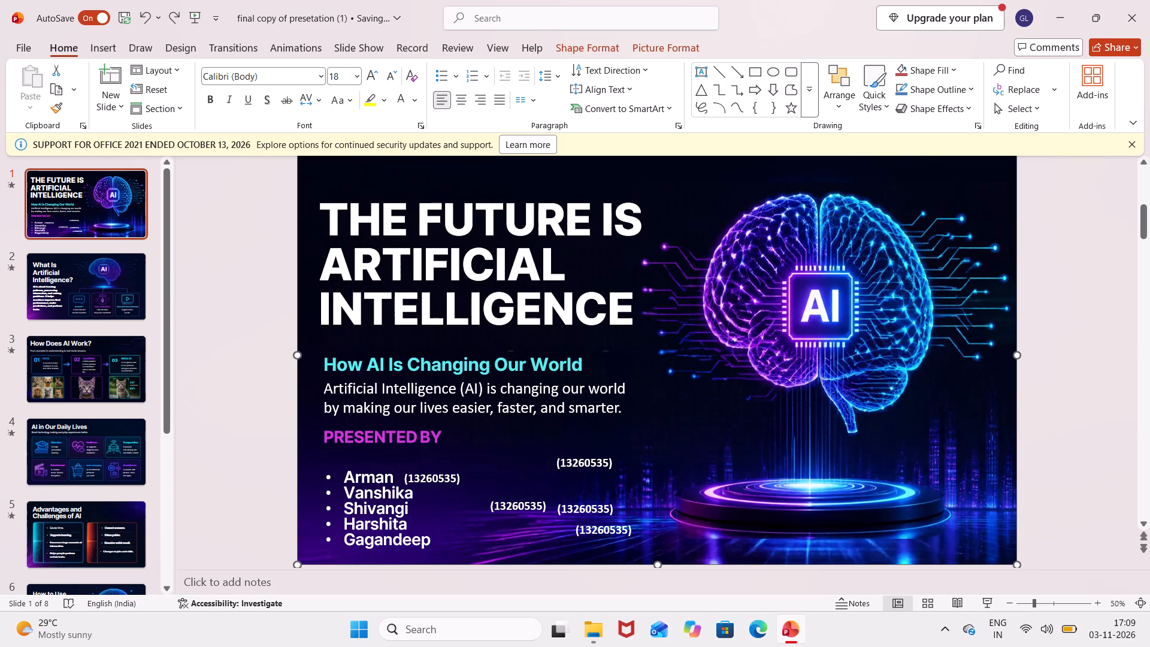
Move the ID number beside "Arman" away from the enlarged names, level with "Vanshika" and just above the nearest other ID number.
left_click(449, 479)
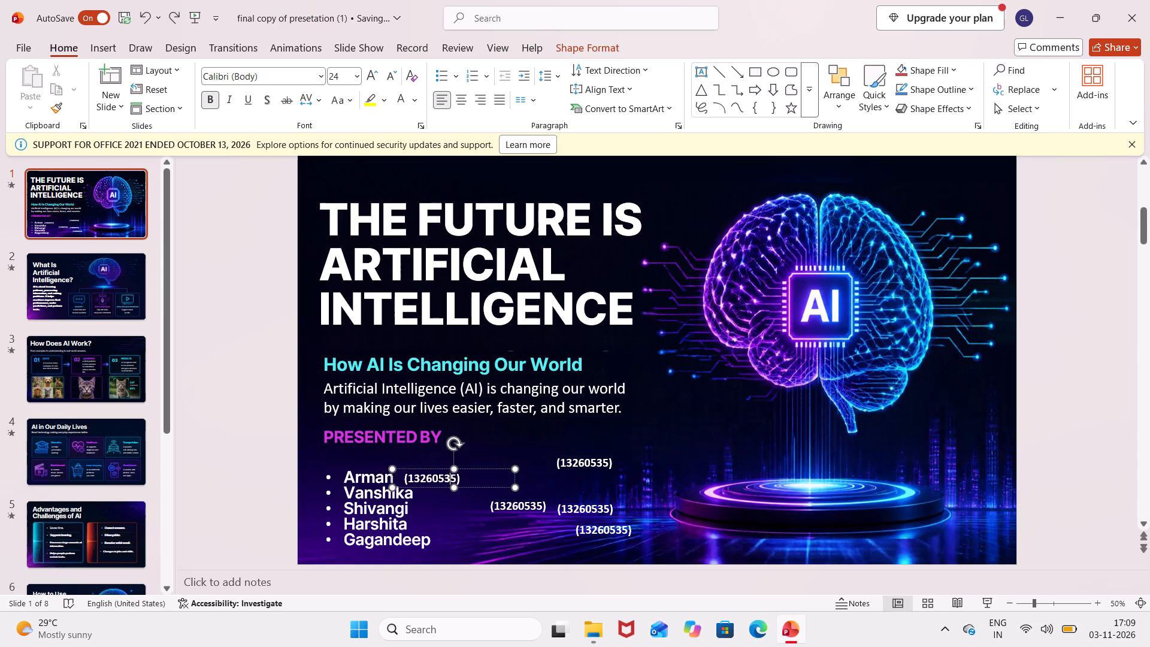
left_click_drag(470, 470, 580, 380)
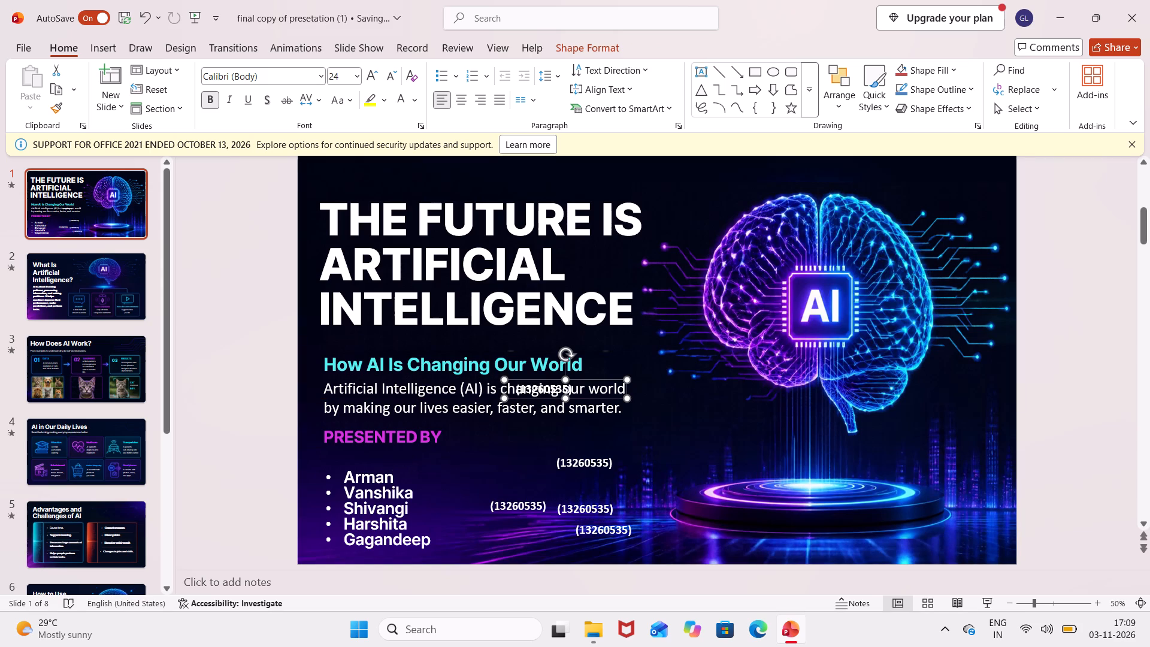
left_click_drag(584, 383, 553, 502)
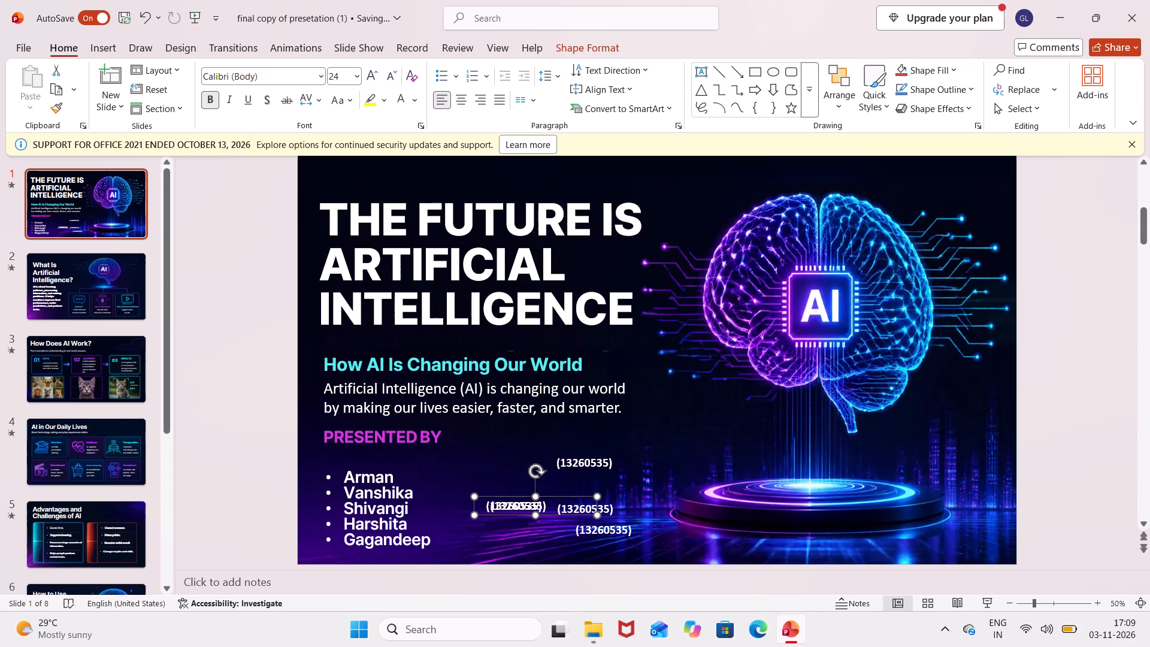
left_click_drag(555, 495, 556, 489)
left_click_drag(556, 489, 561, 473)
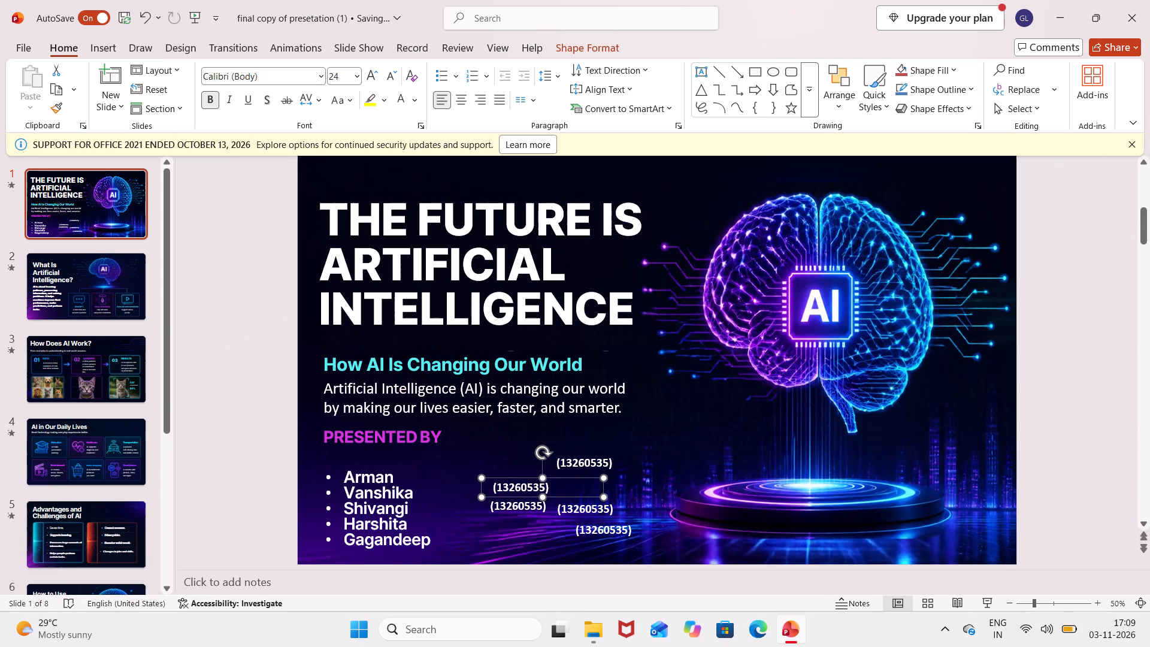
Set the line spacing of the "Arman" line in the presenter list to 1.5.
left_click(376, 477)
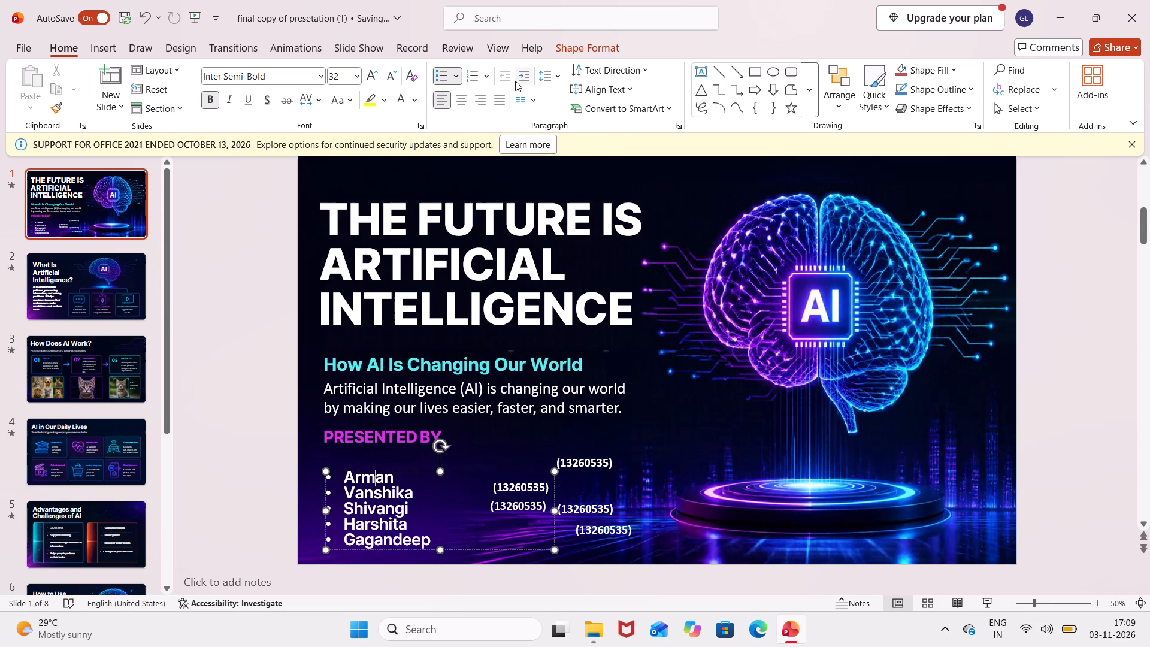
left_click(558, 74)
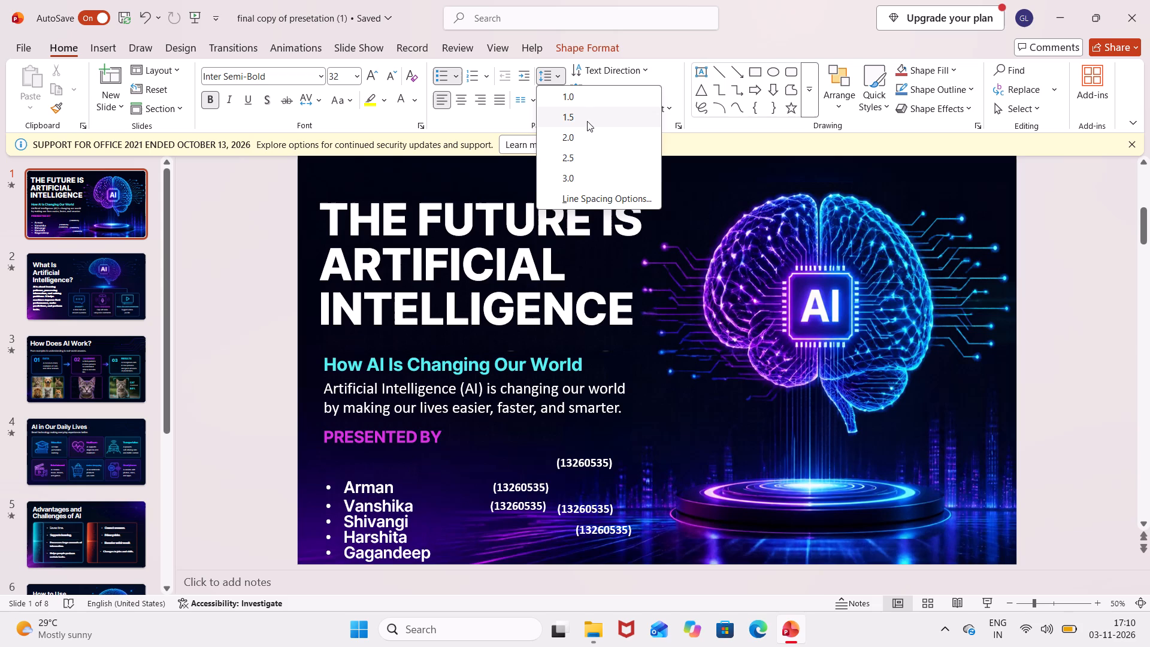
left_click(587, 121)
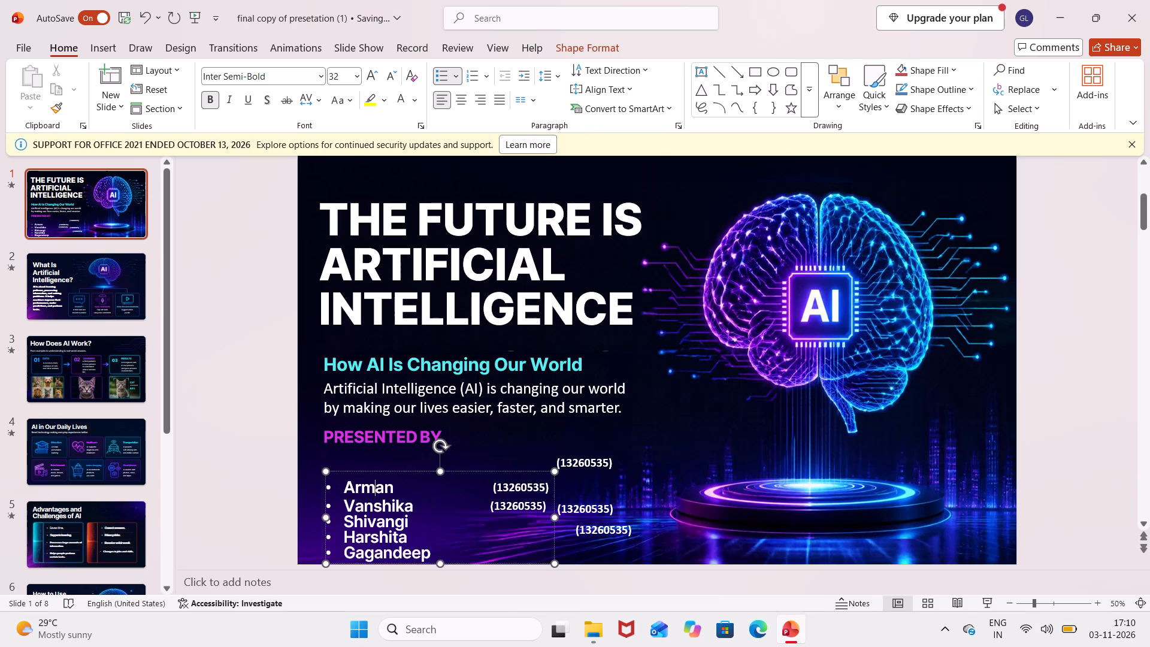
Move the list of presenter names up, closer beneath the "PRESENTED BY" heading and roughly aligned with it.
left_click(470, 470)
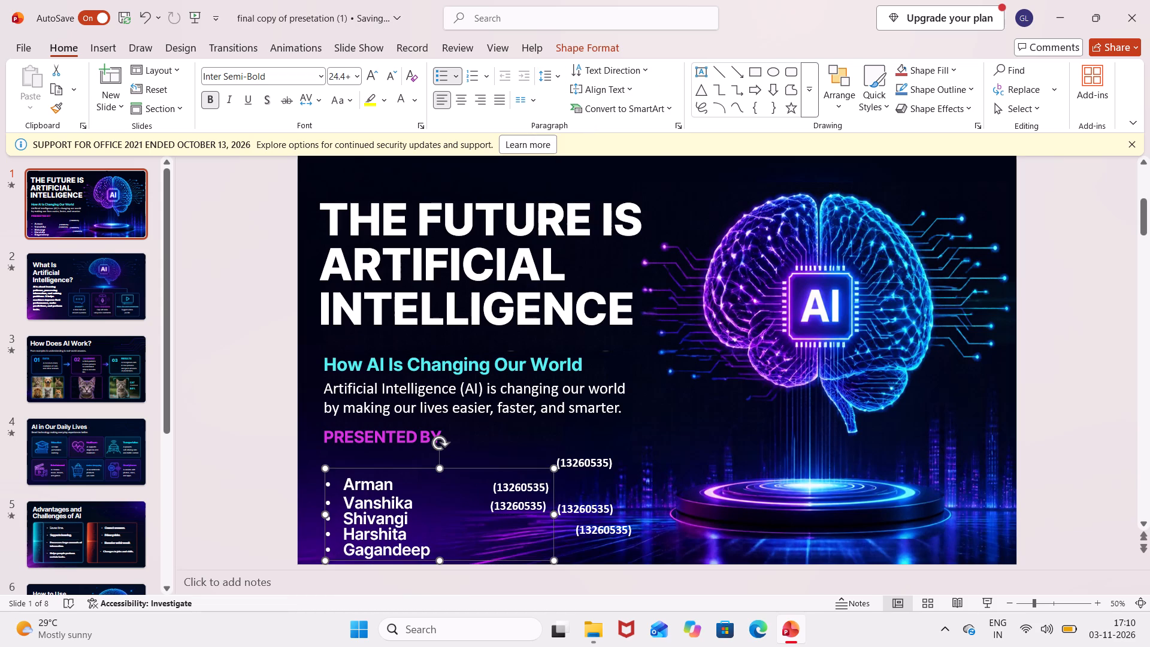
left_click_drag(470, 467, 462, 453)
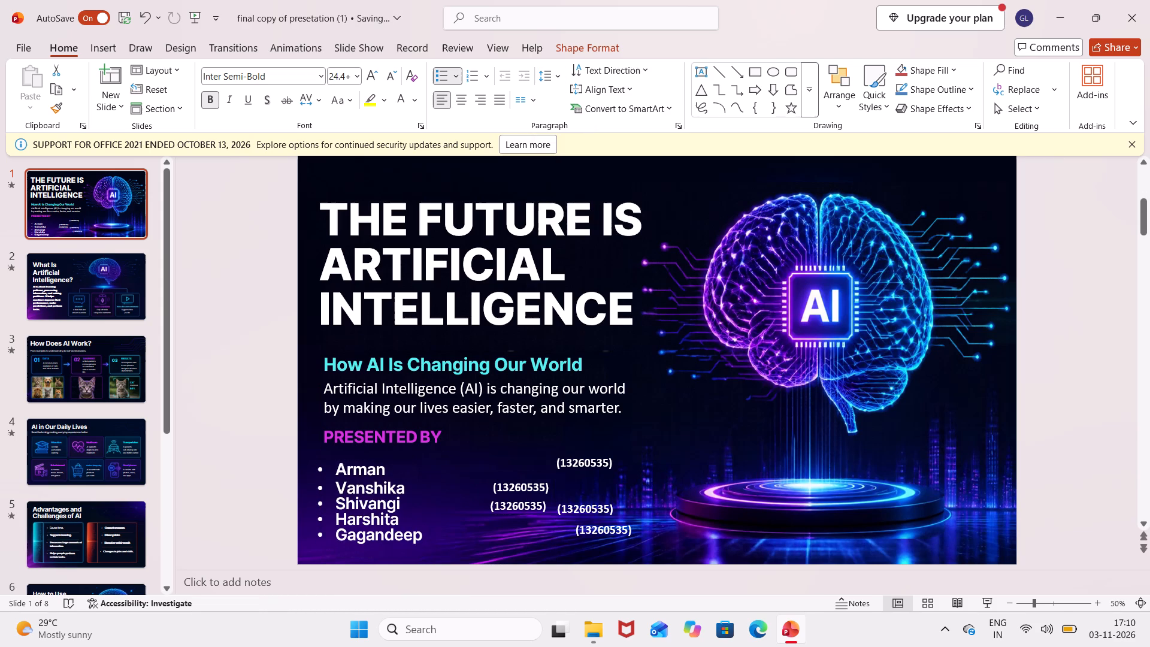
left_click_drag(462, 453, 467, 453)
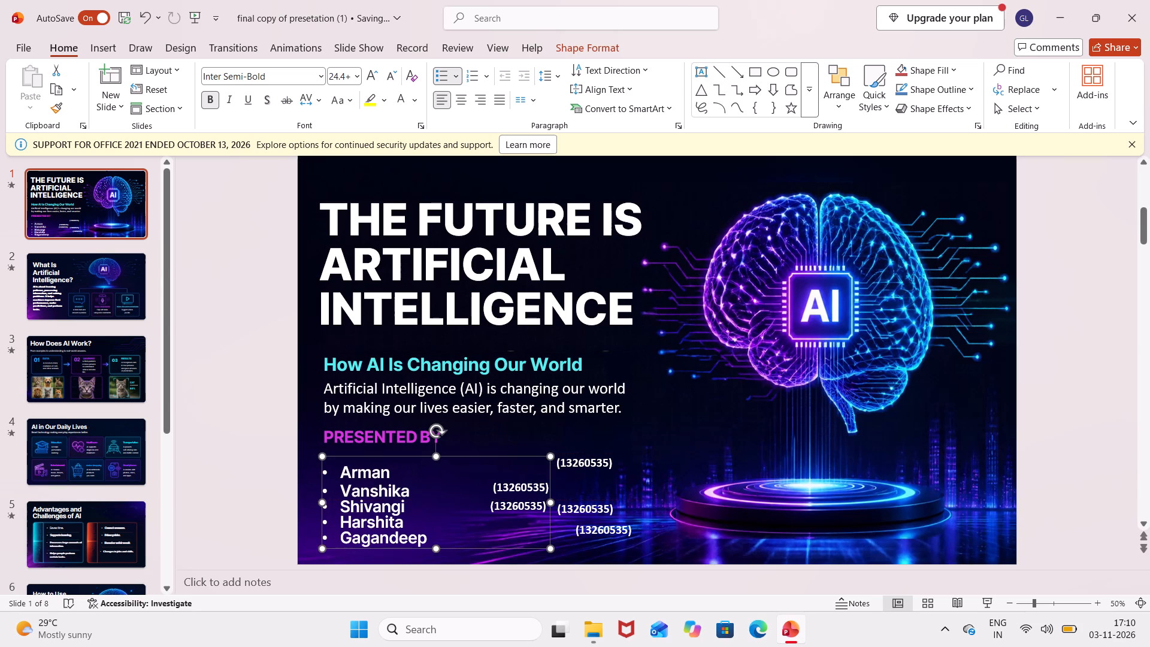
left_click(518, 431)
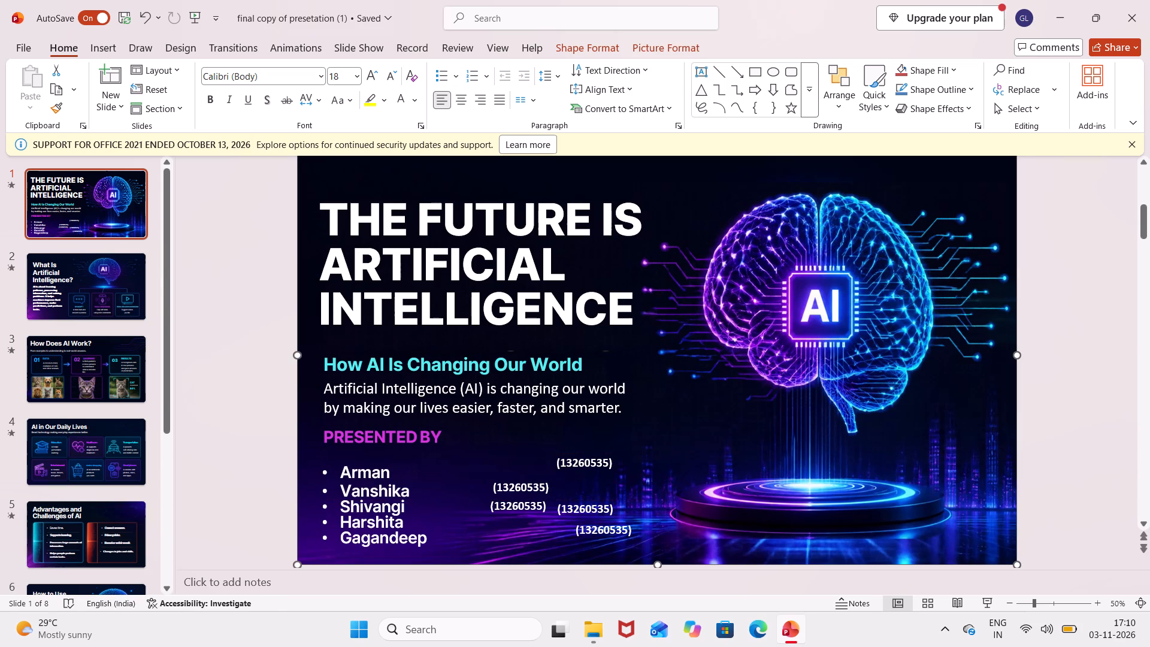
Move the topmost loose ID number directly beside "Arman", level with the name.
left_click(574, 457)
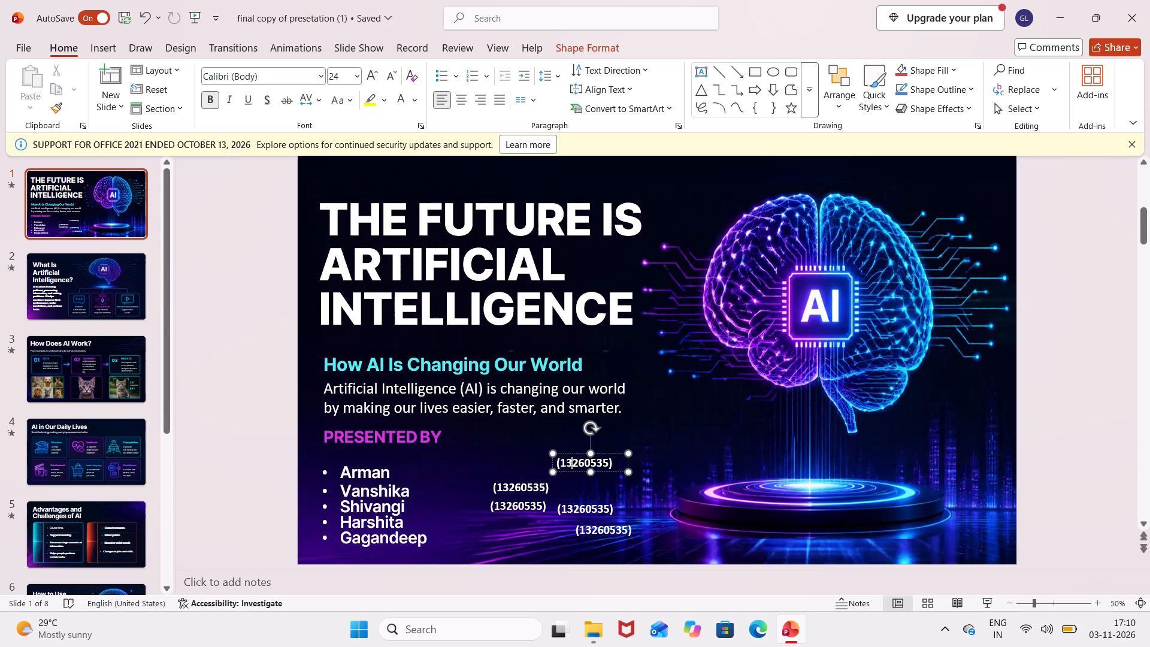
left_click_drag(573, 454, 456, 476)
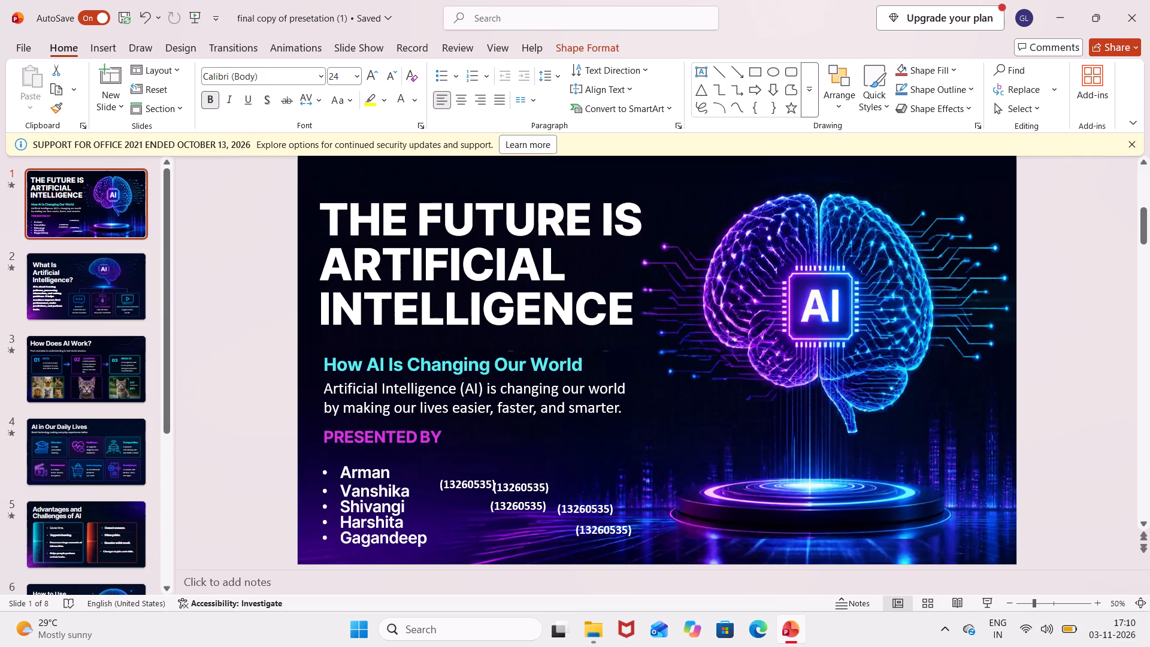
left_click_drag(456, 476, 434, 464)
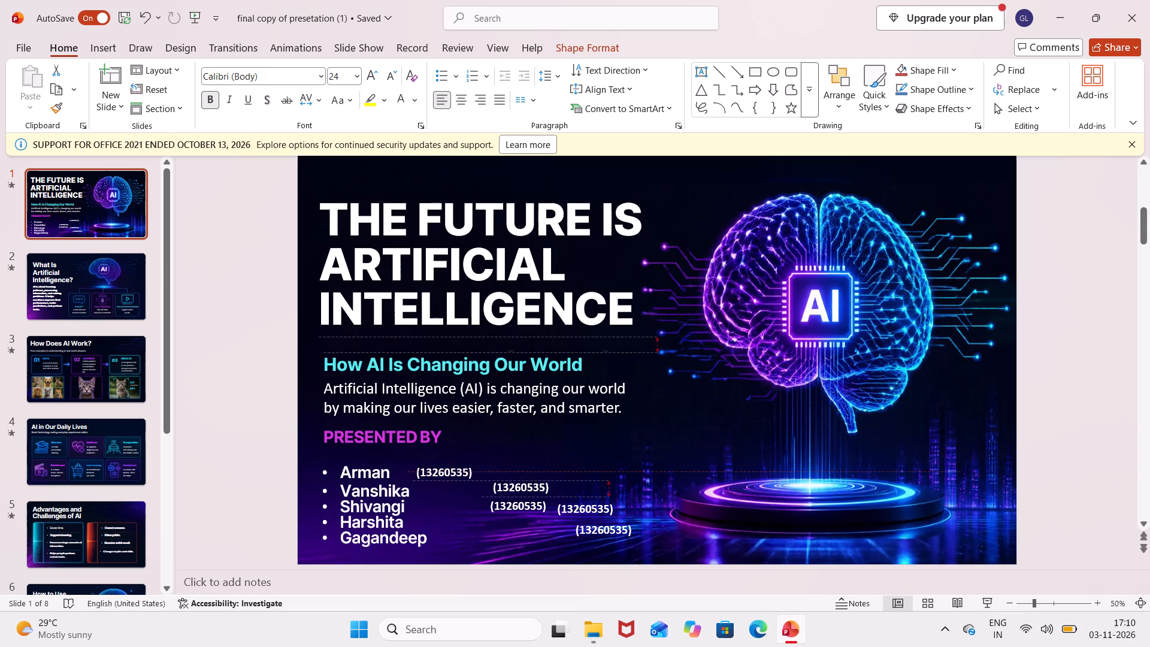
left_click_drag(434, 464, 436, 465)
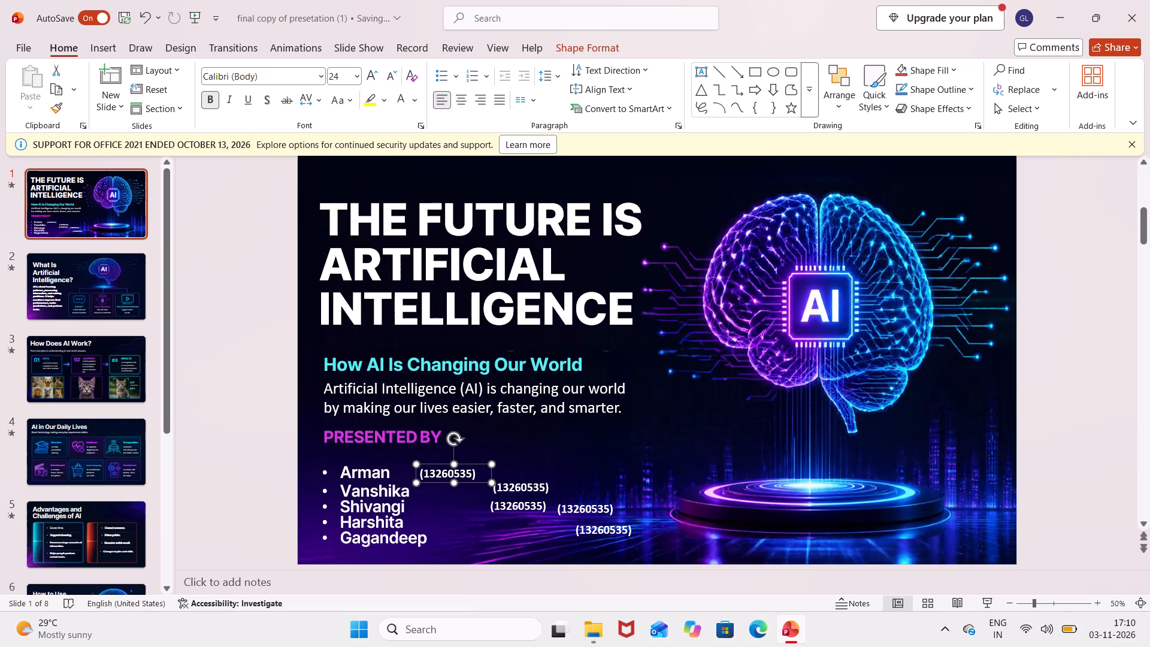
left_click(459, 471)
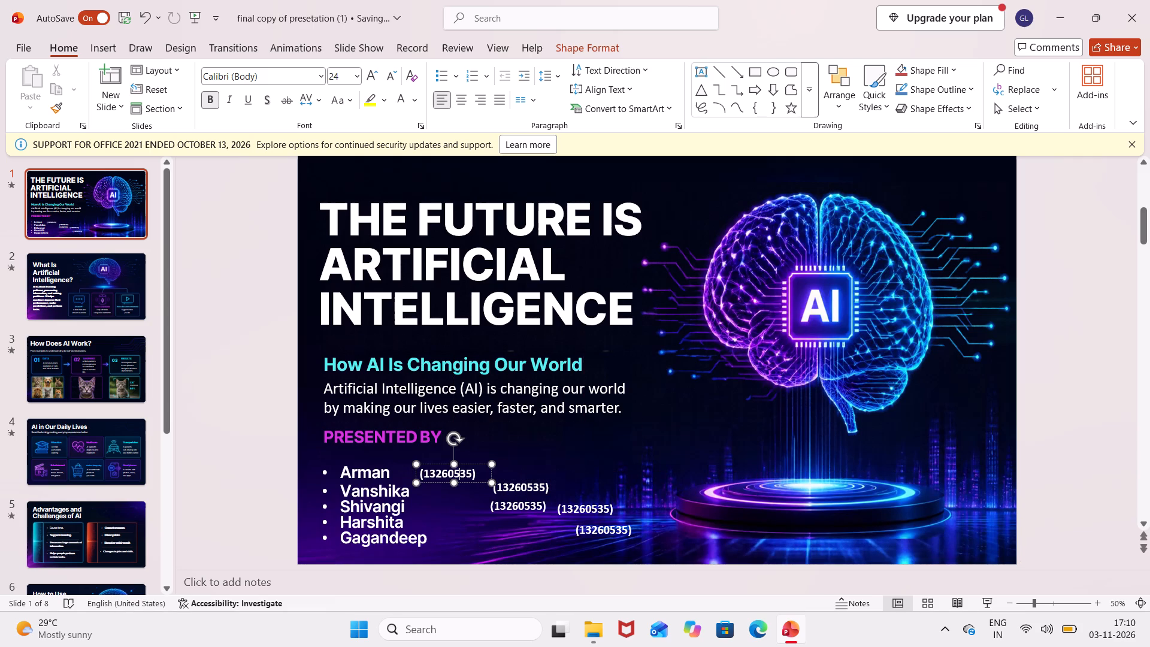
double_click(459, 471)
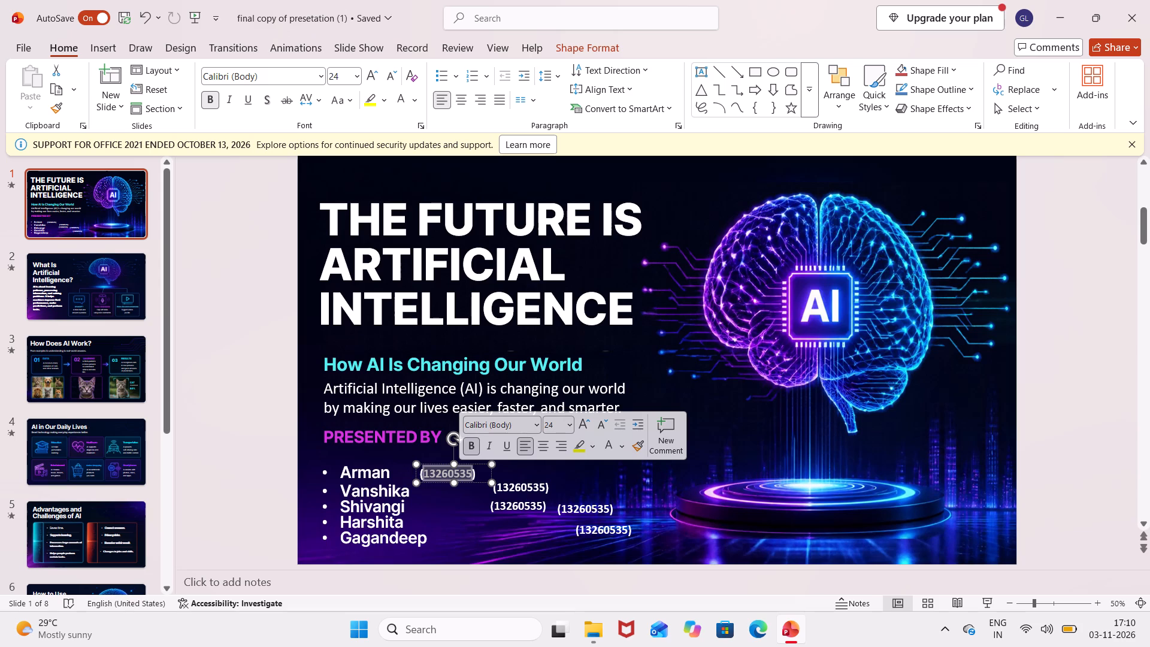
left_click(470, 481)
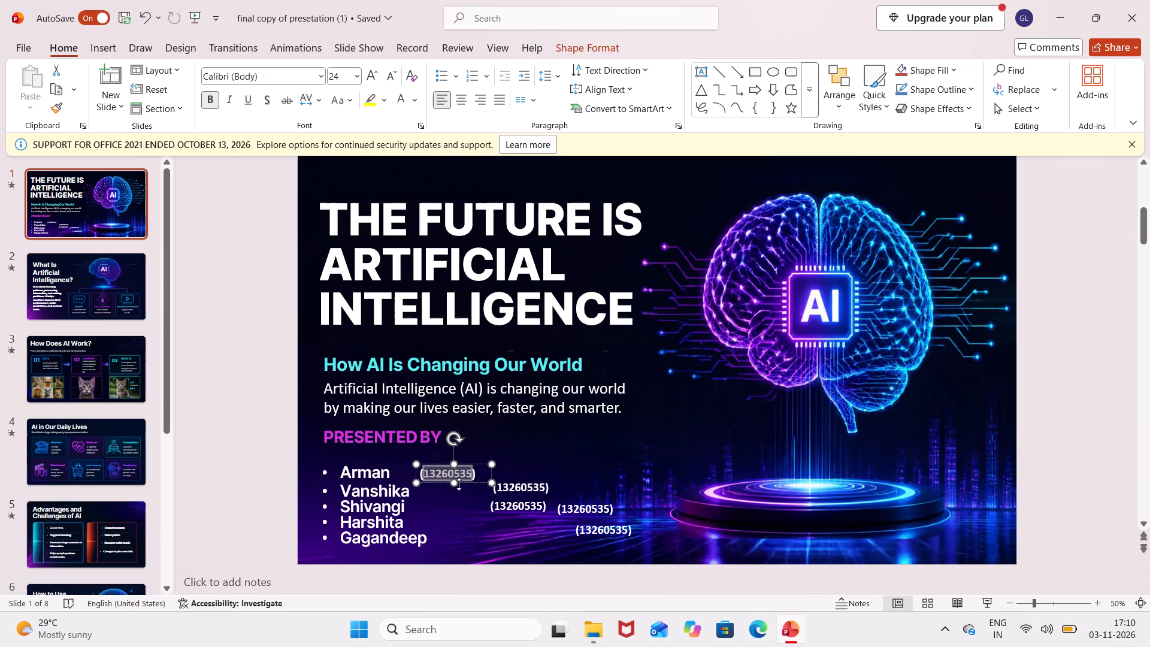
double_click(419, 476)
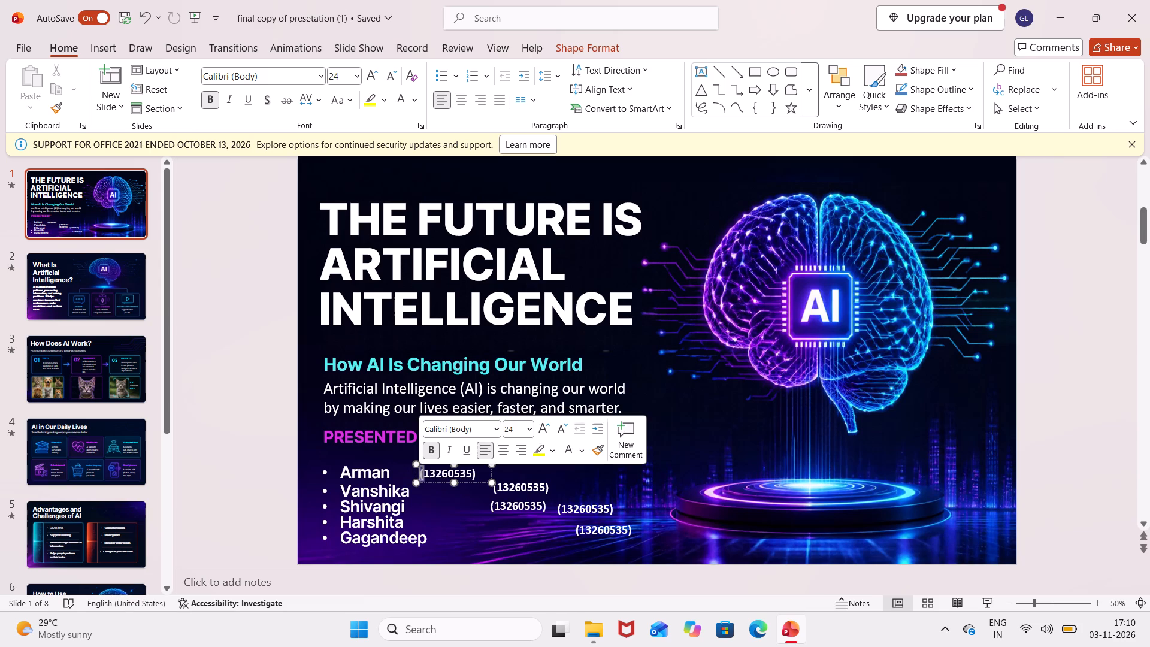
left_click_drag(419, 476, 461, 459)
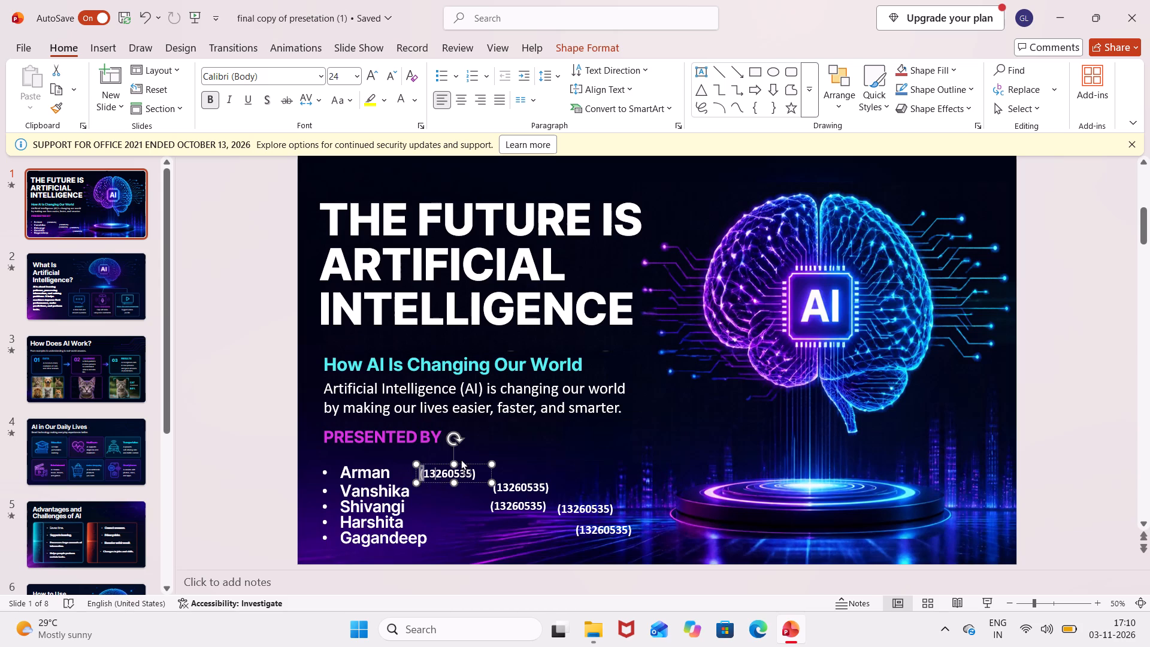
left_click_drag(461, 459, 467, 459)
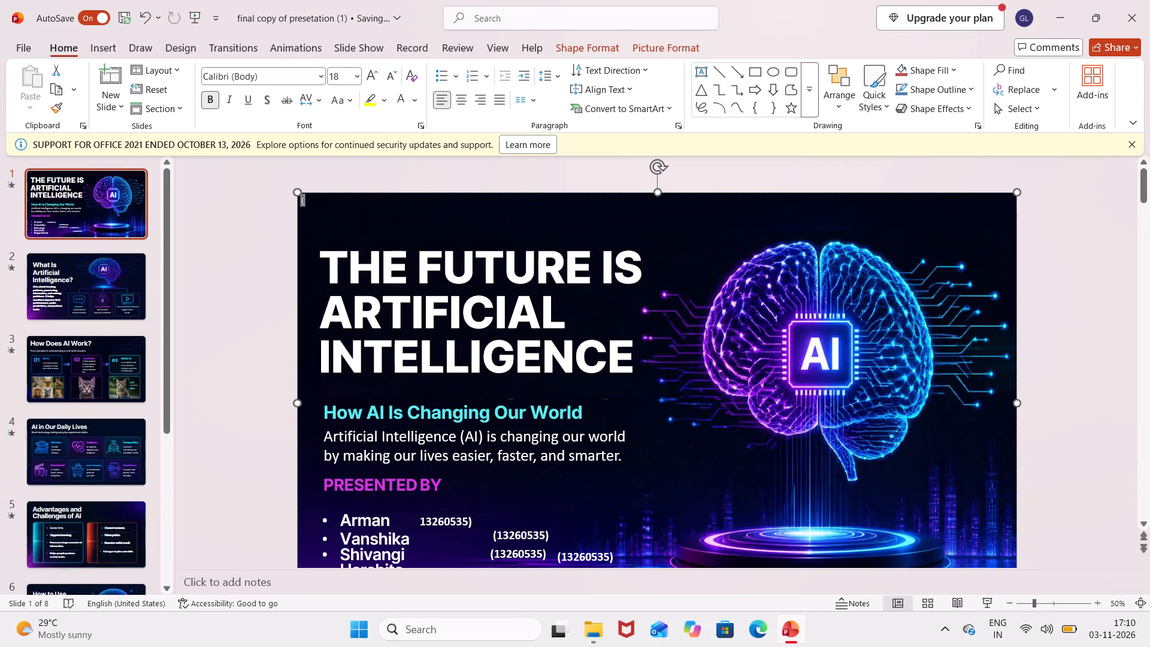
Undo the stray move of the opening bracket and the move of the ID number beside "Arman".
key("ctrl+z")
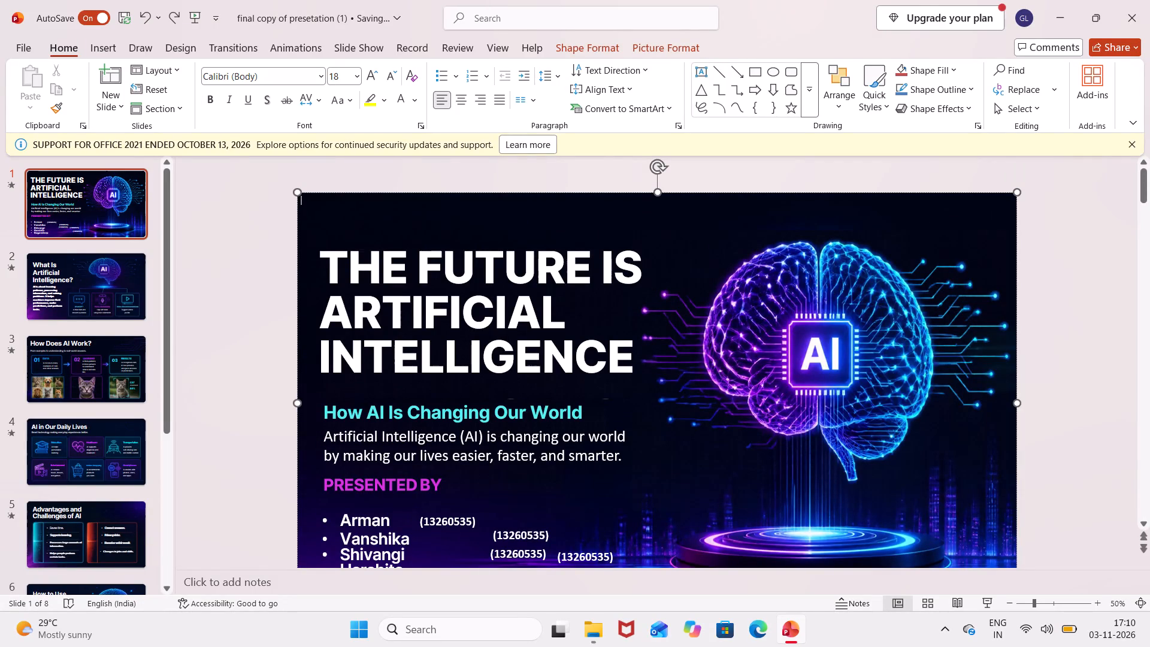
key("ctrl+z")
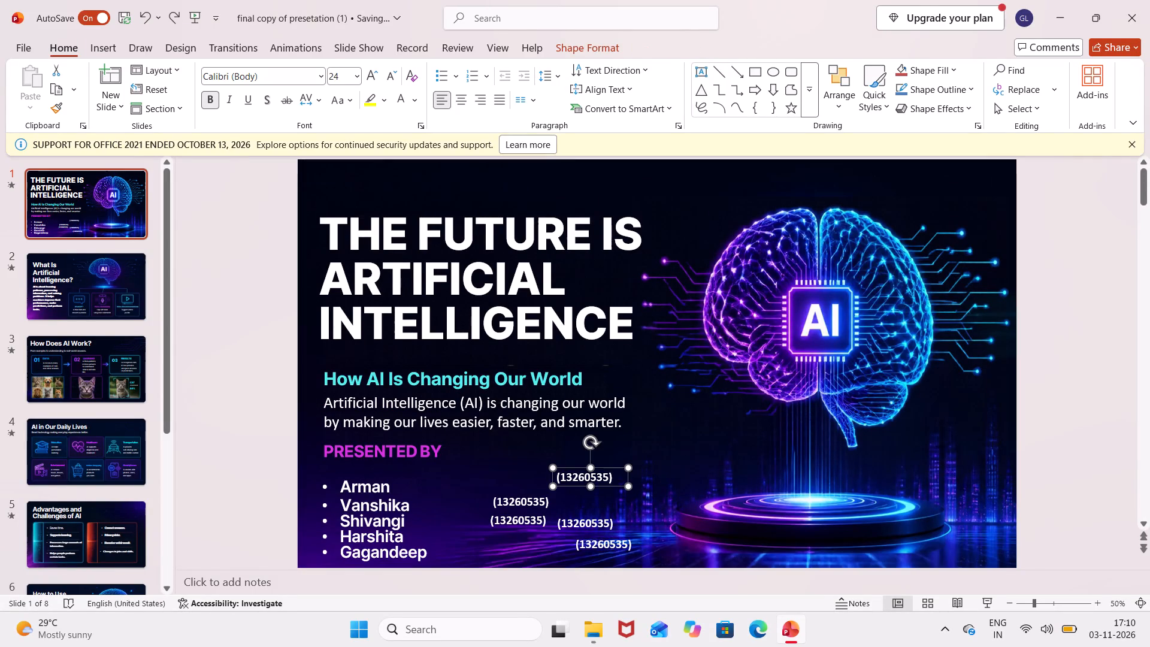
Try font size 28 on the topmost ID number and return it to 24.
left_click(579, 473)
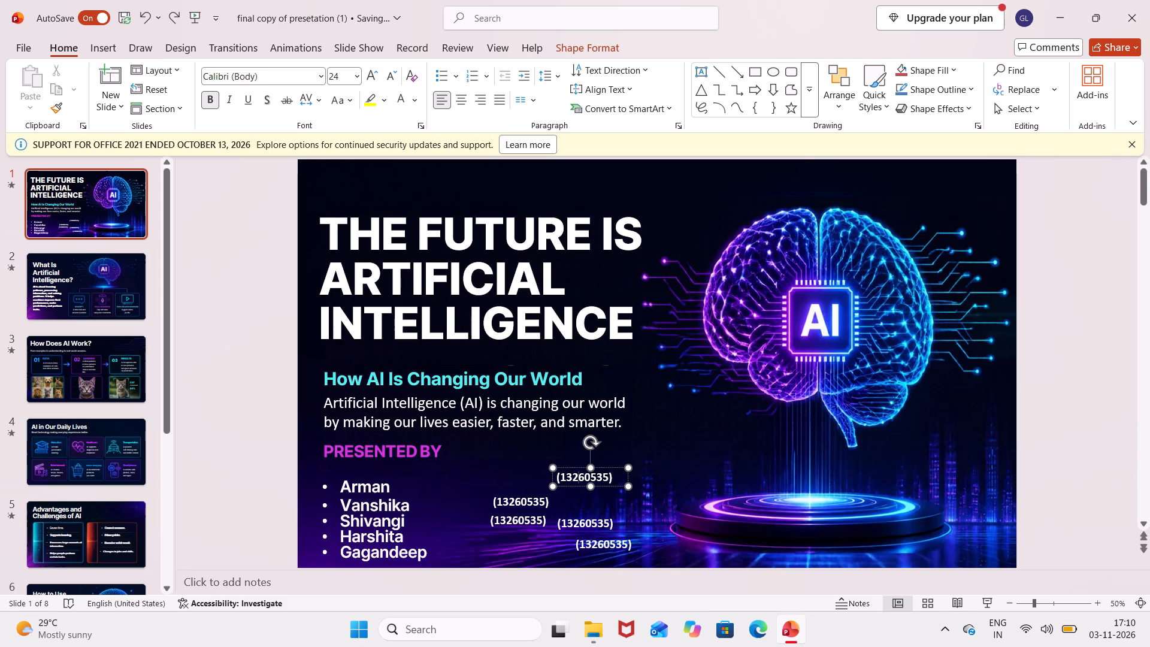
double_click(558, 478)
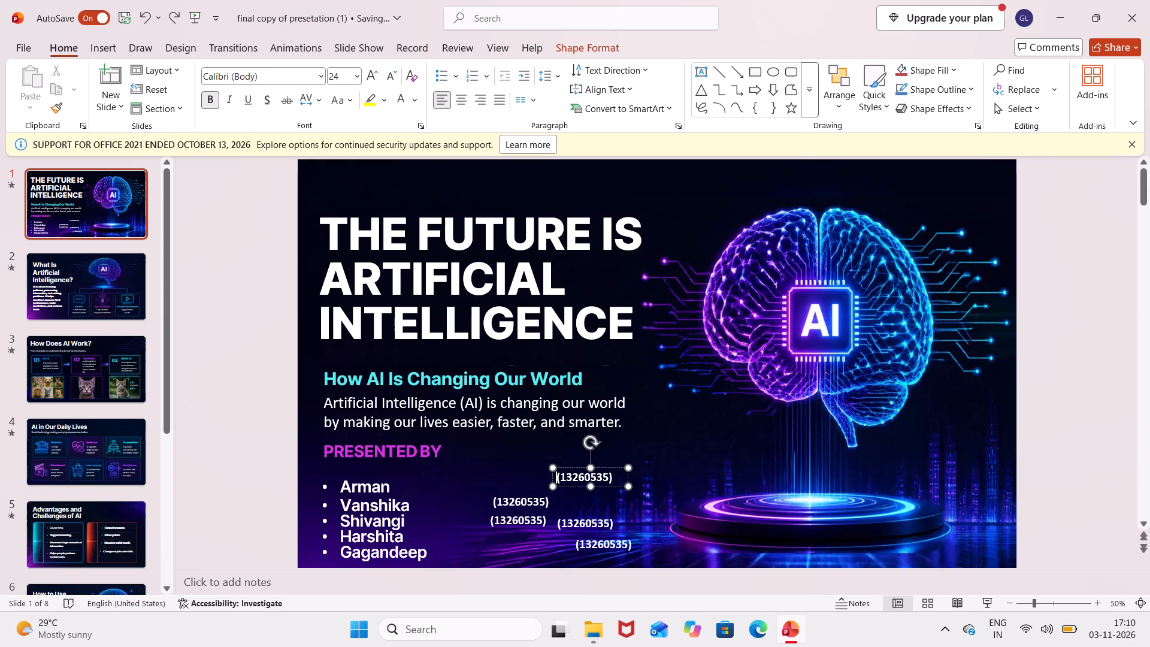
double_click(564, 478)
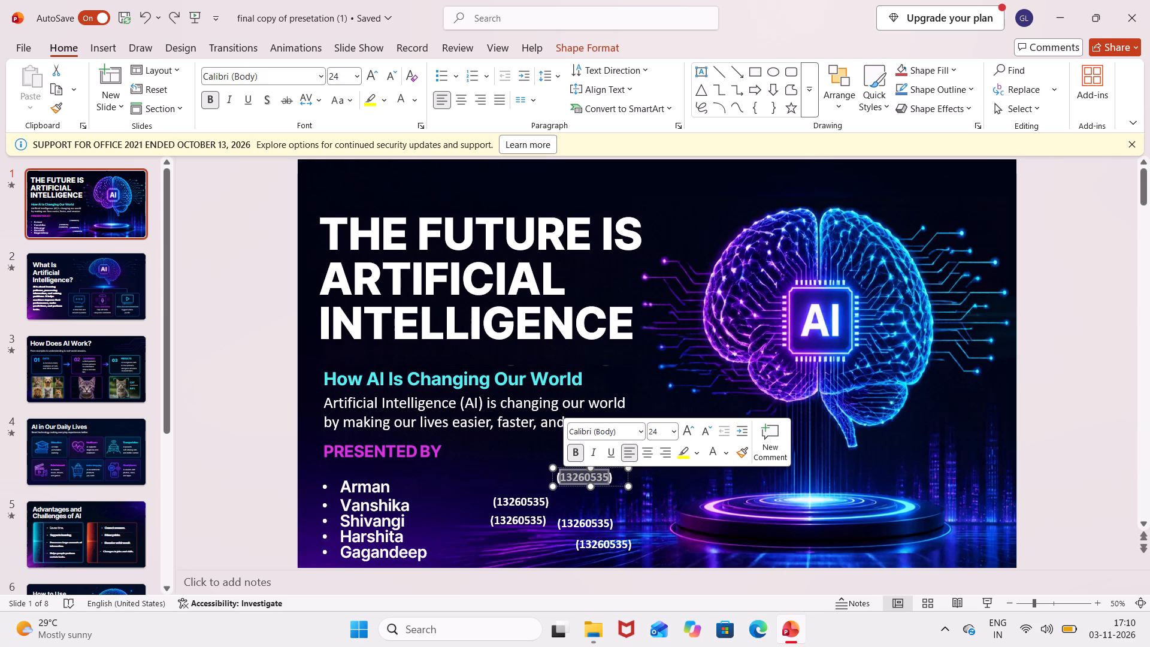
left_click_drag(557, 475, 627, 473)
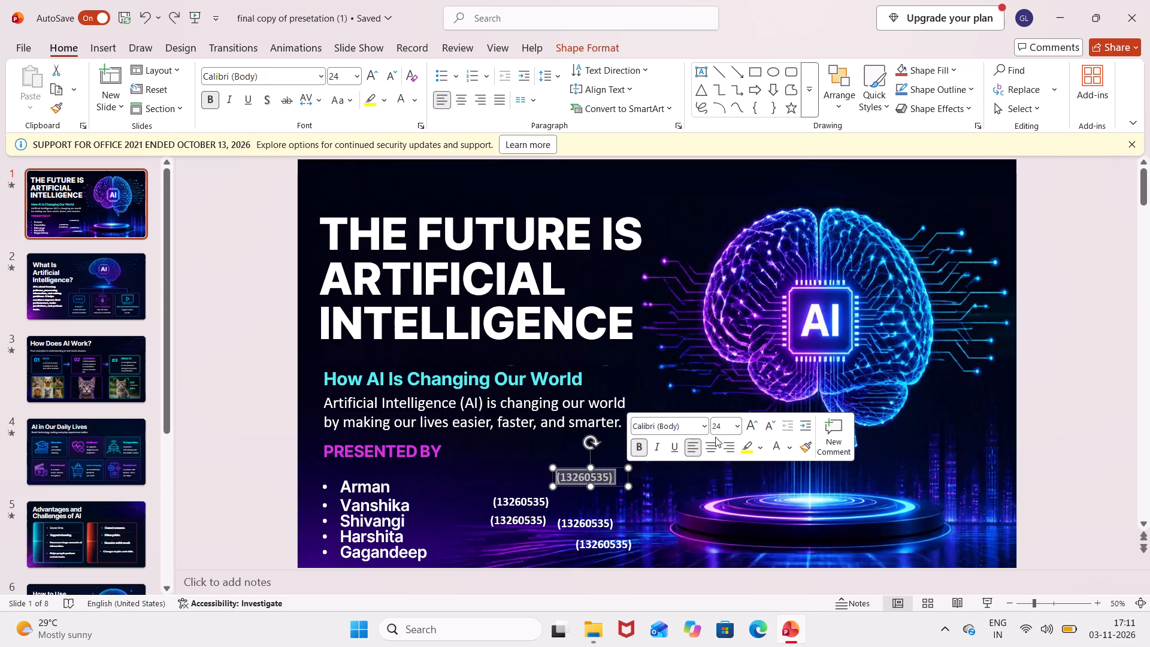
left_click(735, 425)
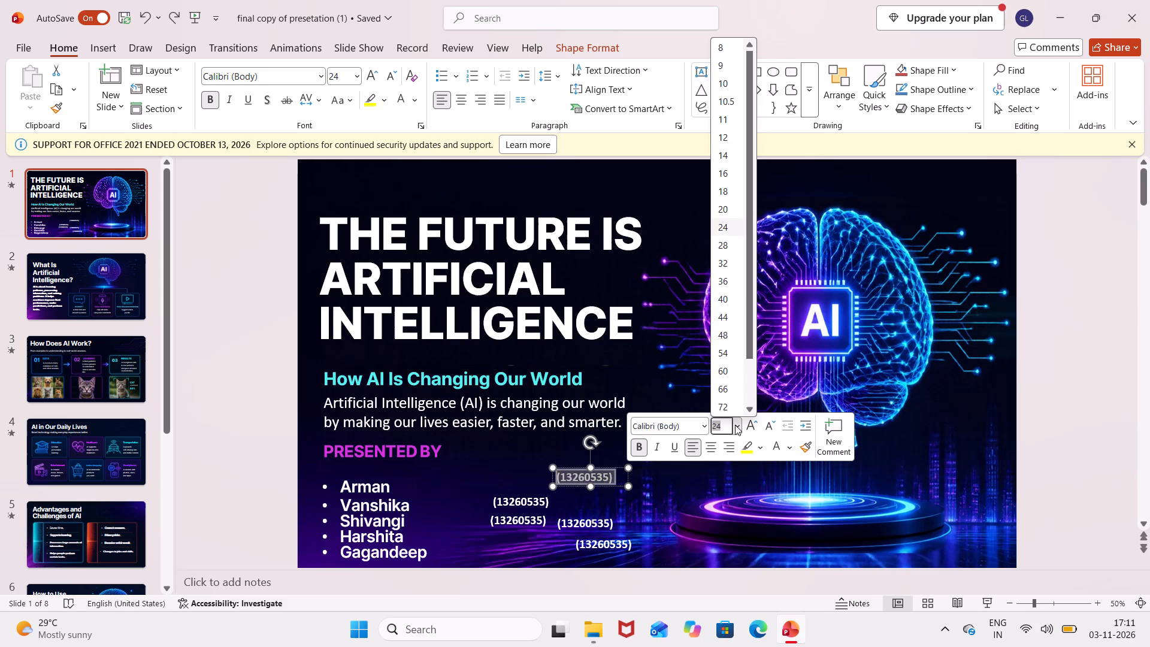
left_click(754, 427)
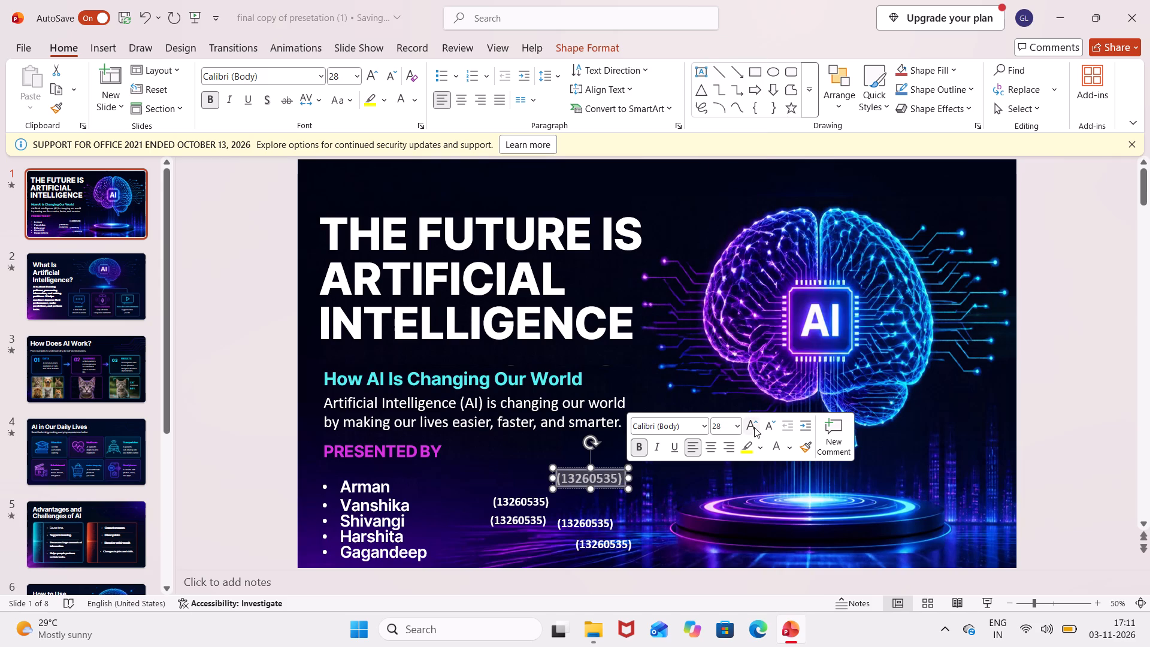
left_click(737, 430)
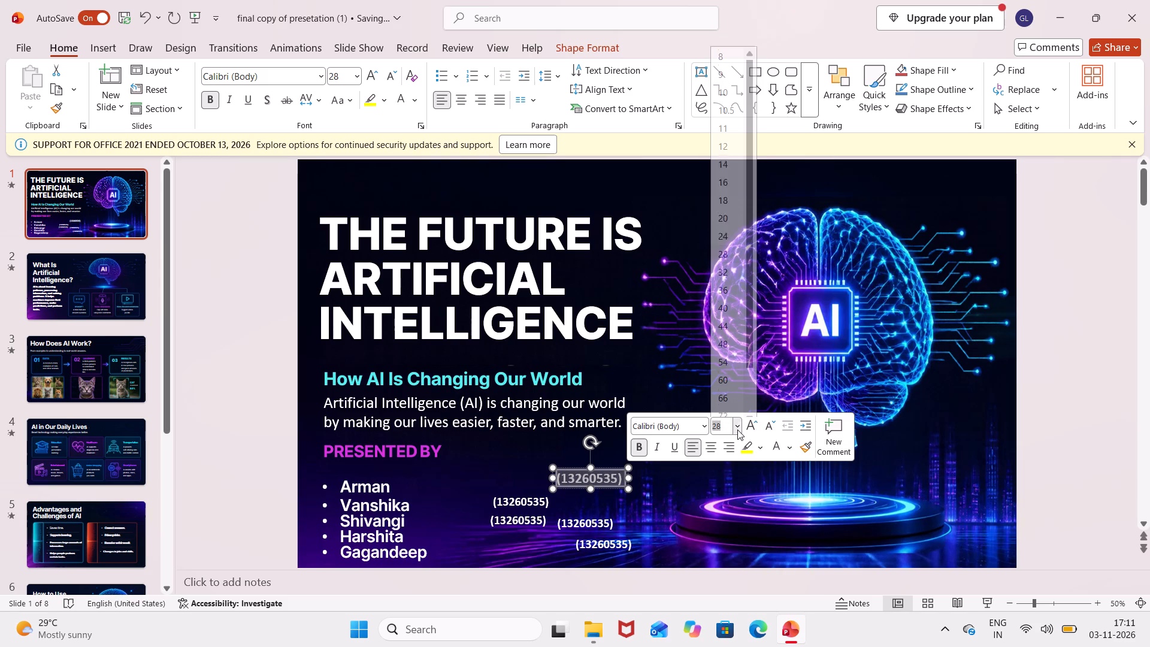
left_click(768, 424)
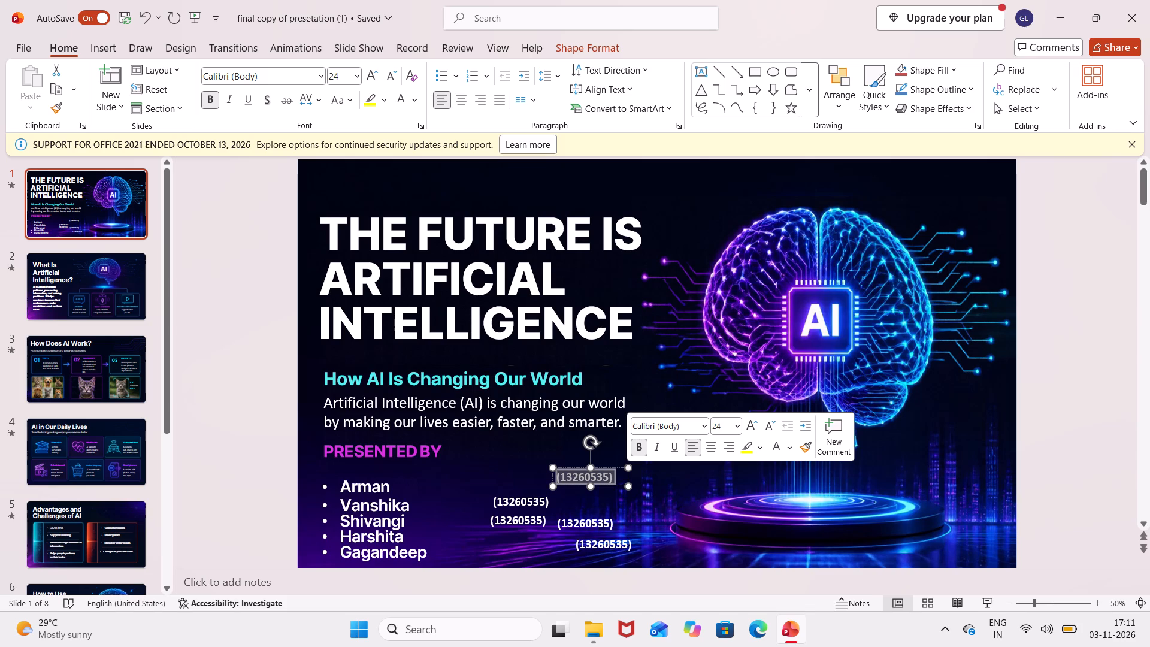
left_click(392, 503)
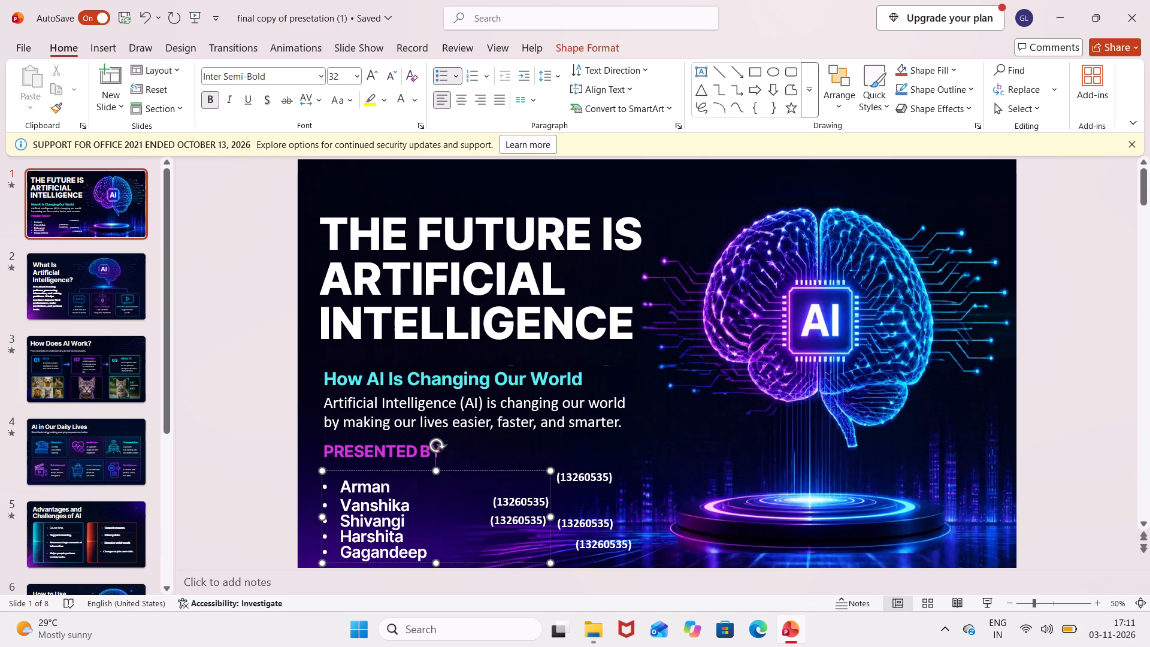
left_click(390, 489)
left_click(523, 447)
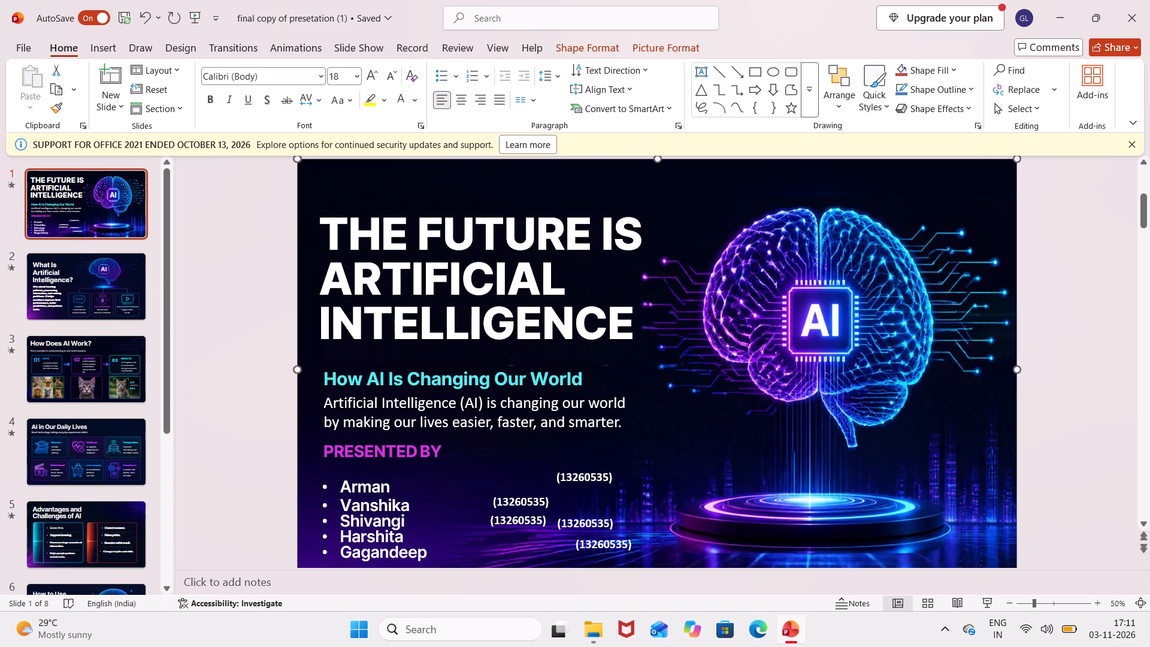
Move the topmost ID number directly beside "Arman", level with the name.
left_click(574, 477)
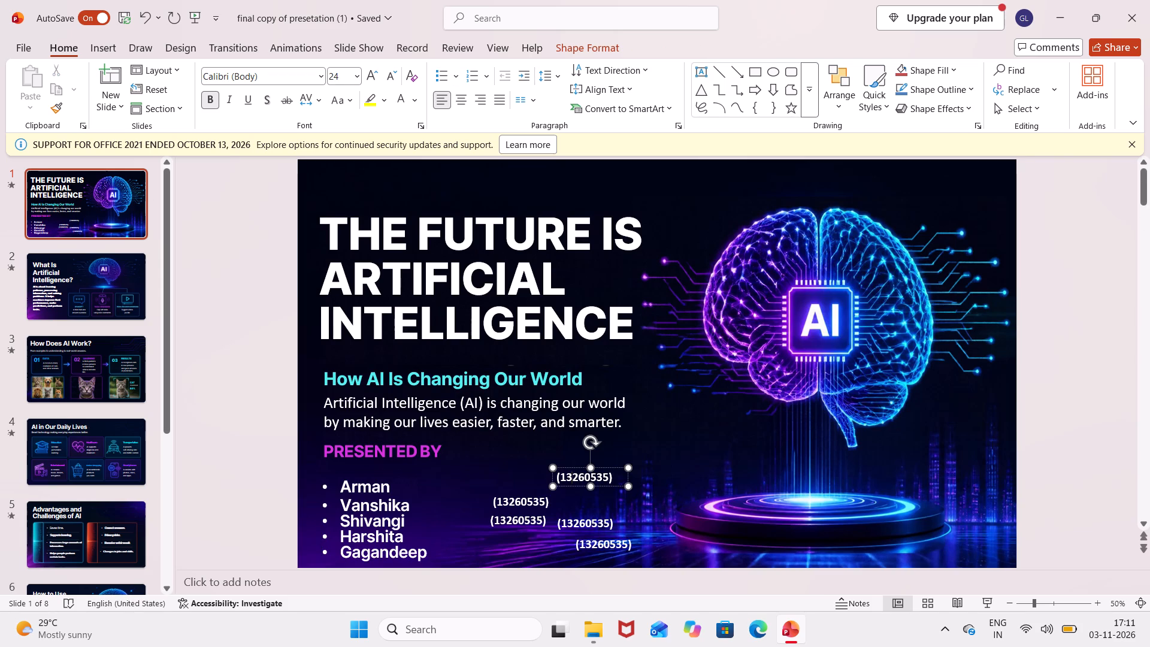
left_click_drag(583, 468, 476, 490)
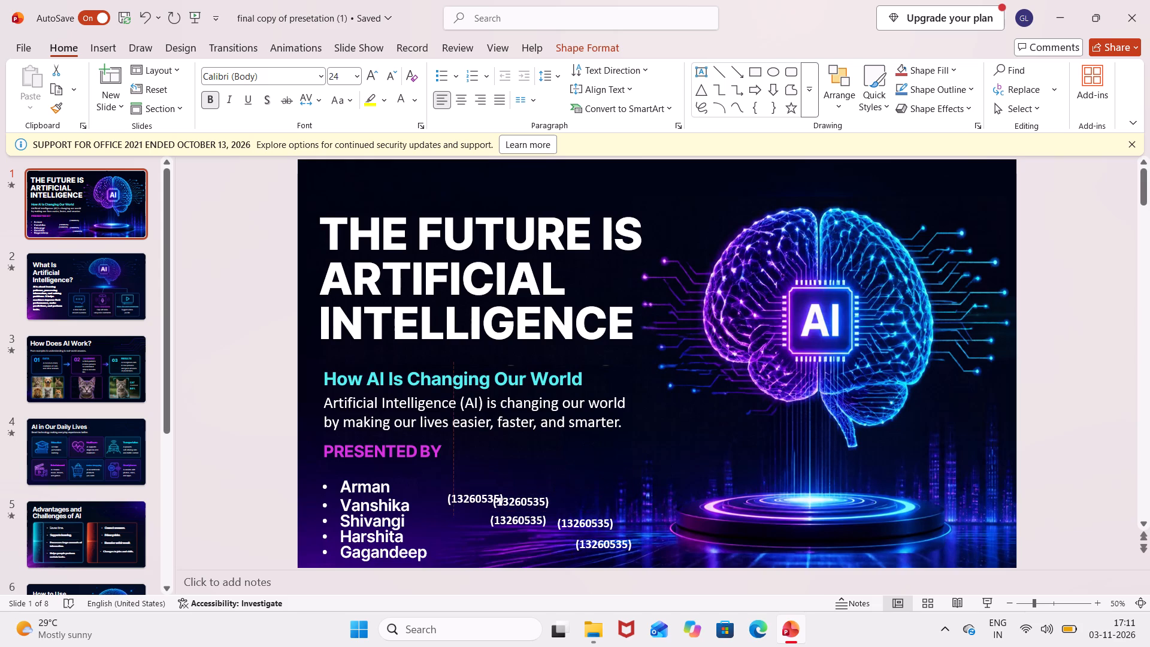
left_click_drag(476, 490, 437, 480)
left_click_drag(437, 480, 438, 477)
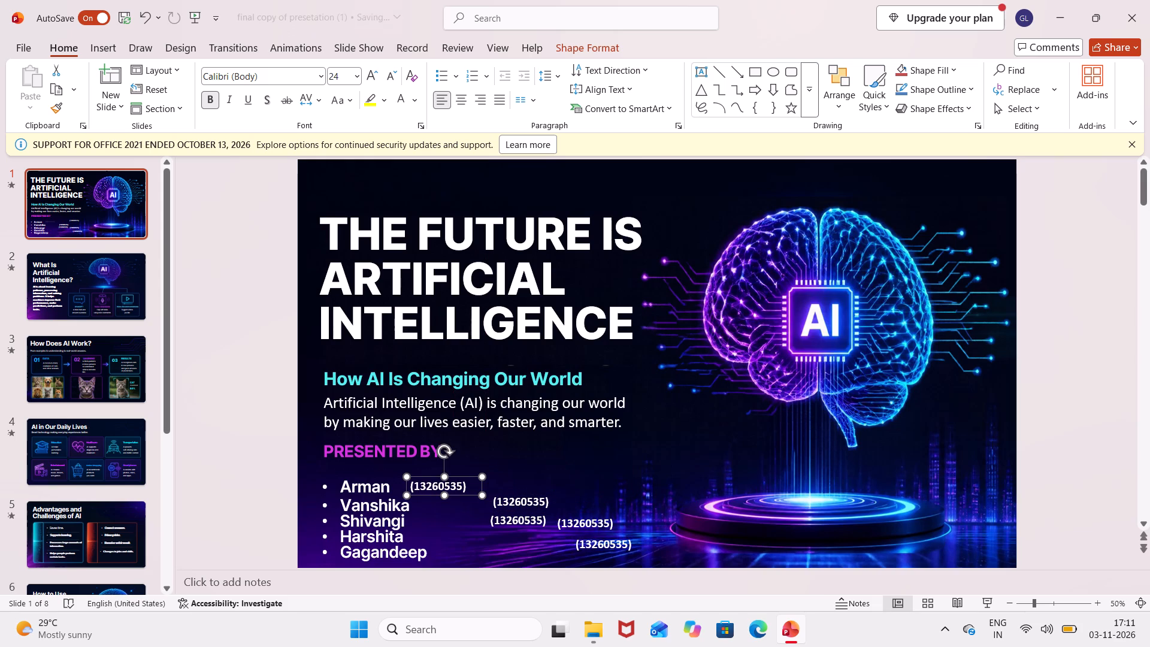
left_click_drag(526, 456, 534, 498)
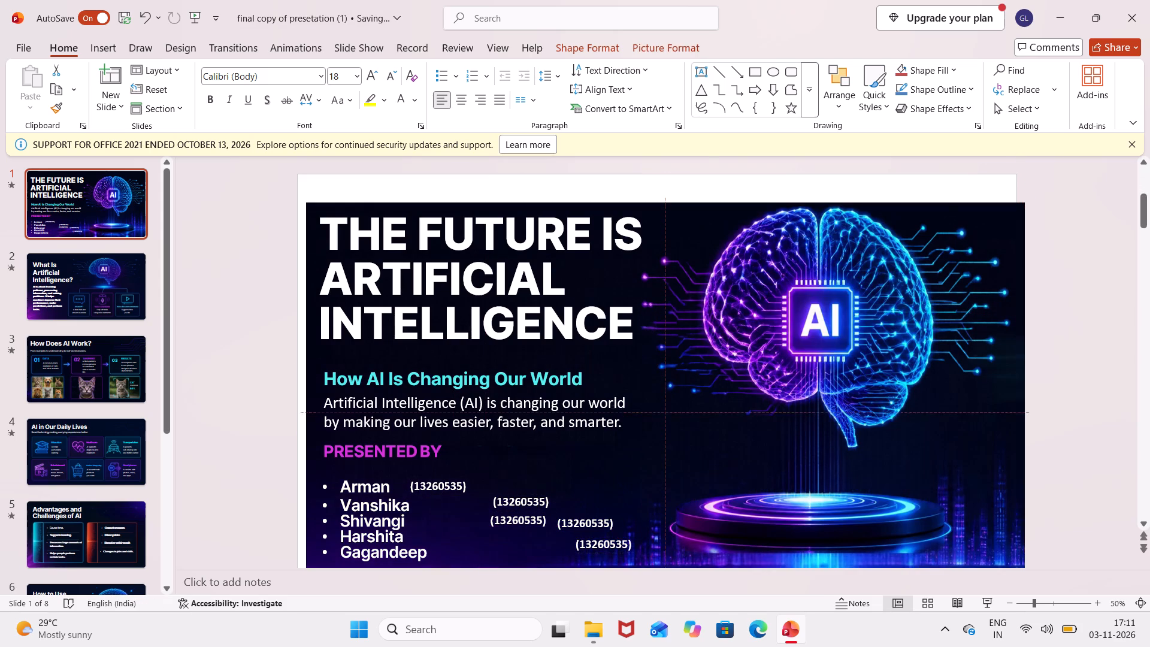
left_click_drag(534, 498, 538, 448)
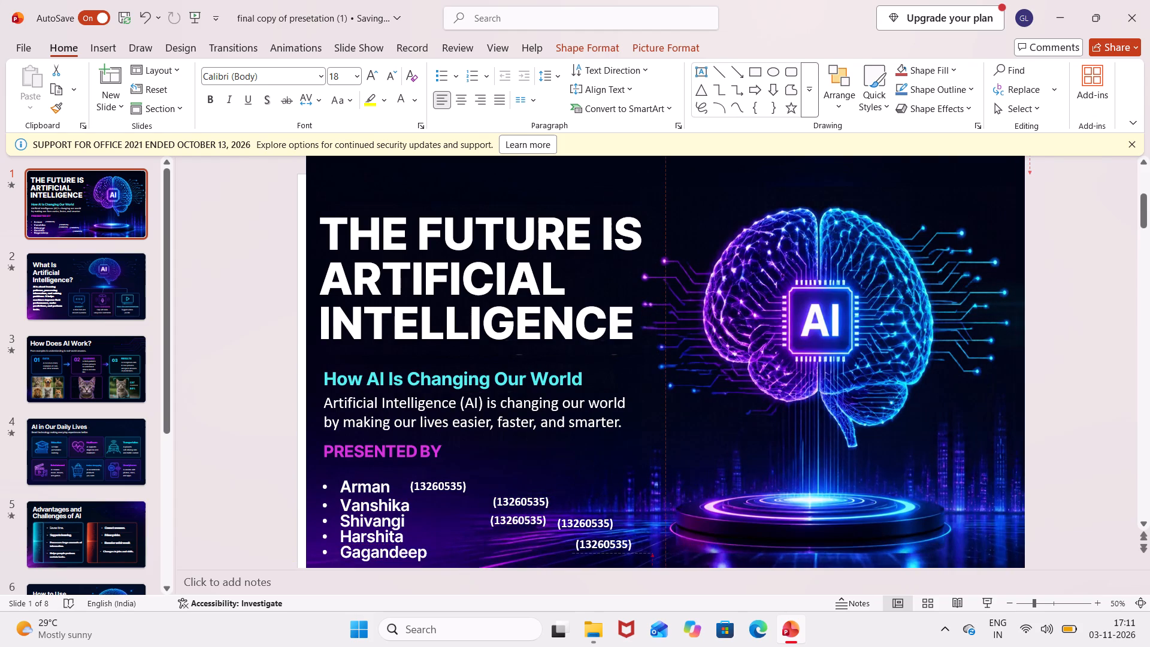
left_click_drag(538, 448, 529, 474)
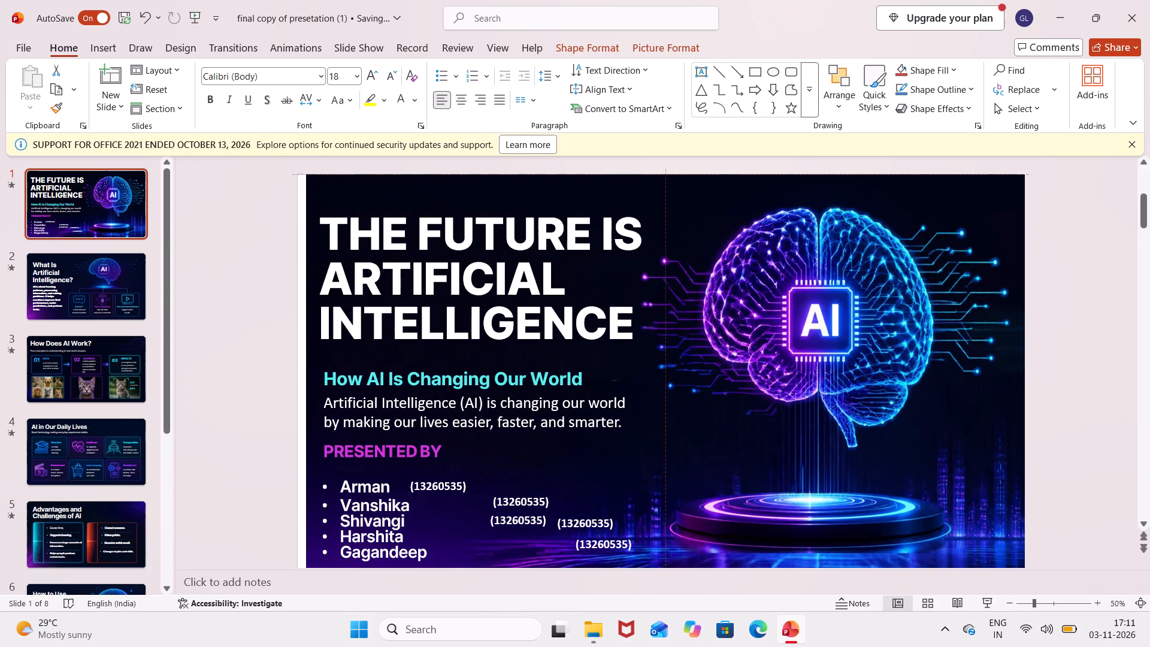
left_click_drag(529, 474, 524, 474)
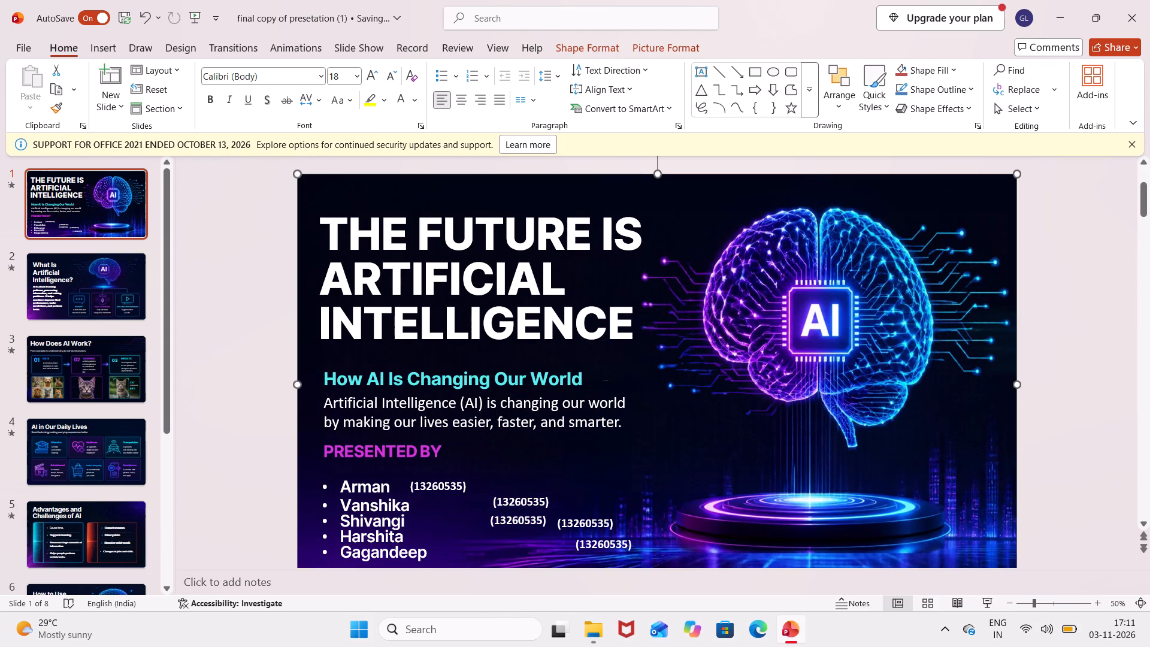
Delete the last digit of the ID number level with "Vanshika", keeping its closing bracket.
scroll(554, 477, "down", 1)
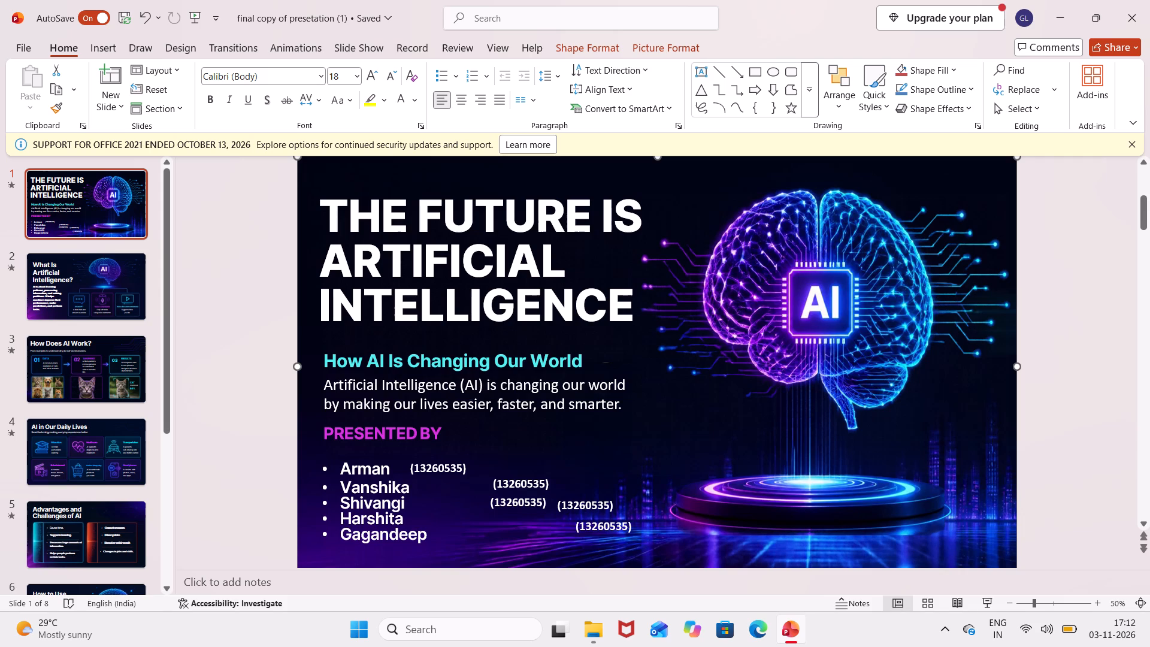
double_click(541, 483)
double_click(540, 482)
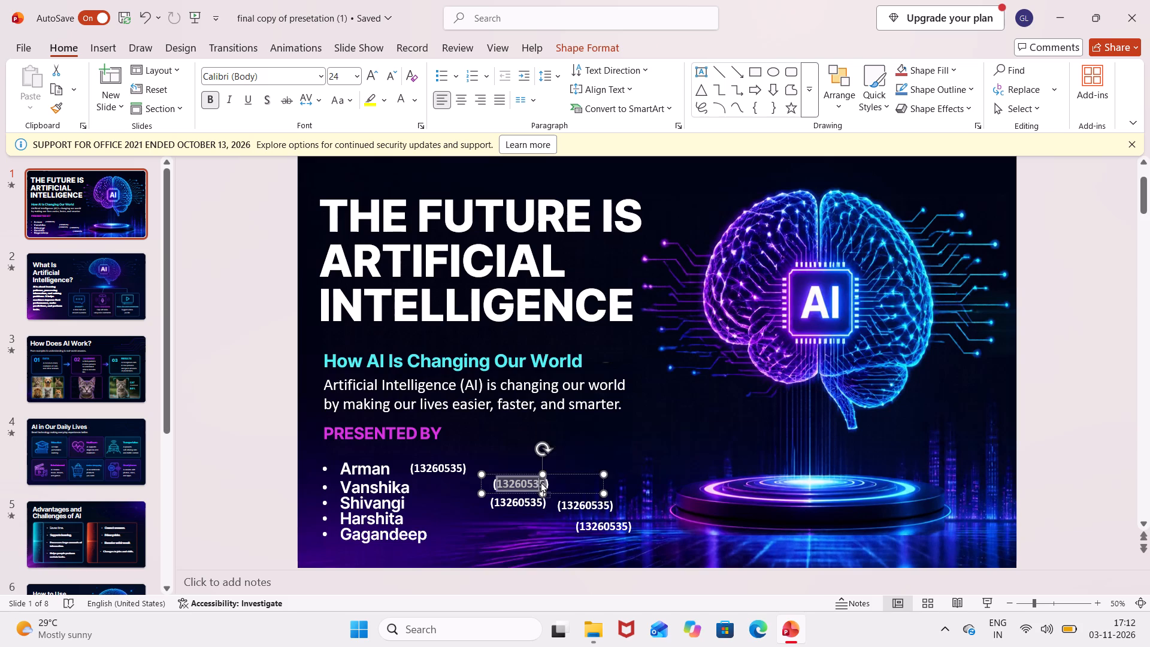
left_click(541, 482)
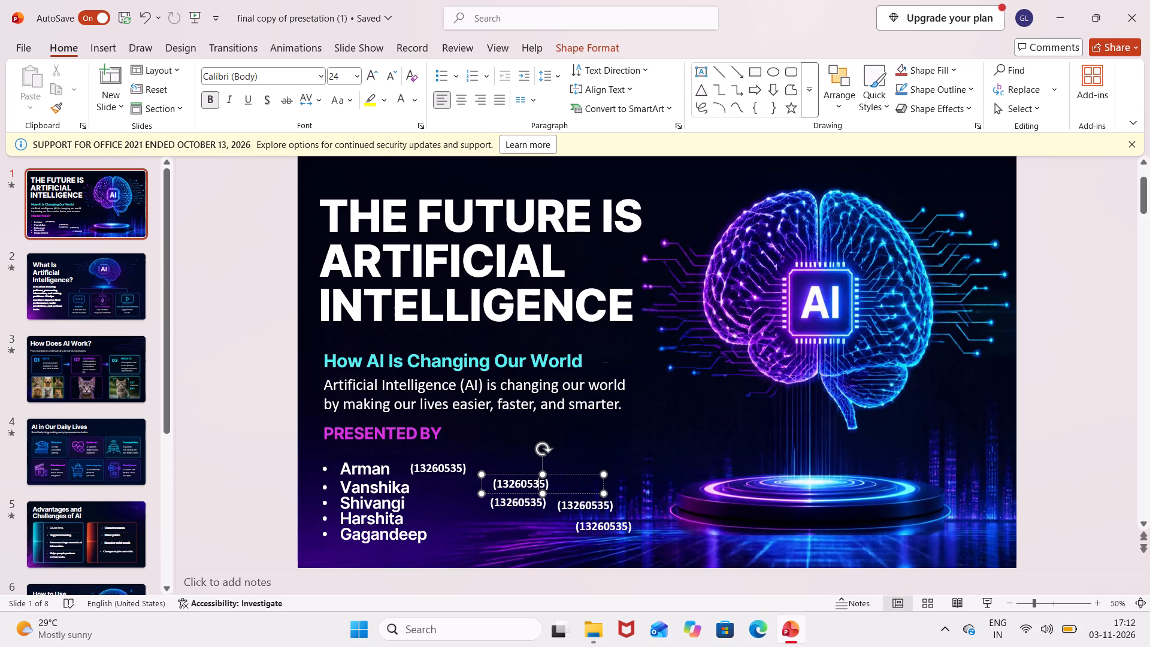
left_click(545, 484)
key("BackSpace")
Move the ID number beside "Arman" down so it sits directly beside "Vanshika", level with that name.
left_click(546, 504)
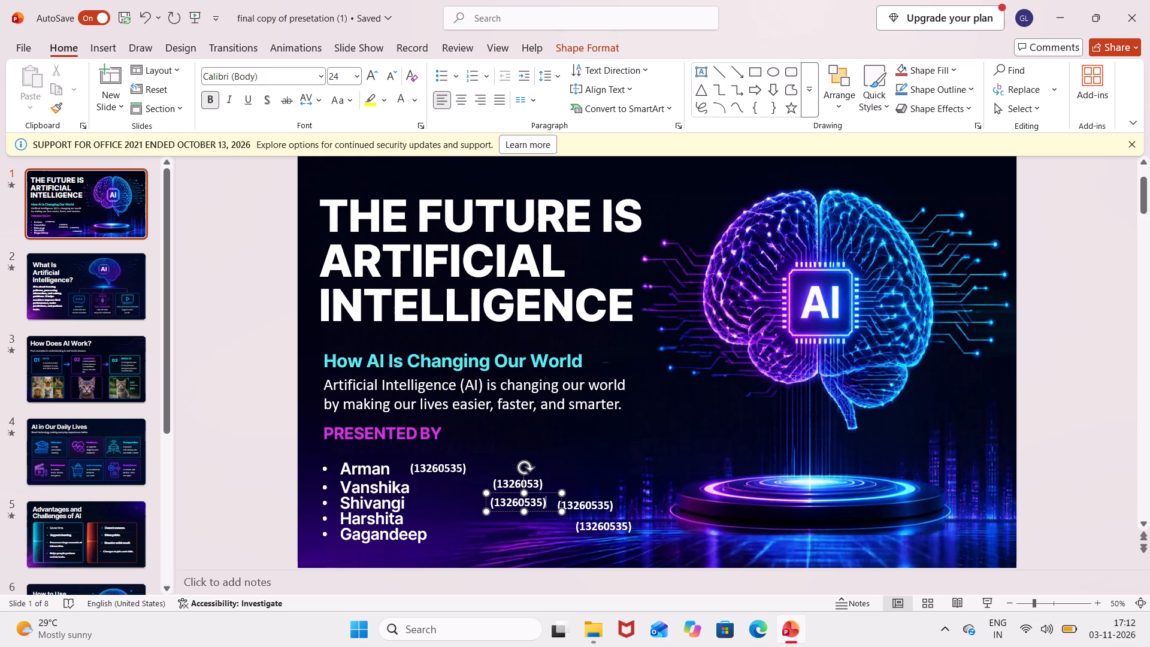
double_click(457, 470)
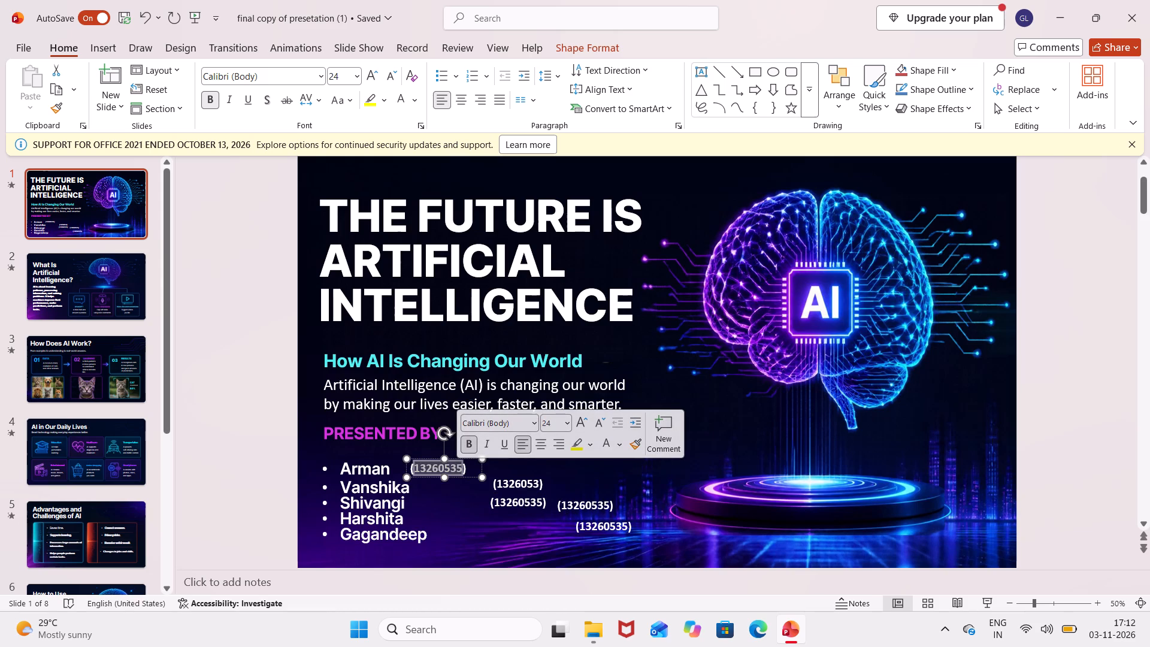
left_click_drag(471, 477, 484, 492)
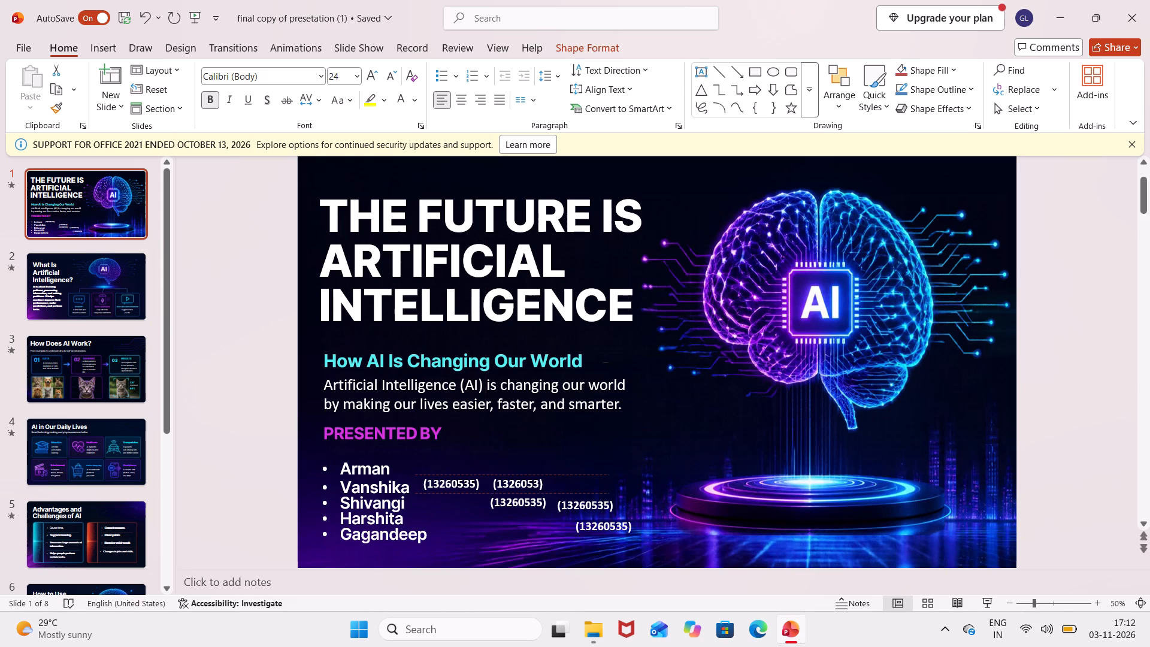
left_click_drag(484, 492, 480, 501)
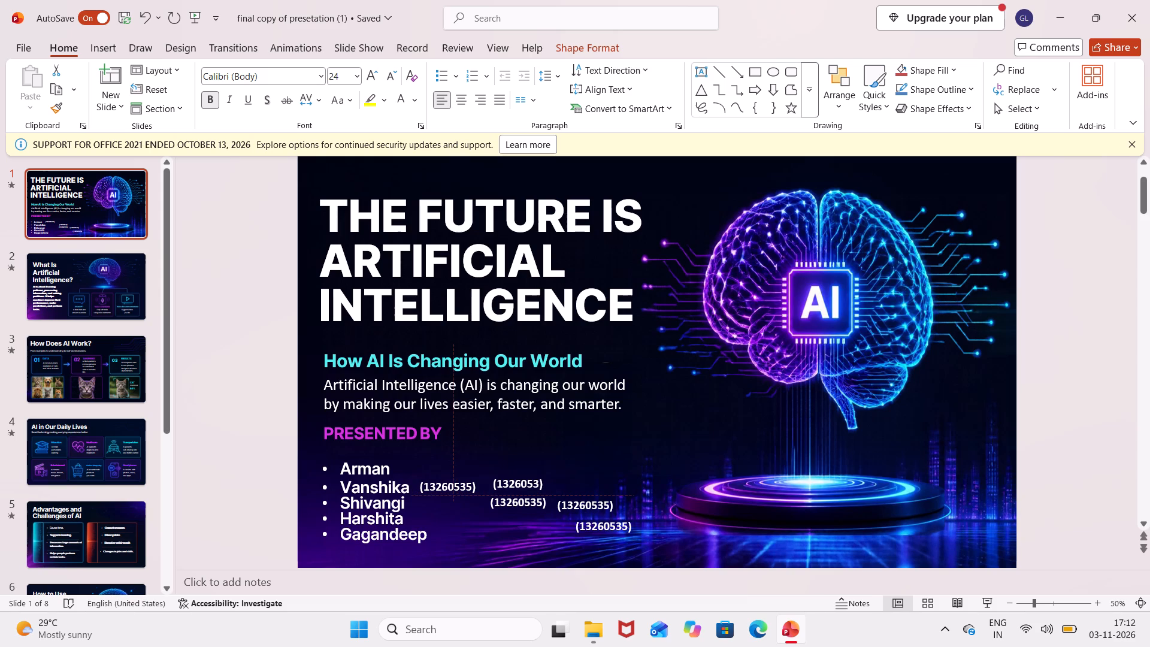
left_click_drag(480, 501, 480, 501)
left_click(480, 501)
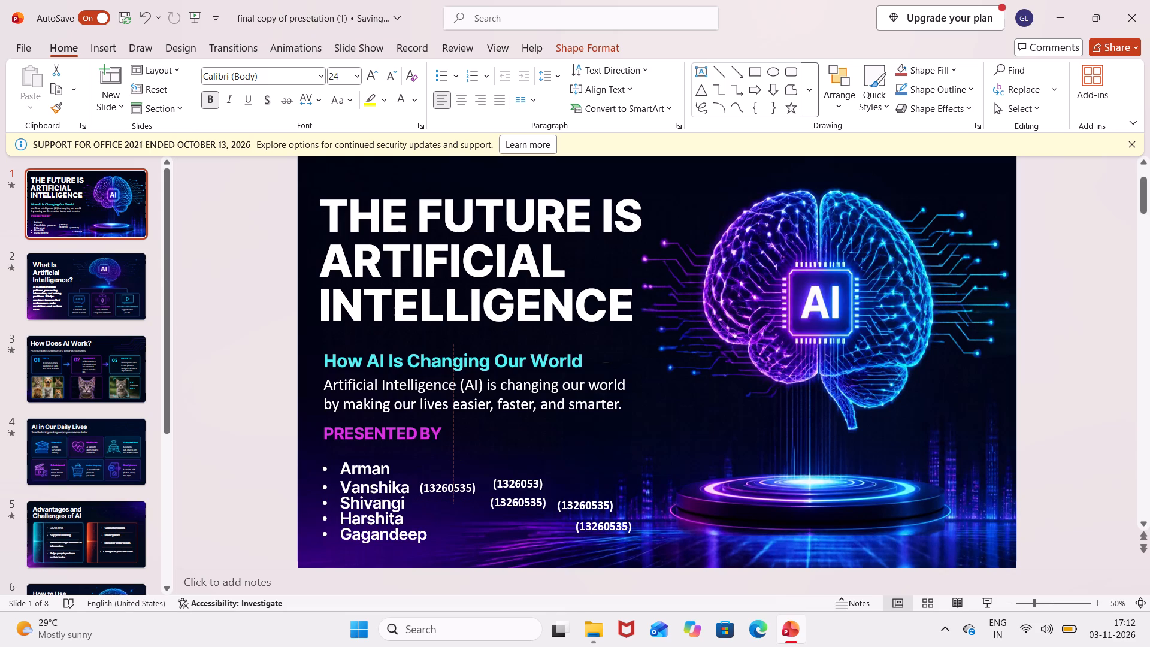
Add the missing last digit to the shortened ID number, just before its closing bracket.
left_click(520, 460)
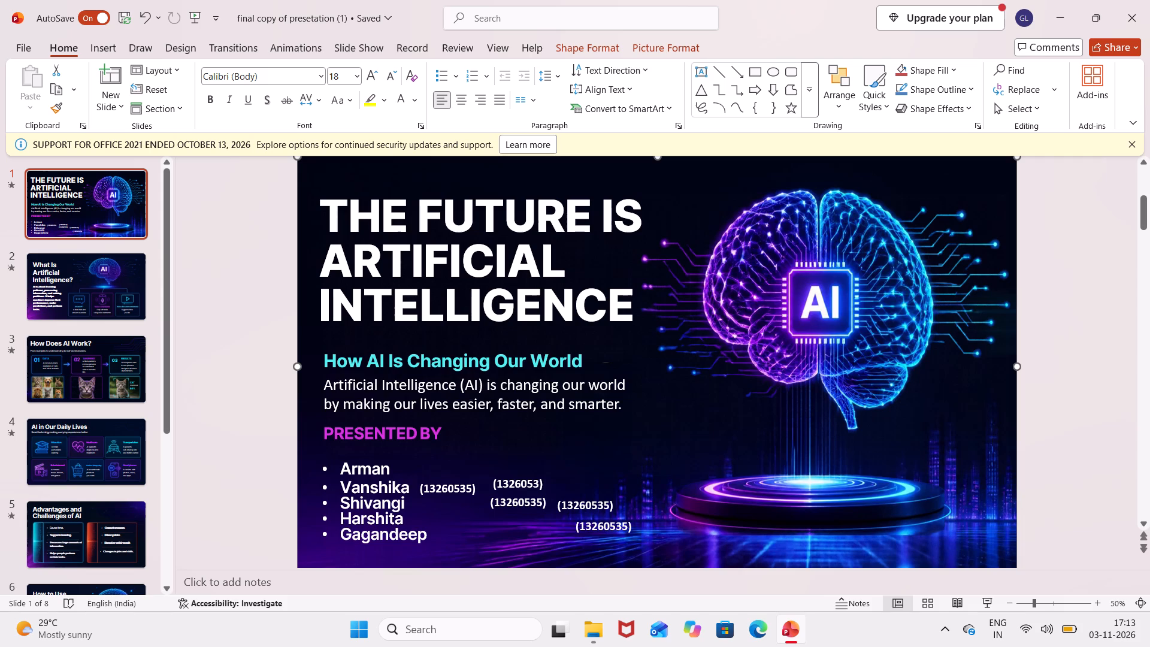
left_click(538, 488)
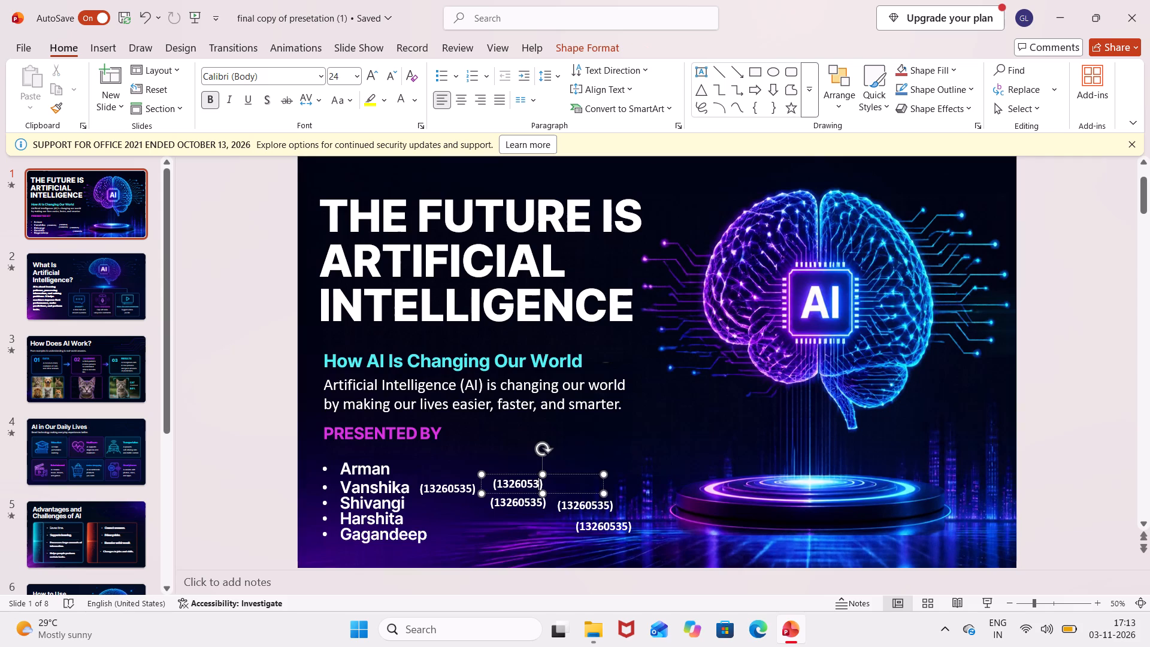
key("3")
Move the completed ID number beside "Arman", lining it up above the ID number next to "Vanshika".
left_click_drag(562, 473, 489, 464)
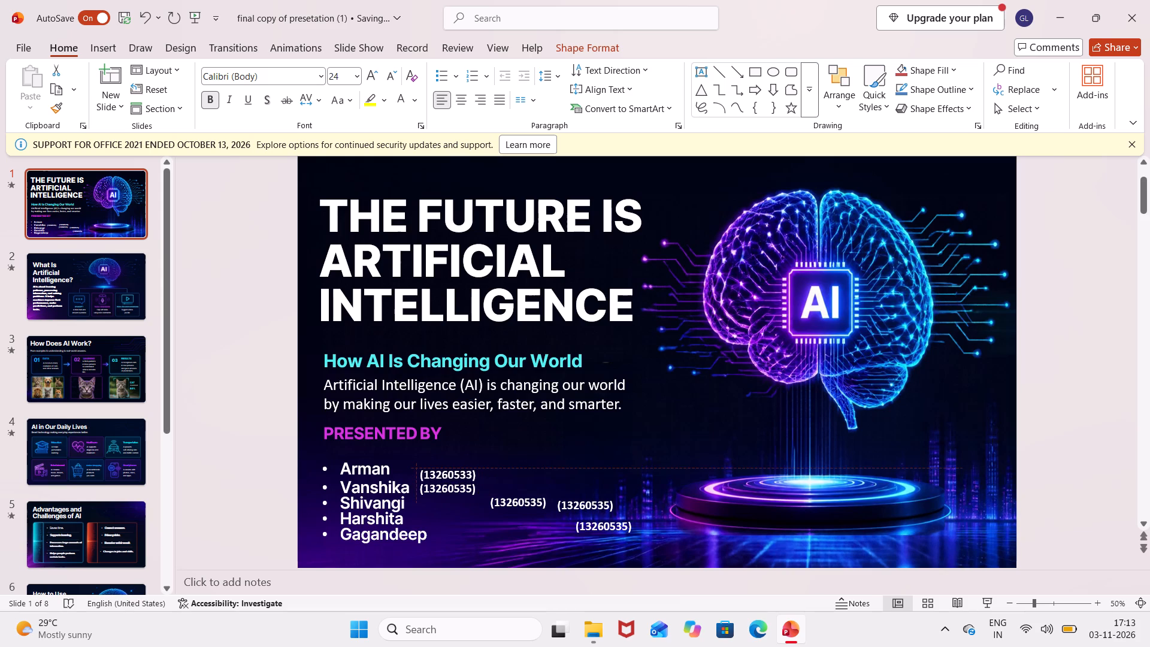
left_click_drag(489, 464, 469, 454)
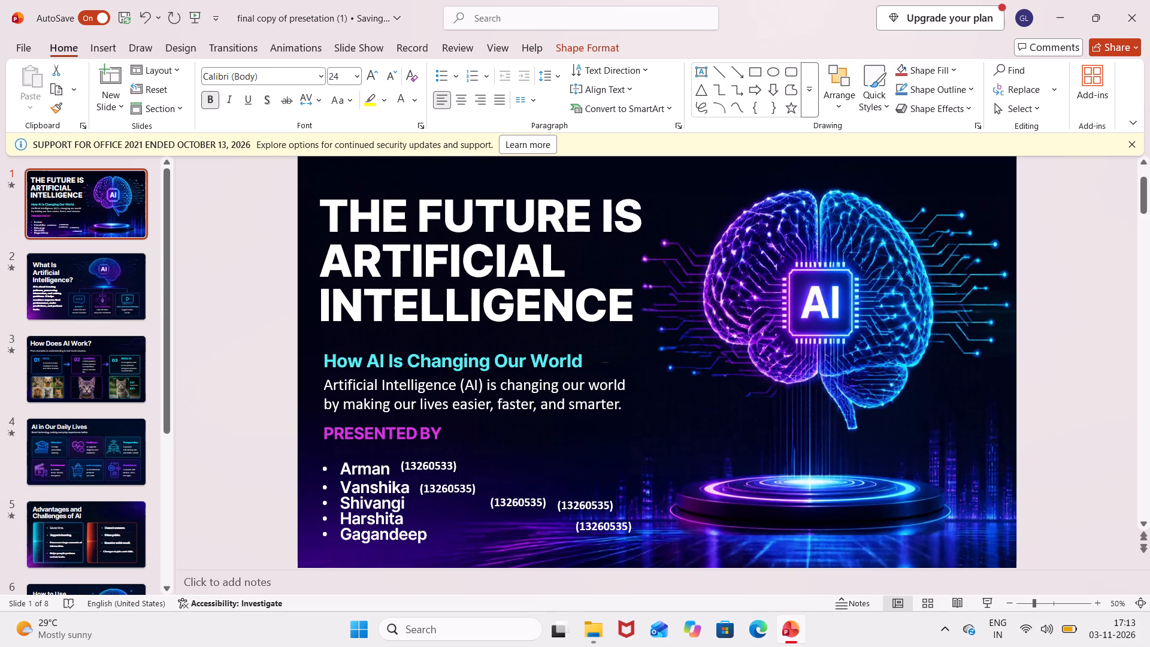
left_click_drag(469, 454, 475, 459)
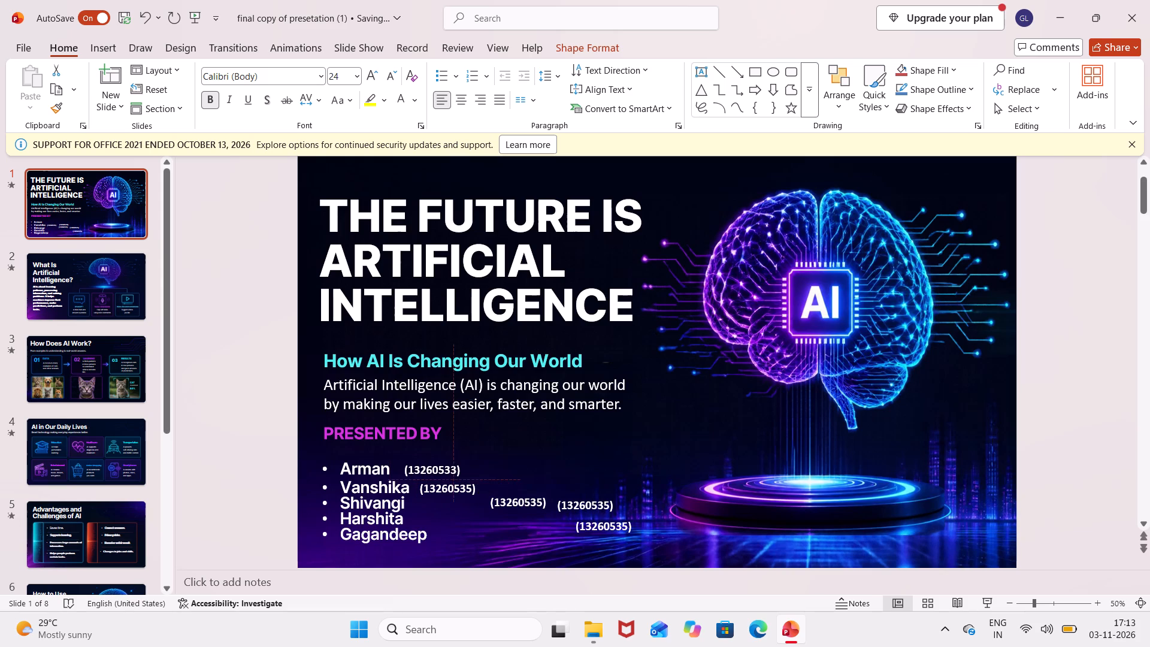
left_click_drag(475, 459, 489, 458)
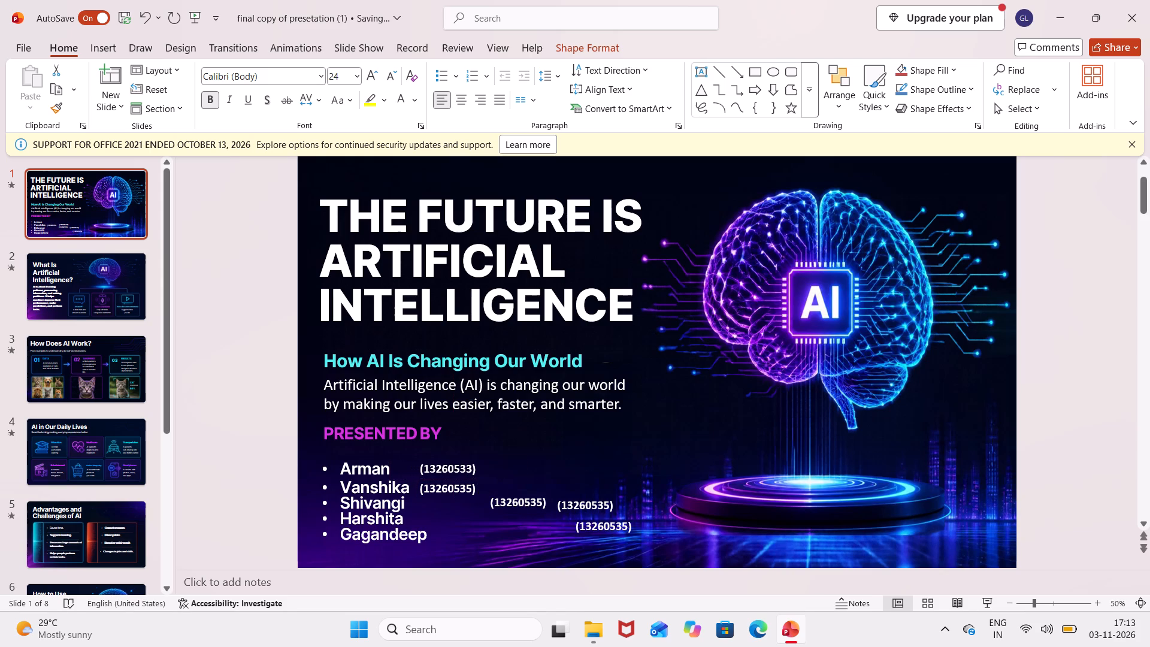
left_click_drag(489, 458, 488, 457)
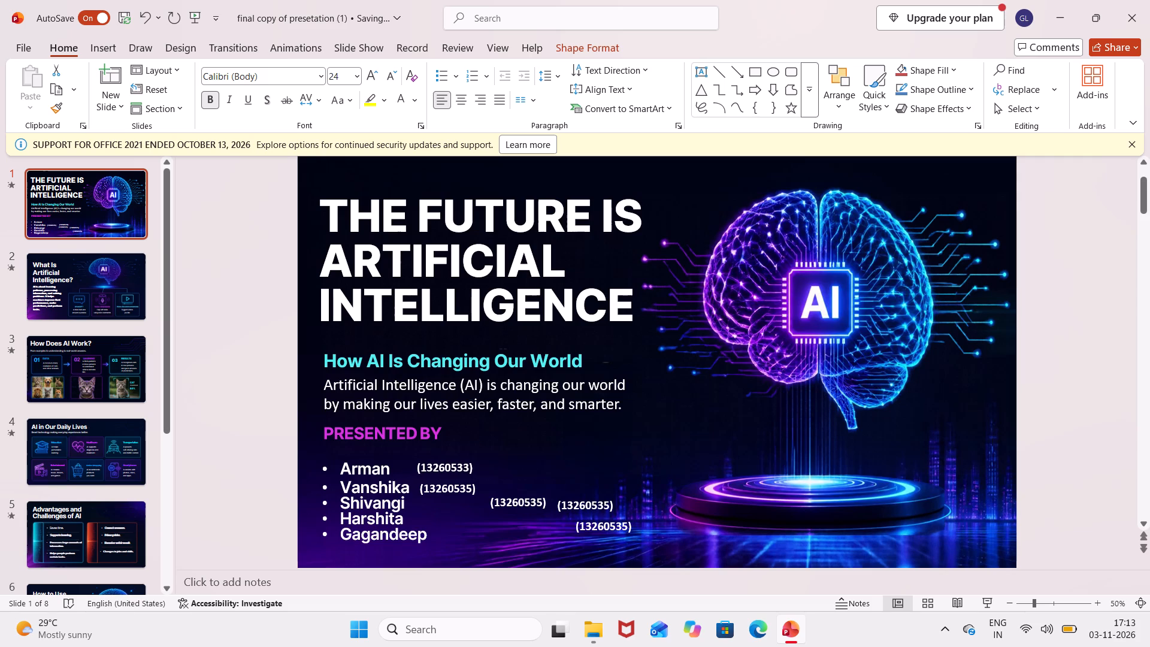
left_click_drag(488, 457, 489, 456)
left_click_drag(489, 456, 490, 456)
left_click(561, 440)
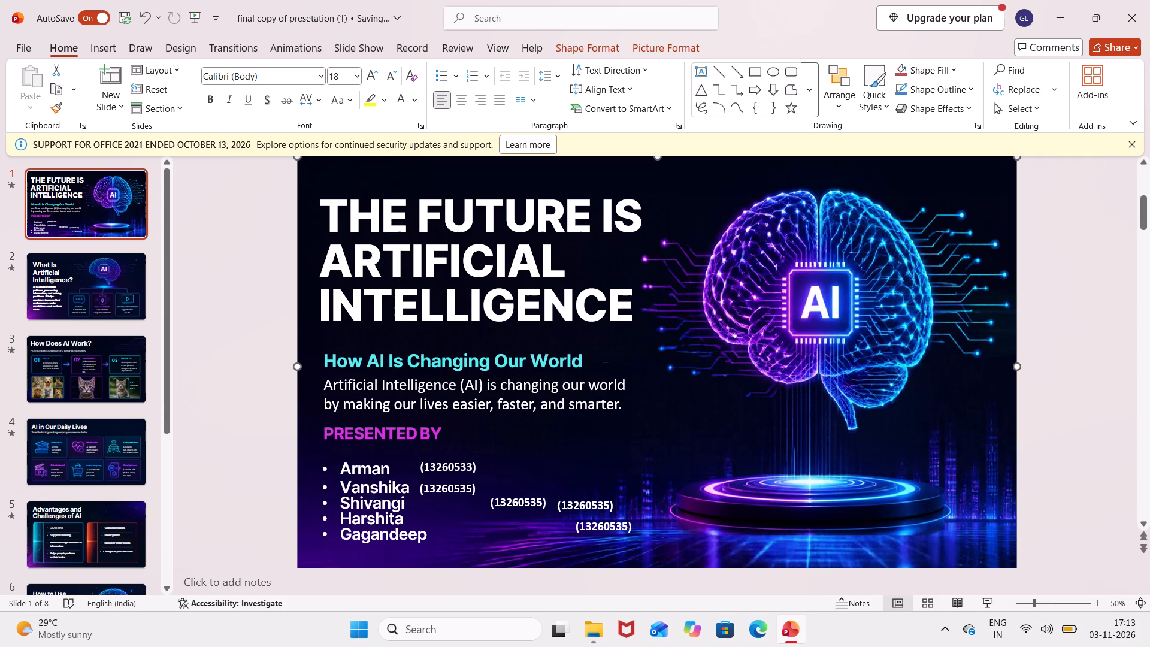
Replace the last two digits of the ID number level with "Shivangi", keeping its closing bracket.
left_click(542, 504)
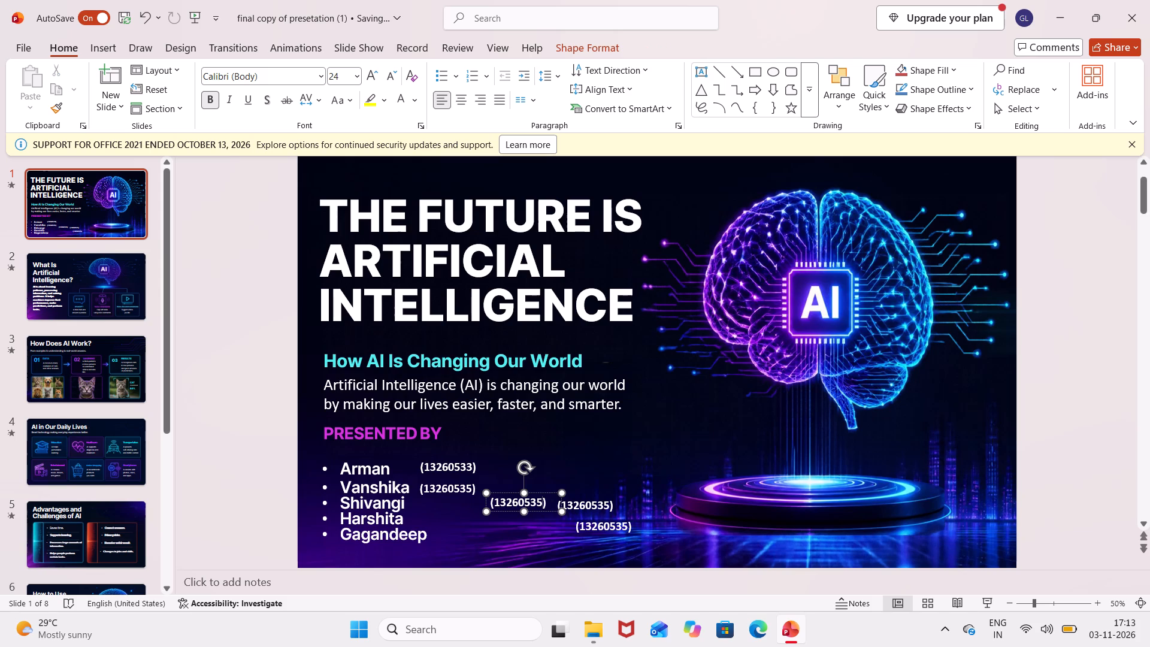
key("BackSpace")
key("BackSpace")
type("52")
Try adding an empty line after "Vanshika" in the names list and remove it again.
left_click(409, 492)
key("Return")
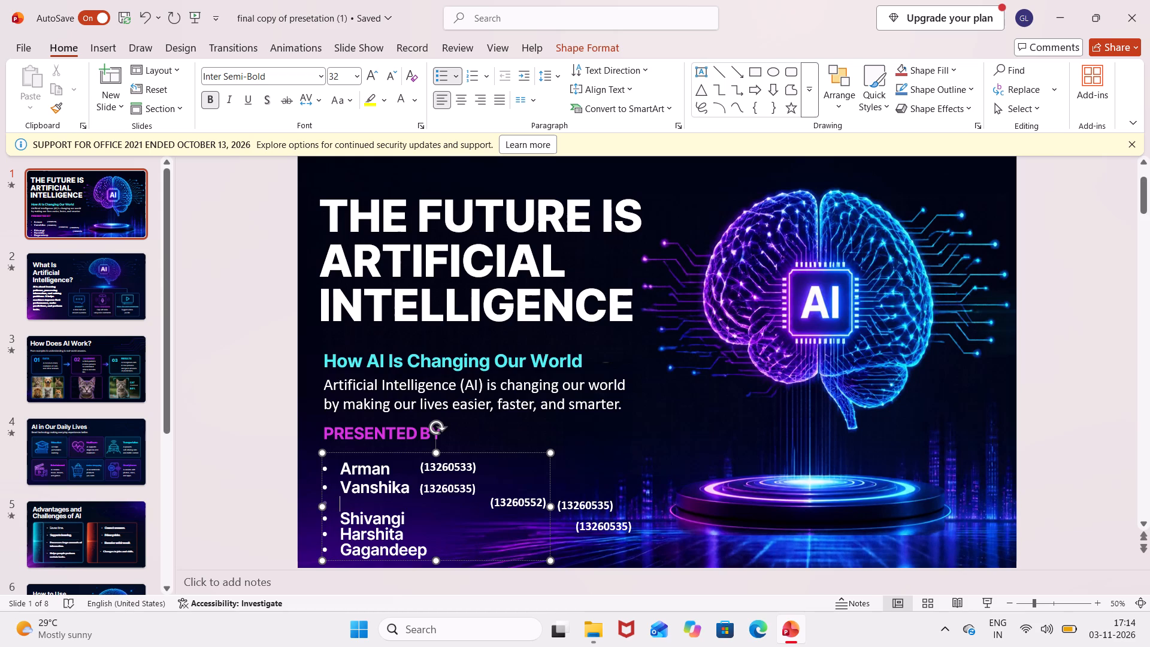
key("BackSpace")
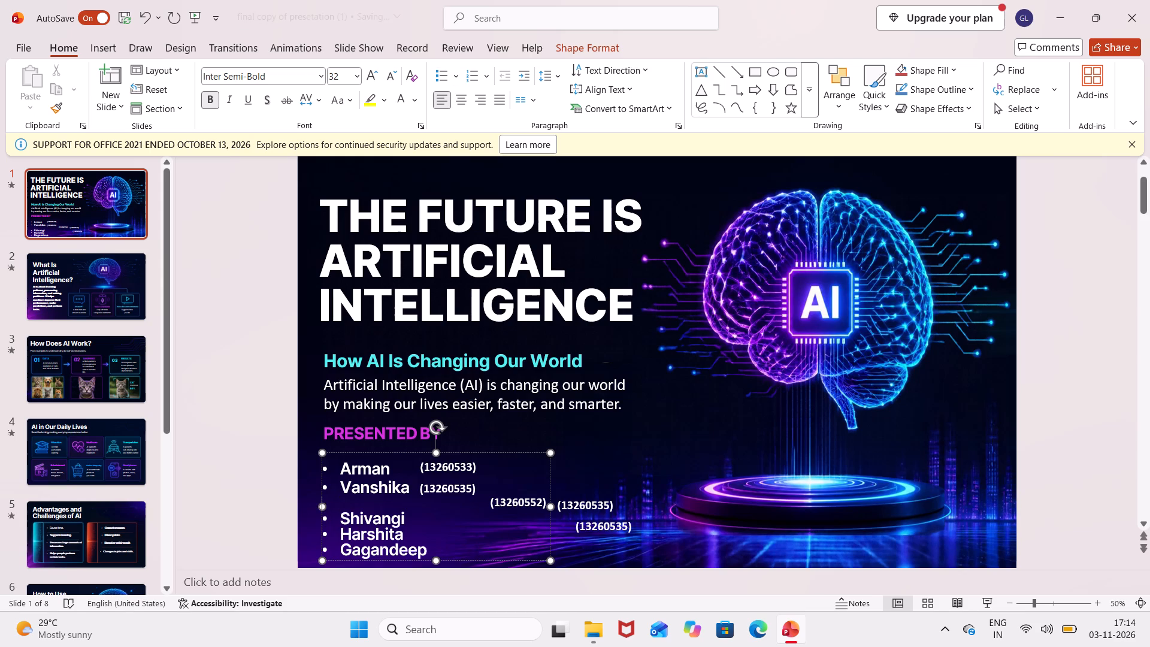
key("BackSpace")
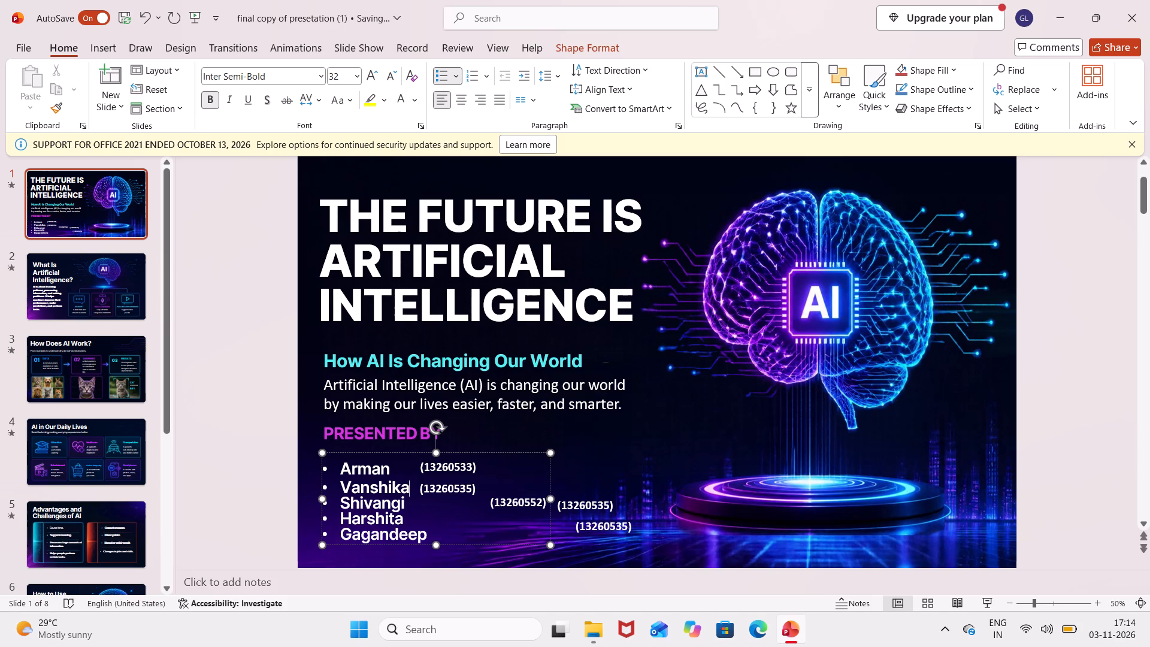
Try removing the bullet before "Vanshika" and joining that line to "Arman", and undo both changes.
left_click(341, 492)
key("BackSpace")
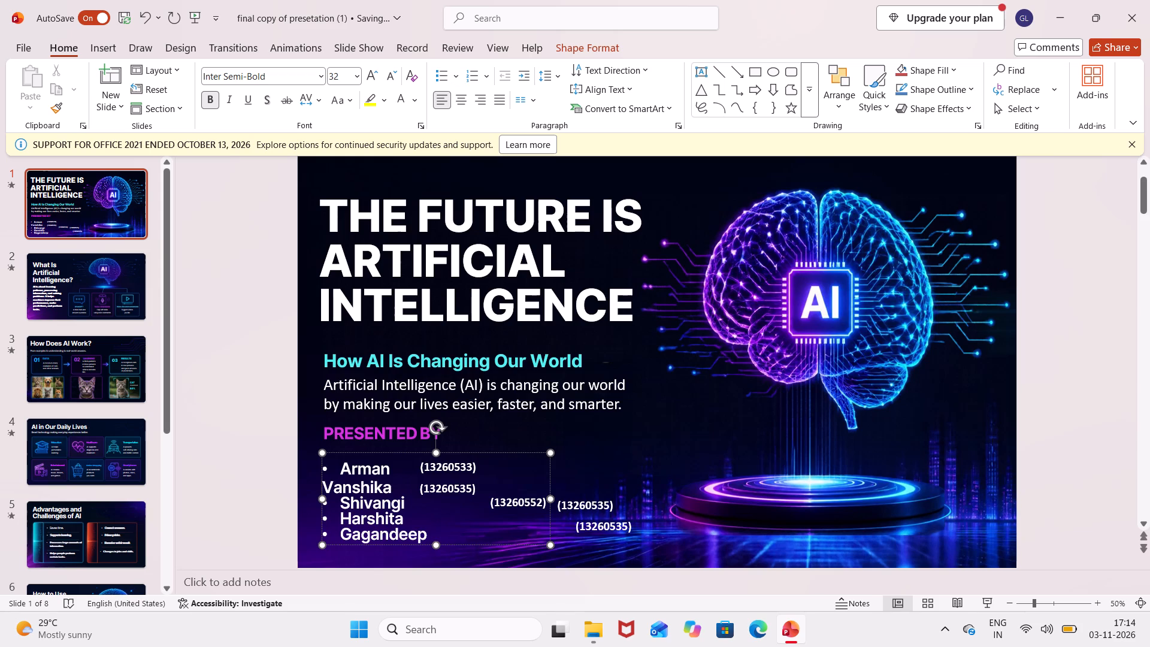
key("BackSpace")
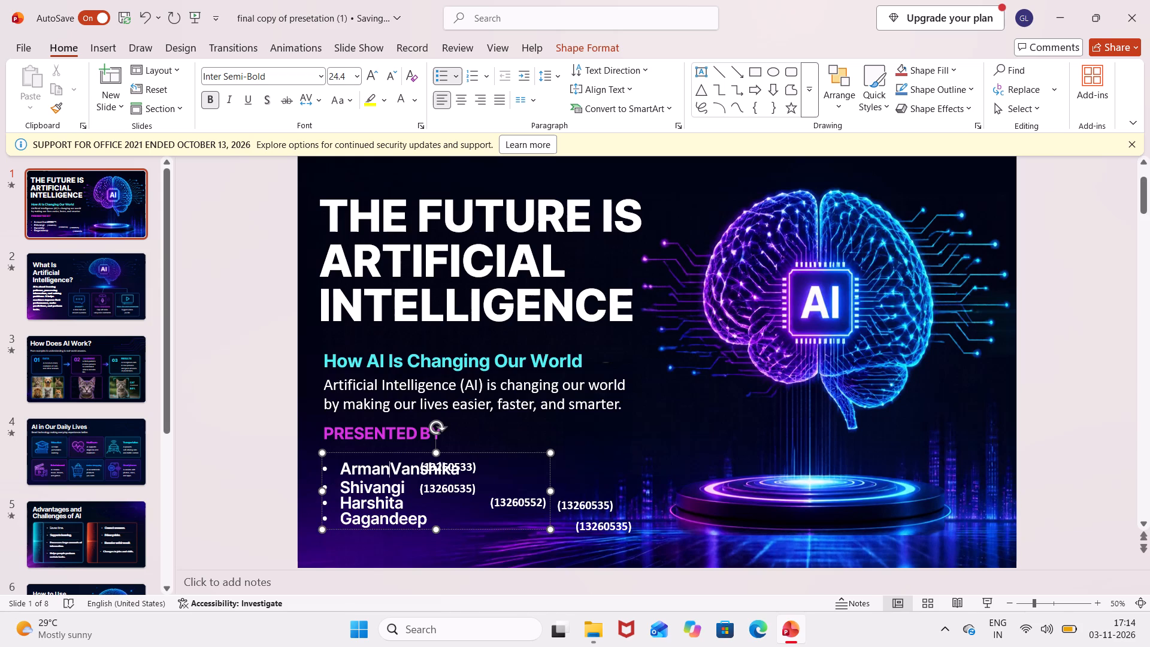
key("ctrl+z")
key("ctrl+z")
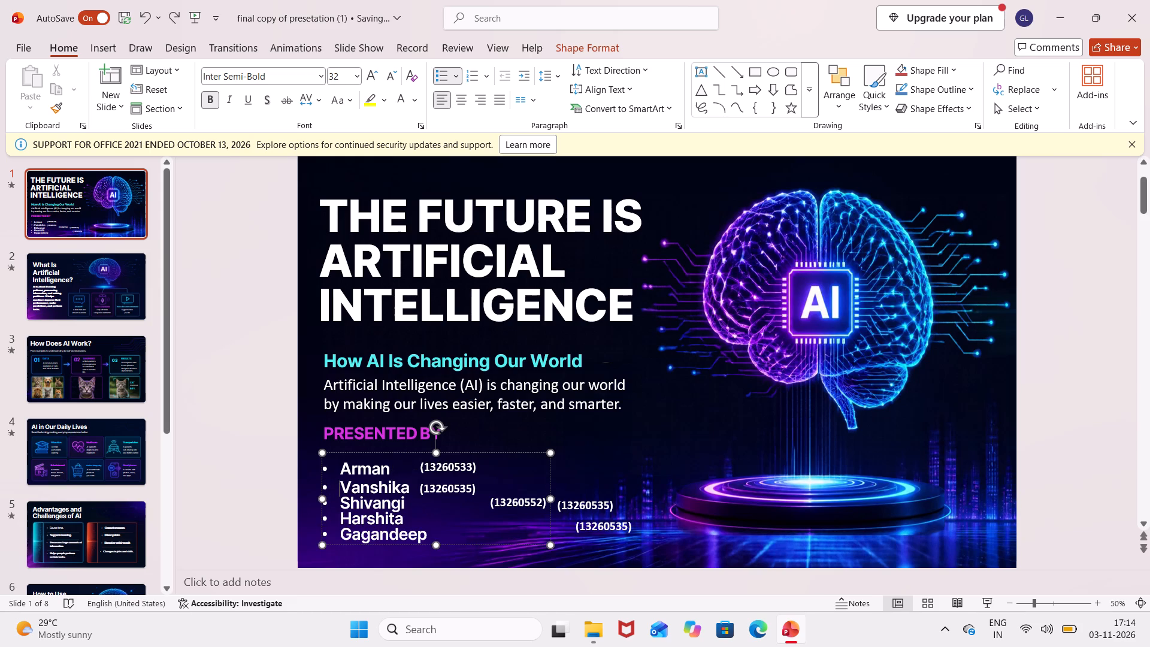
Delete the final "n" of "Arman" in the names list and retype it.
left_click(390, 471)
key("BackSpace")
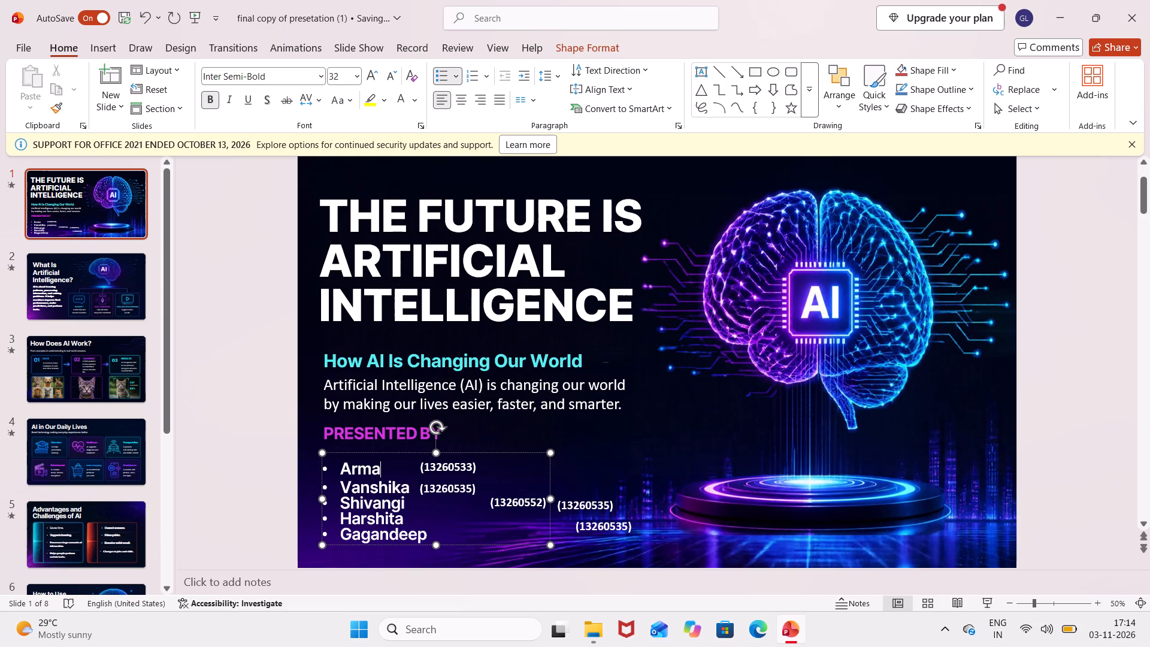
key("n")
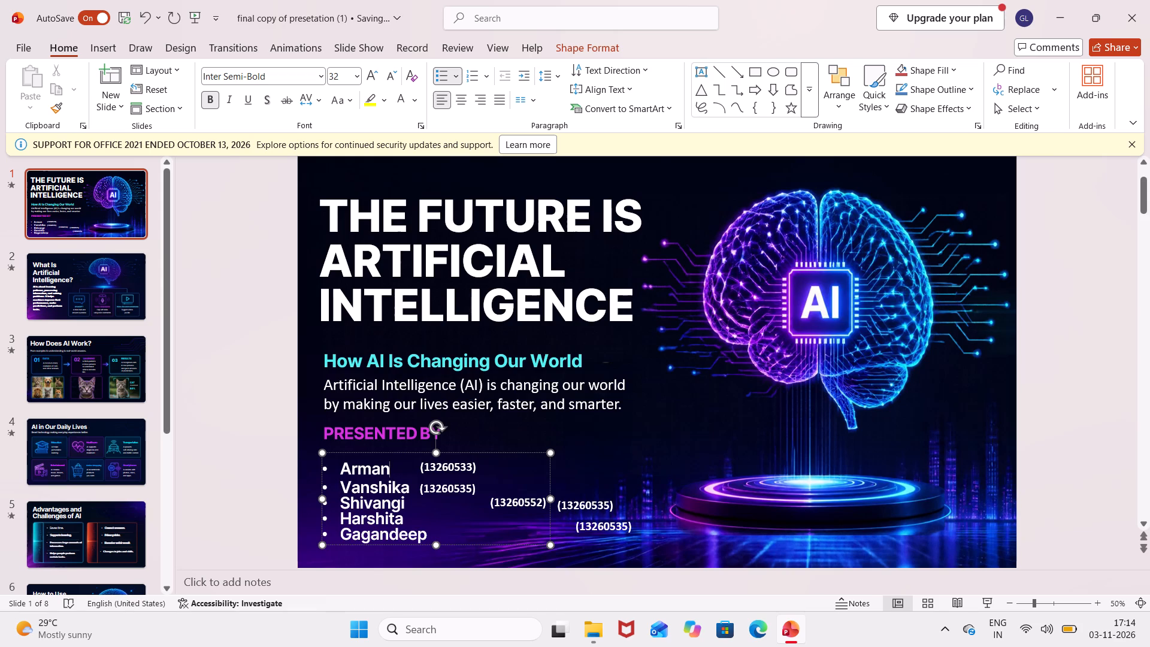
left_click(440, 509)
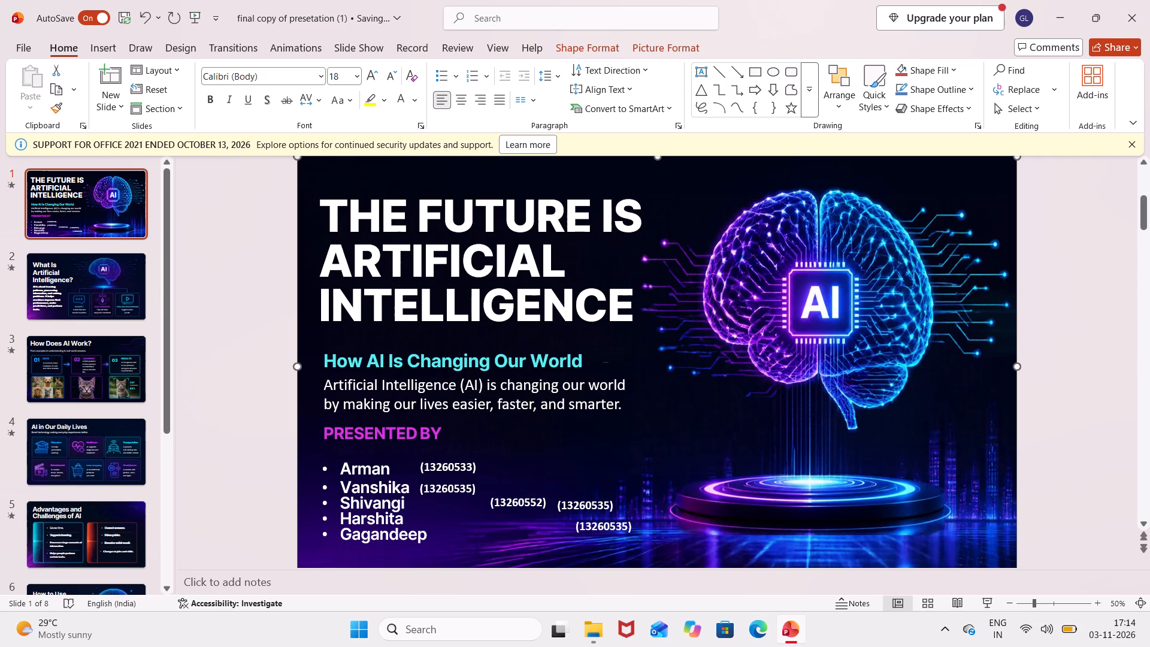
Move the ID number with the replaced digits beside "Shivangi", aligned directly under the ID number next to "Vanshika".
double_click(513, 500)
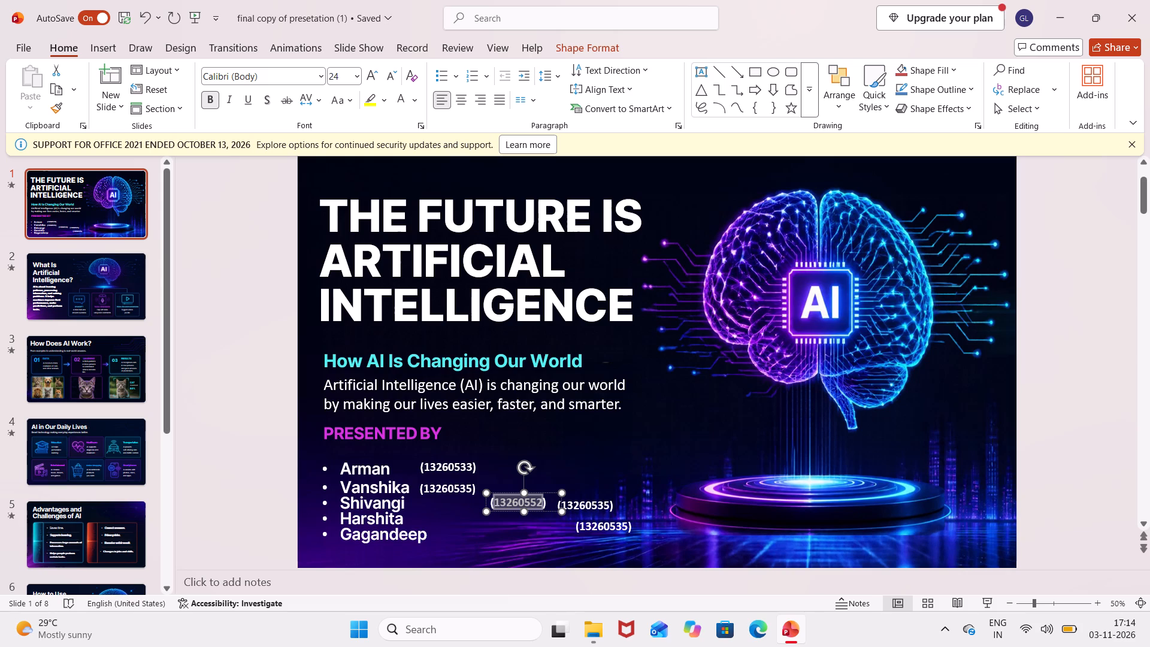
left_click_drag(549, 512, 523, 538)
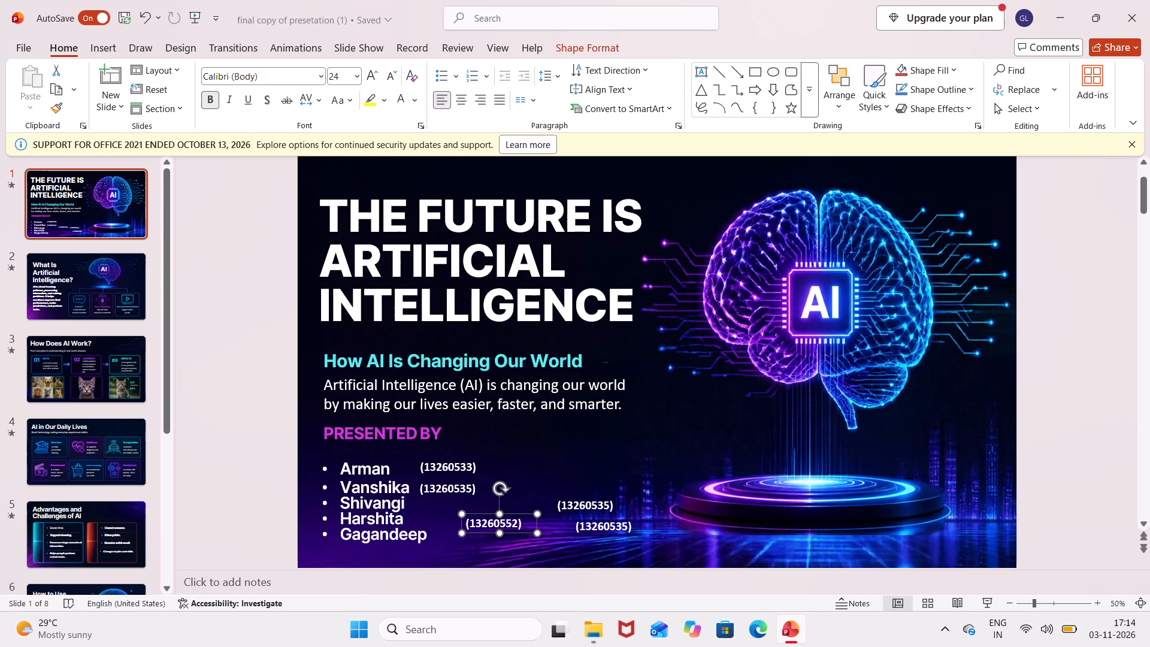
left_click_drag(513, 523, 481, 509)
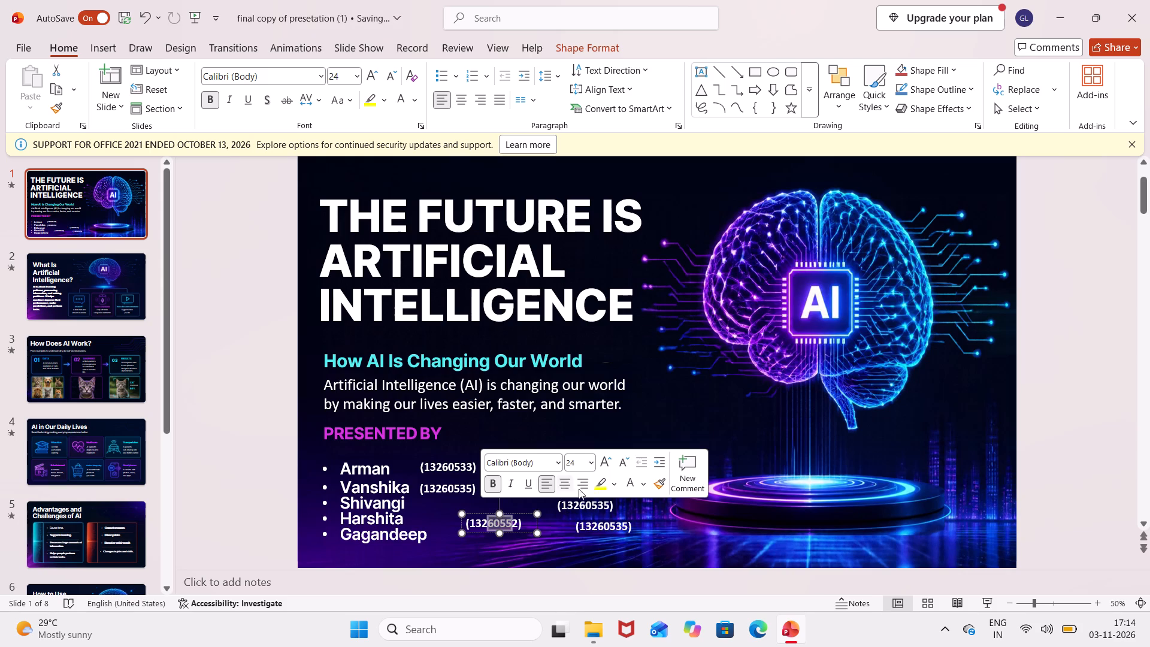
left_click(564, 549)
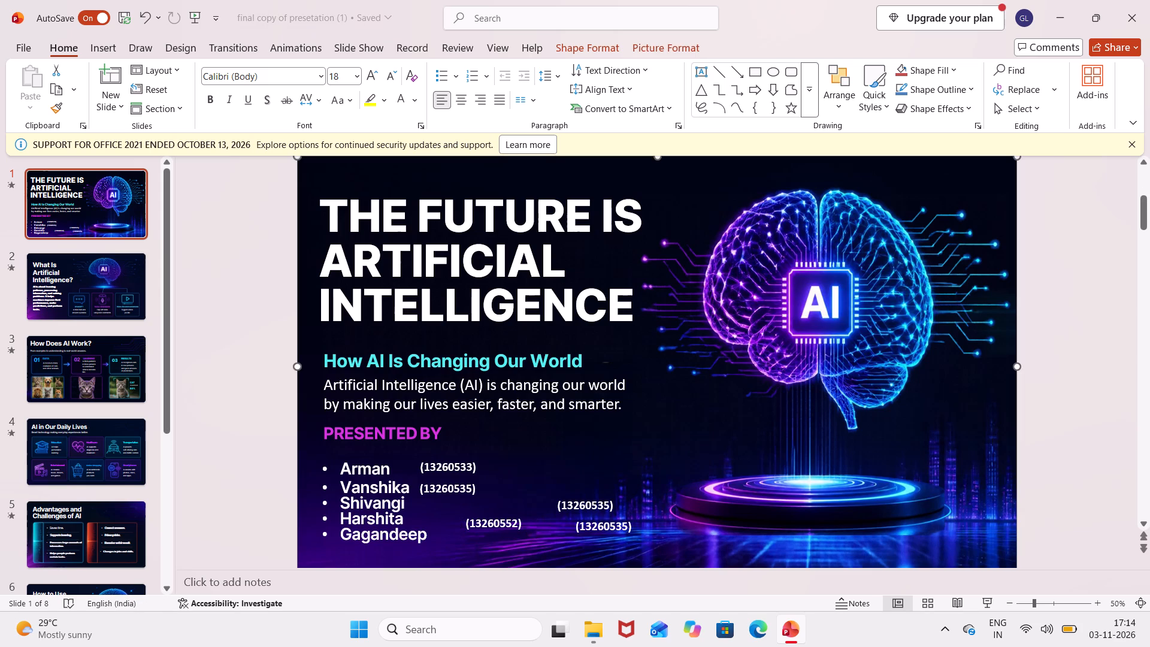
left_click_drag(498, 525, 509, 533)
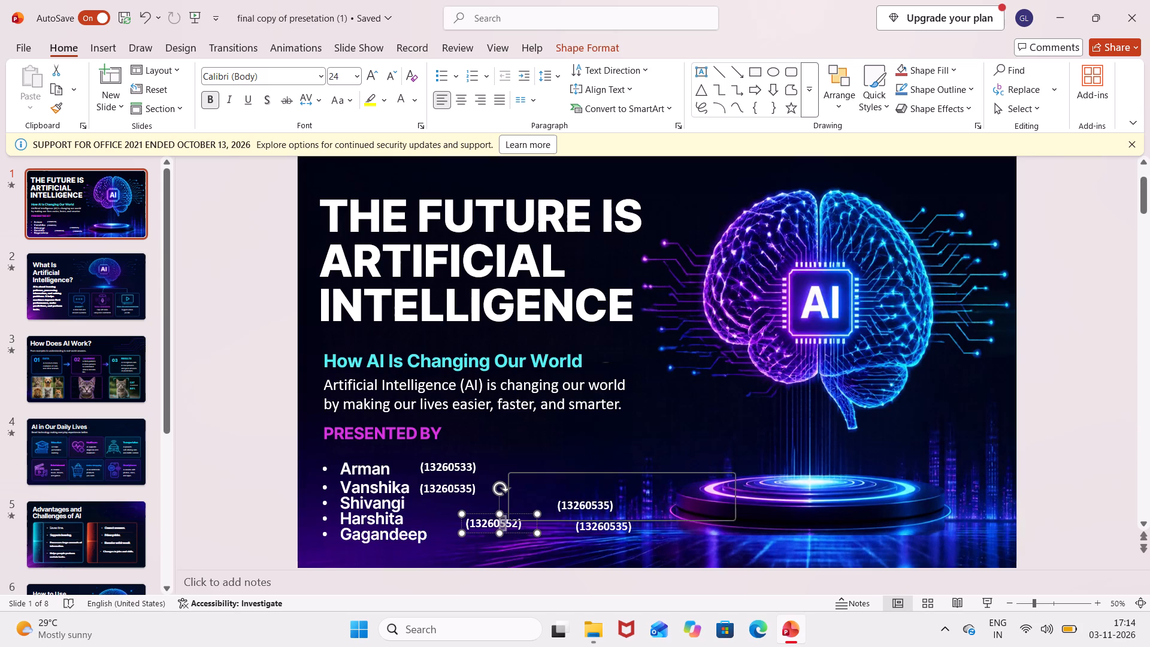
left_click(545, 536)
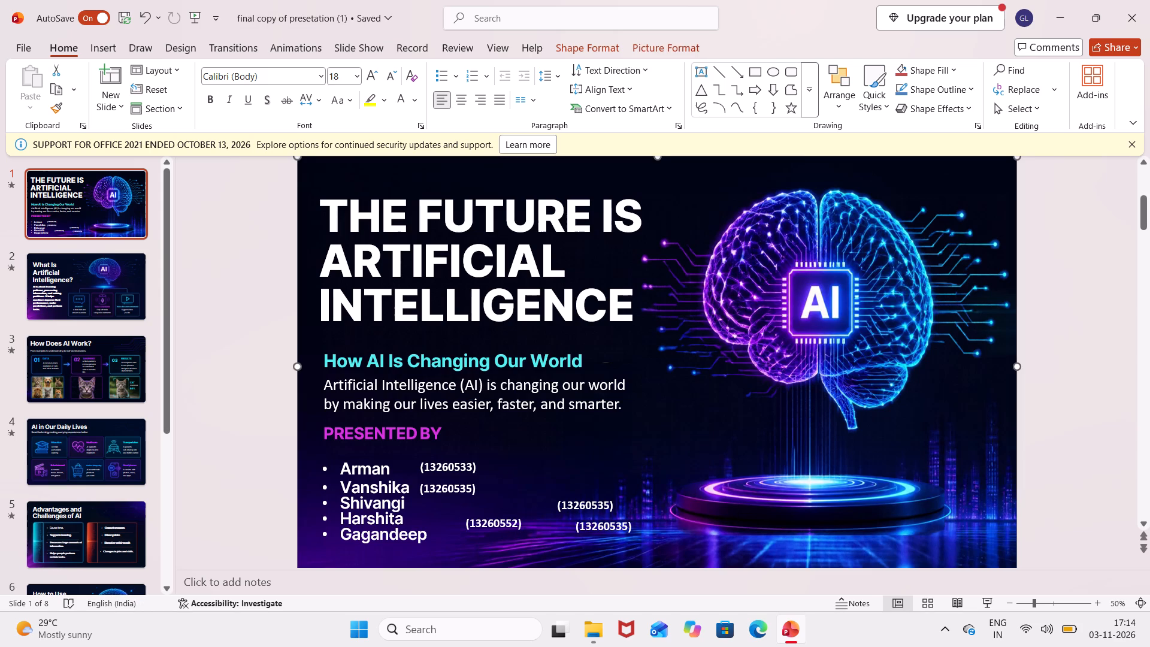
left_click_drag(485, 520, 551, 473)
double_click(551, 473)
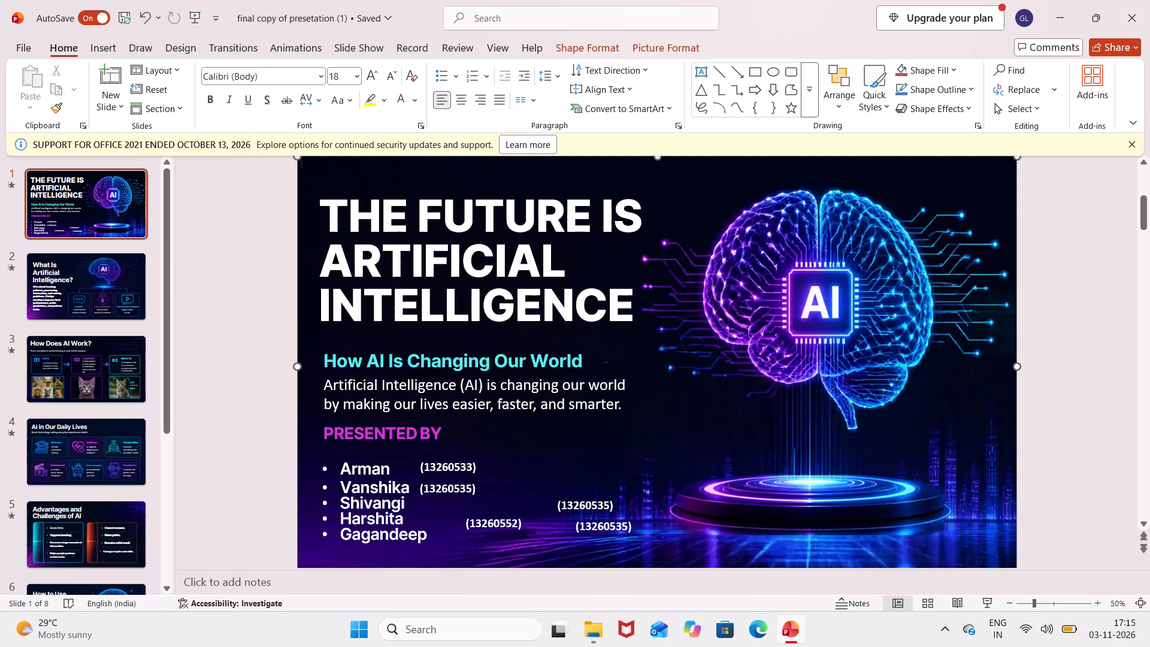
left_click(512, 520)
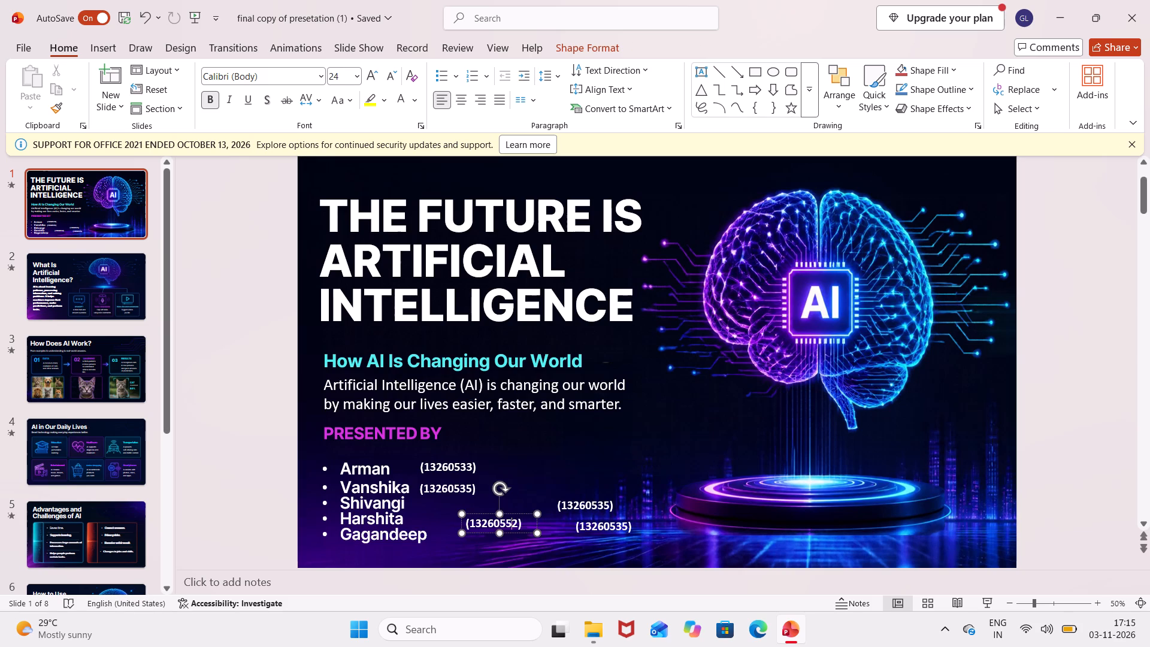
left_click(526, 513)
left_click_drag(526, 513, 507, 507)
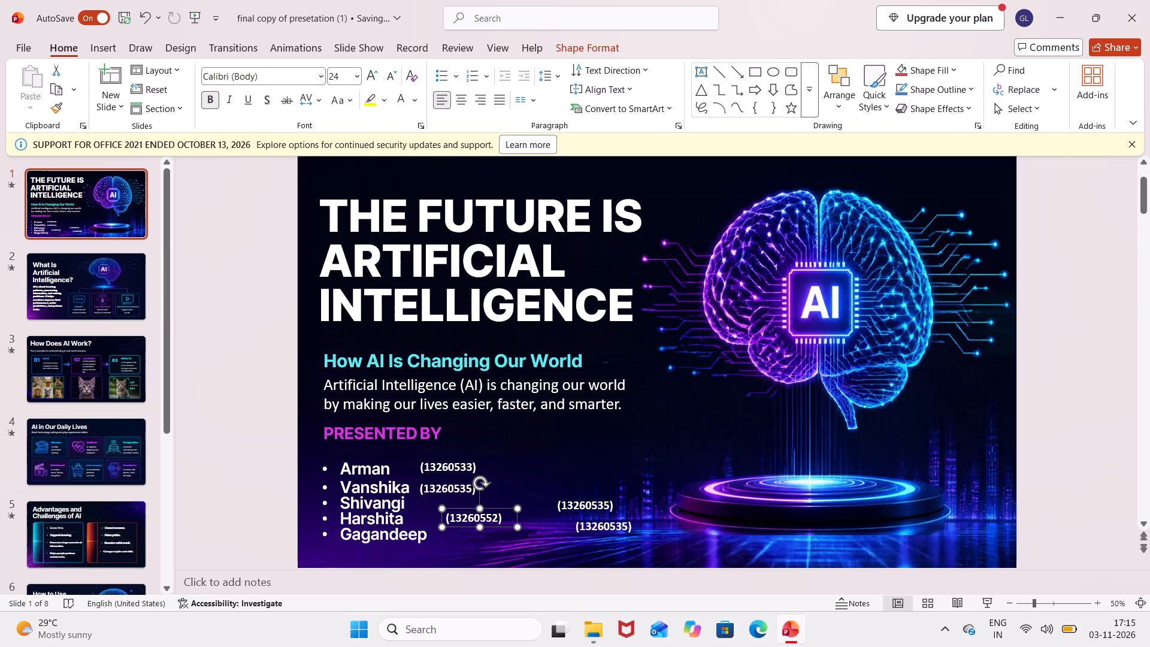
left_click_drag(465, 509, 435, 493)
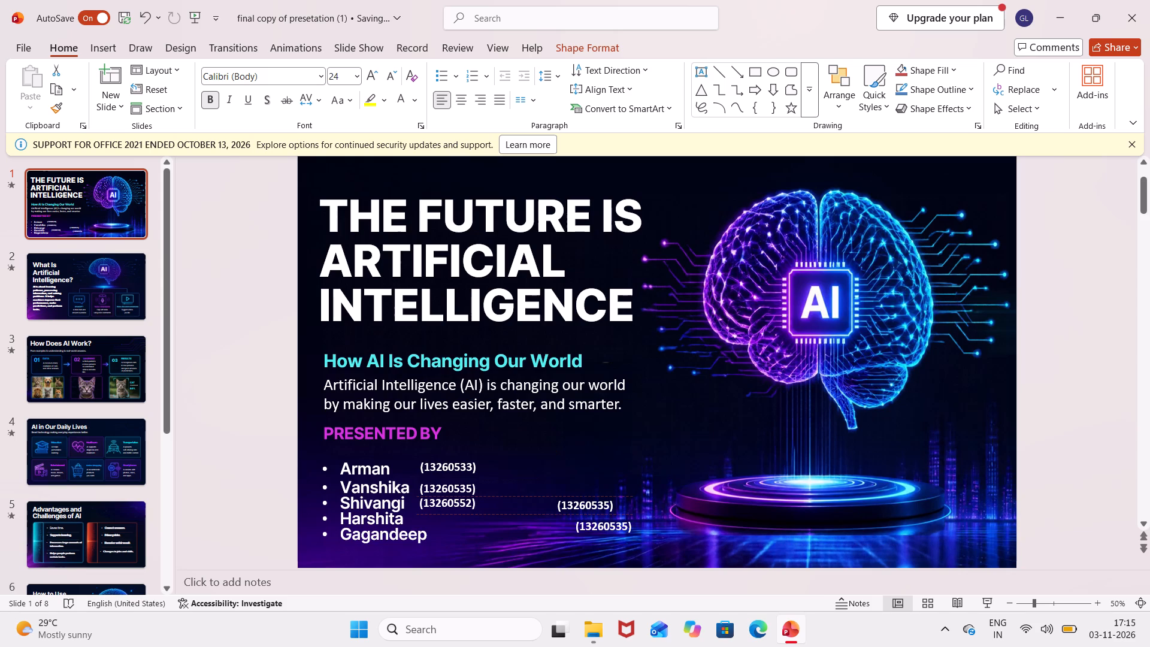
left_click_drag(435, 493, 437, 495)
Select the text box of the ID number beside "Arman".
left_click(502, 474)
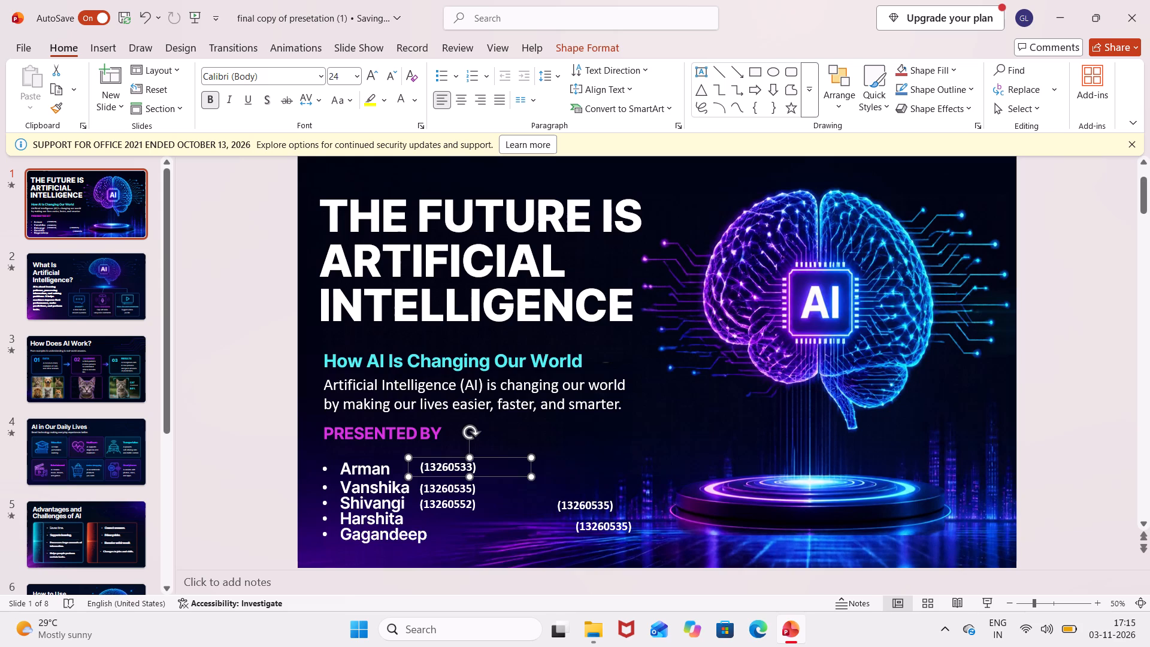
left_click(512, 457)
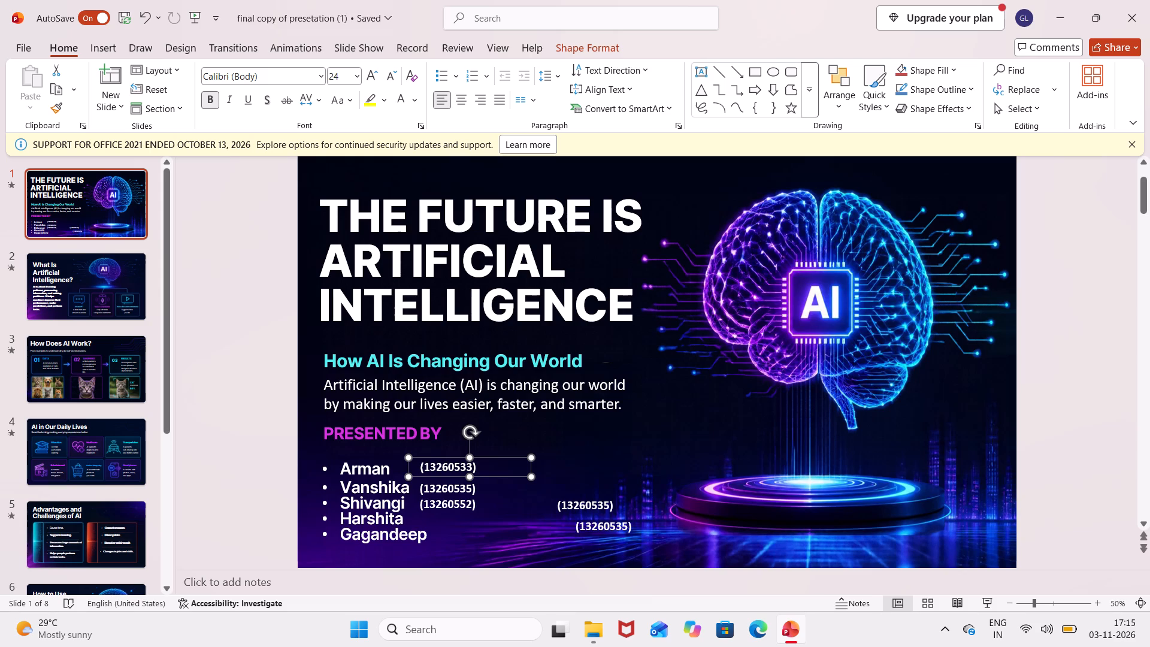
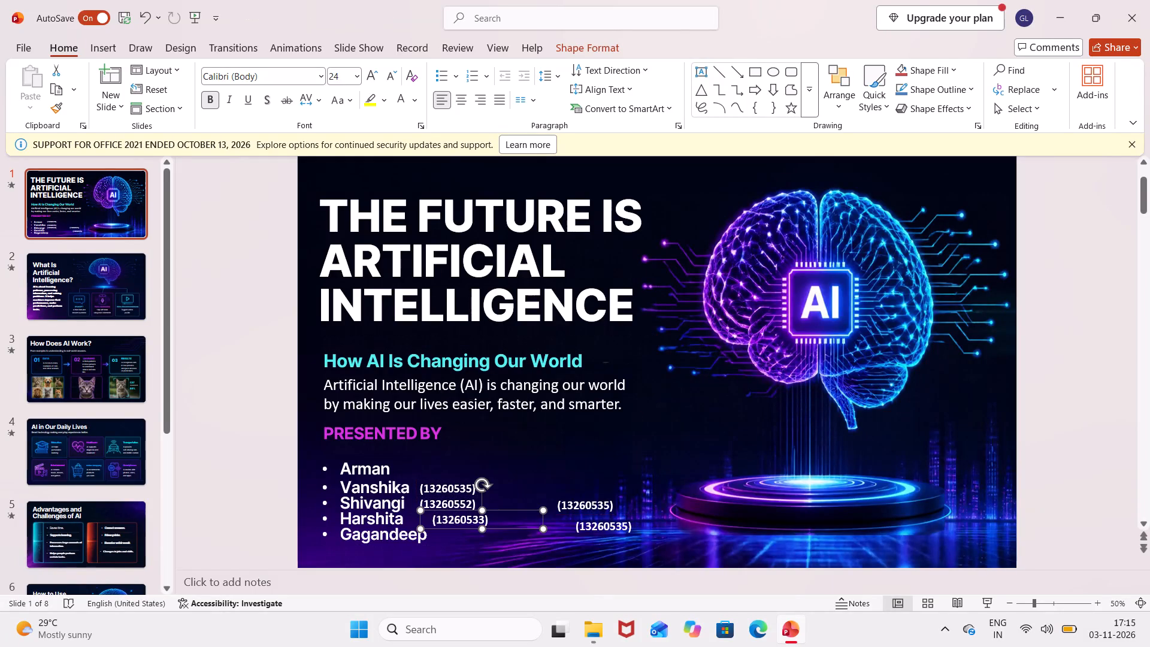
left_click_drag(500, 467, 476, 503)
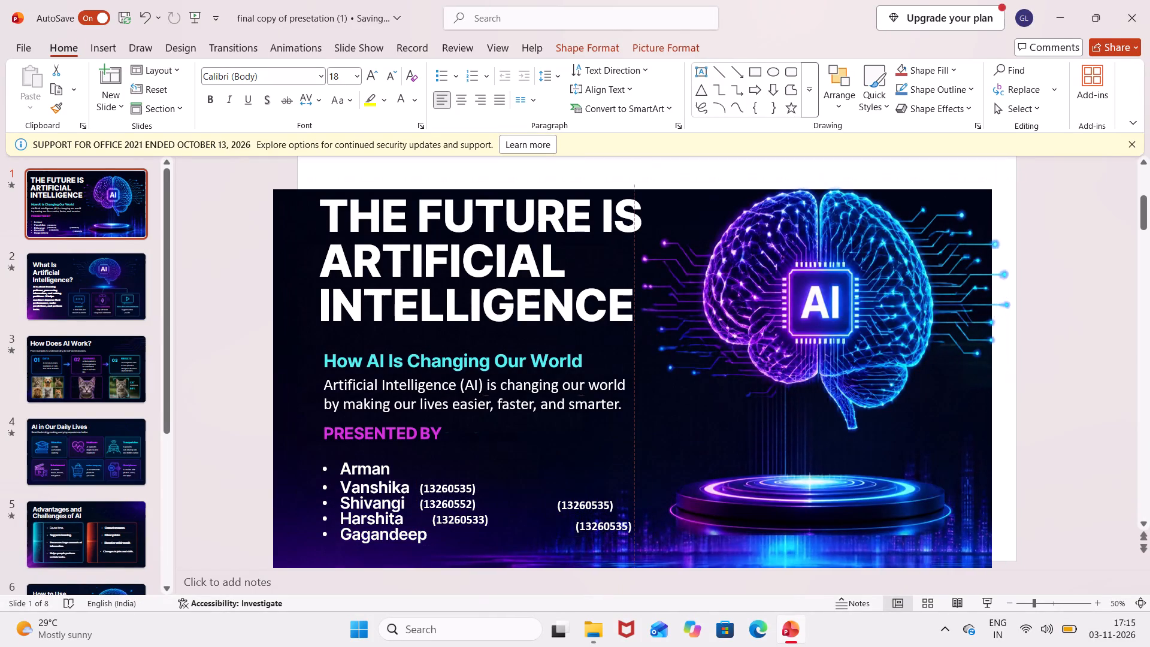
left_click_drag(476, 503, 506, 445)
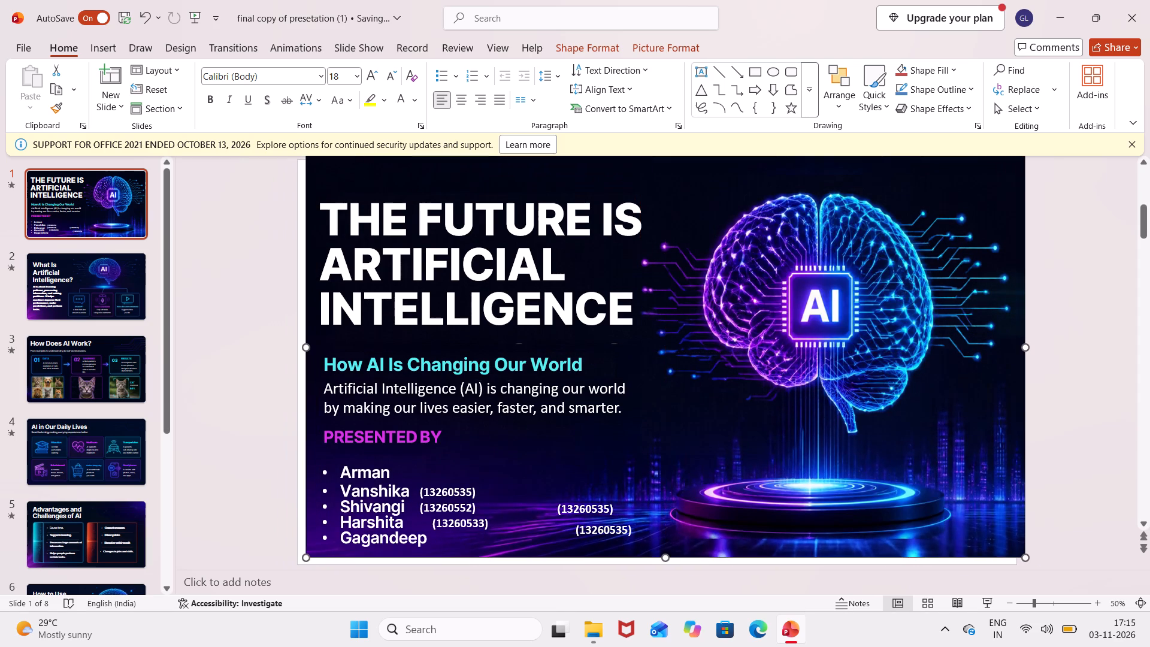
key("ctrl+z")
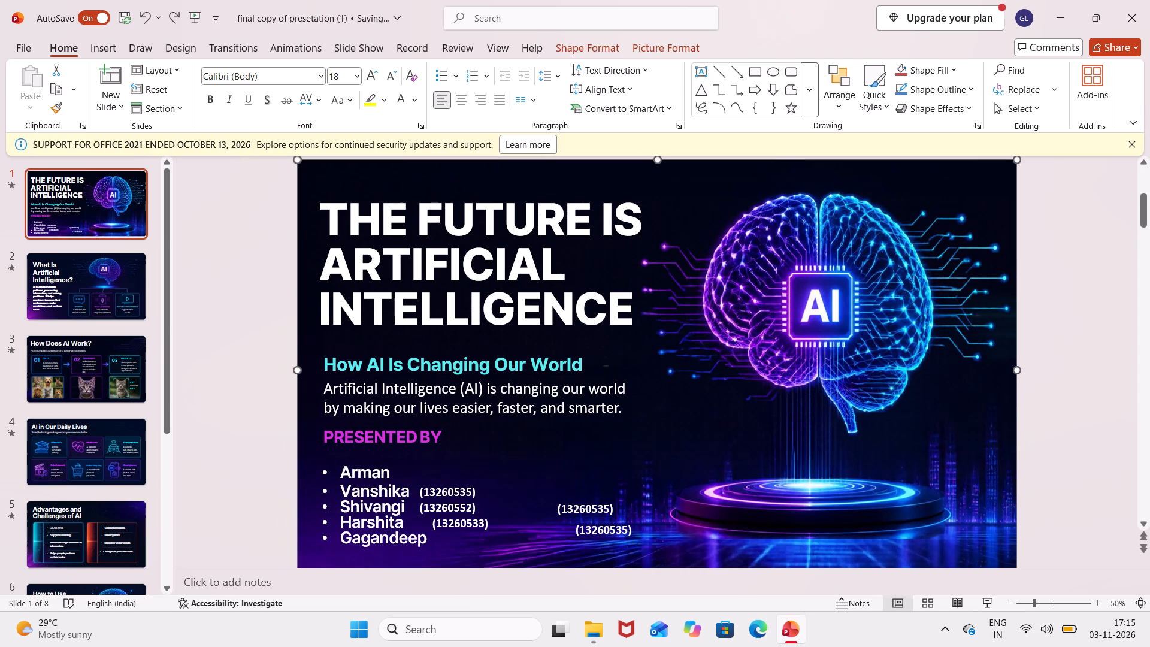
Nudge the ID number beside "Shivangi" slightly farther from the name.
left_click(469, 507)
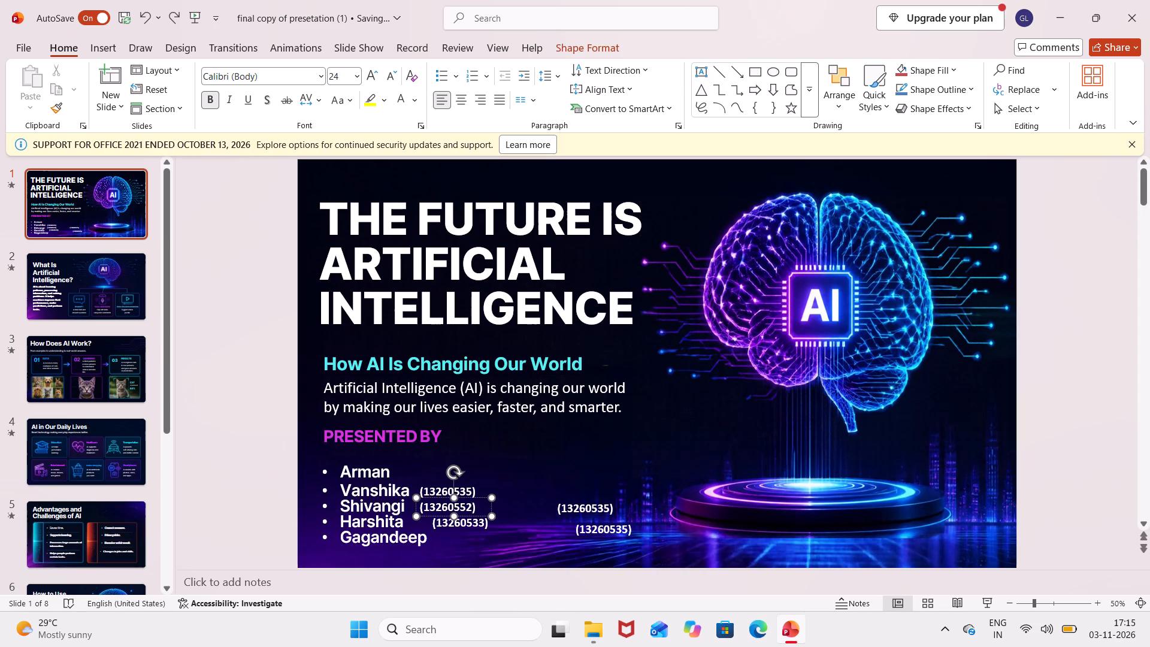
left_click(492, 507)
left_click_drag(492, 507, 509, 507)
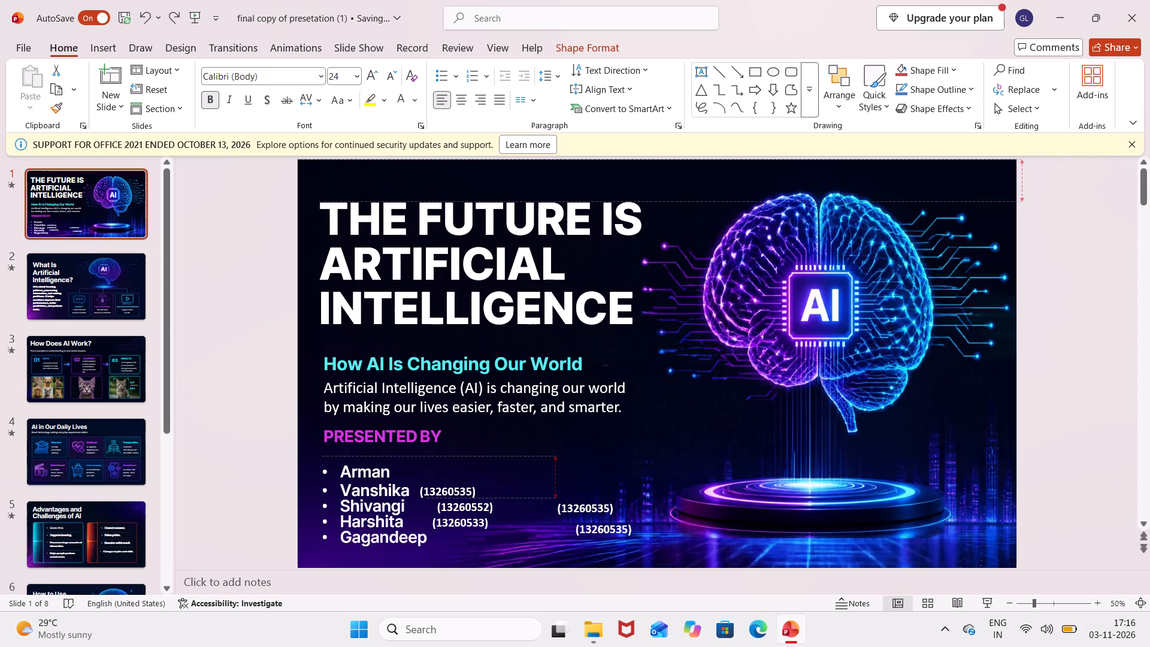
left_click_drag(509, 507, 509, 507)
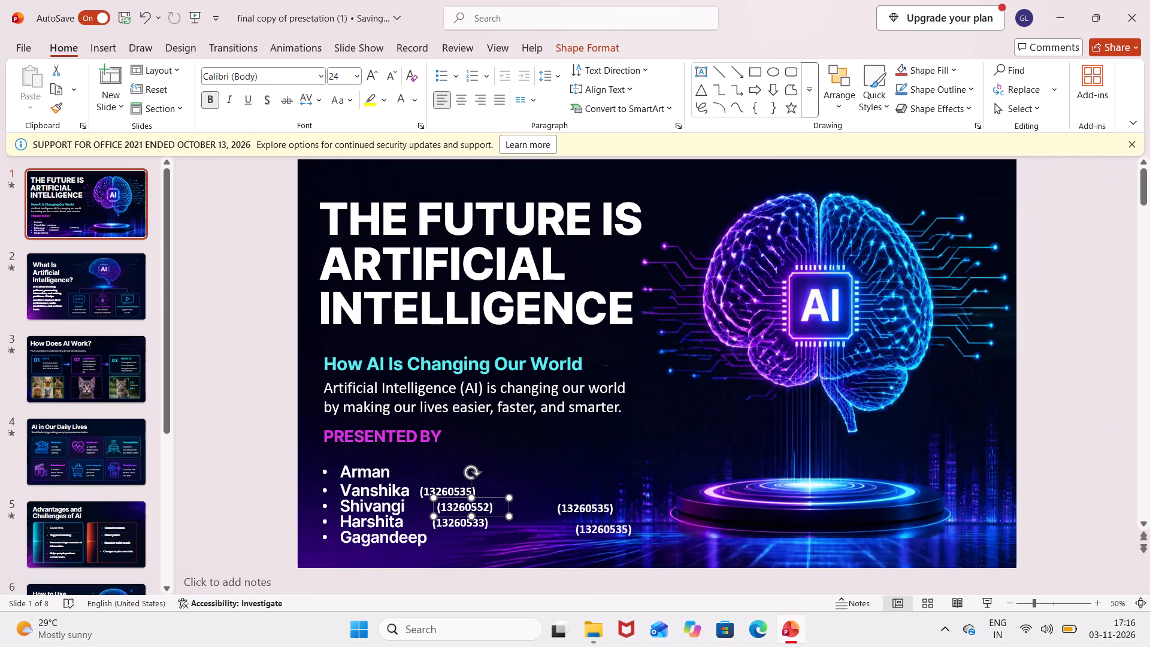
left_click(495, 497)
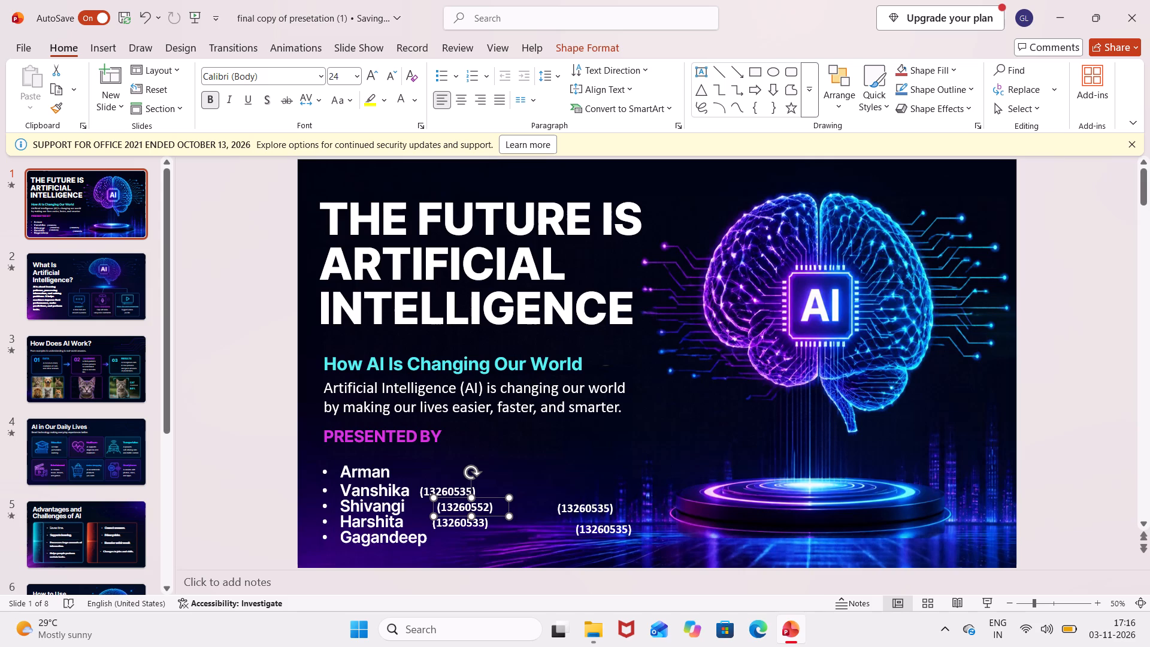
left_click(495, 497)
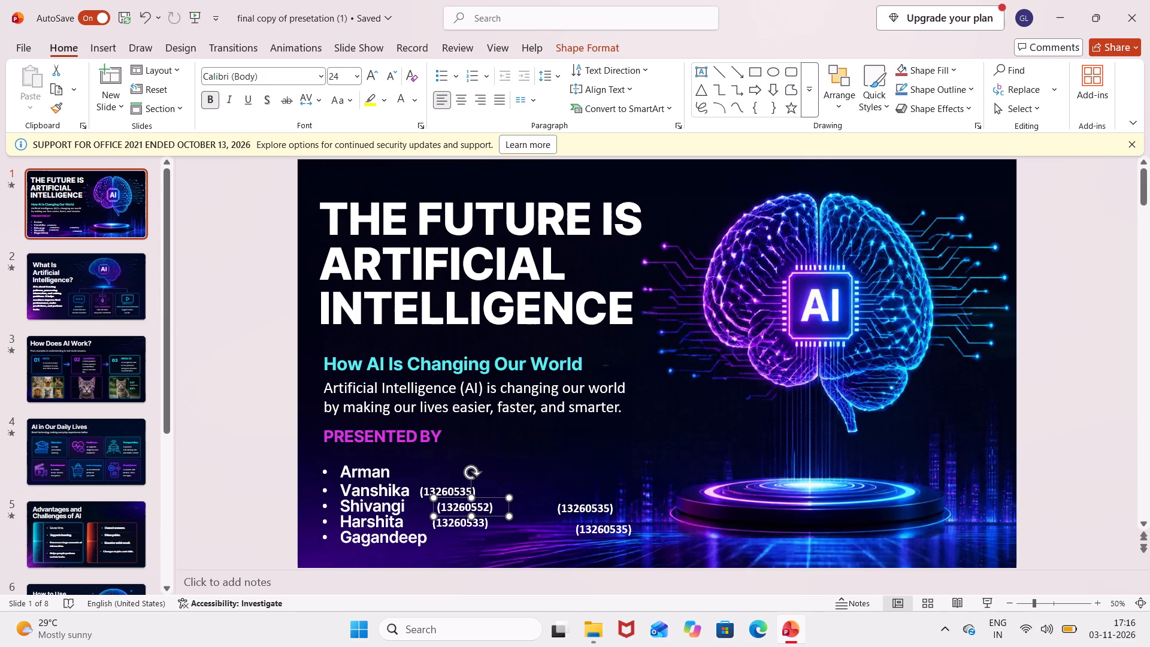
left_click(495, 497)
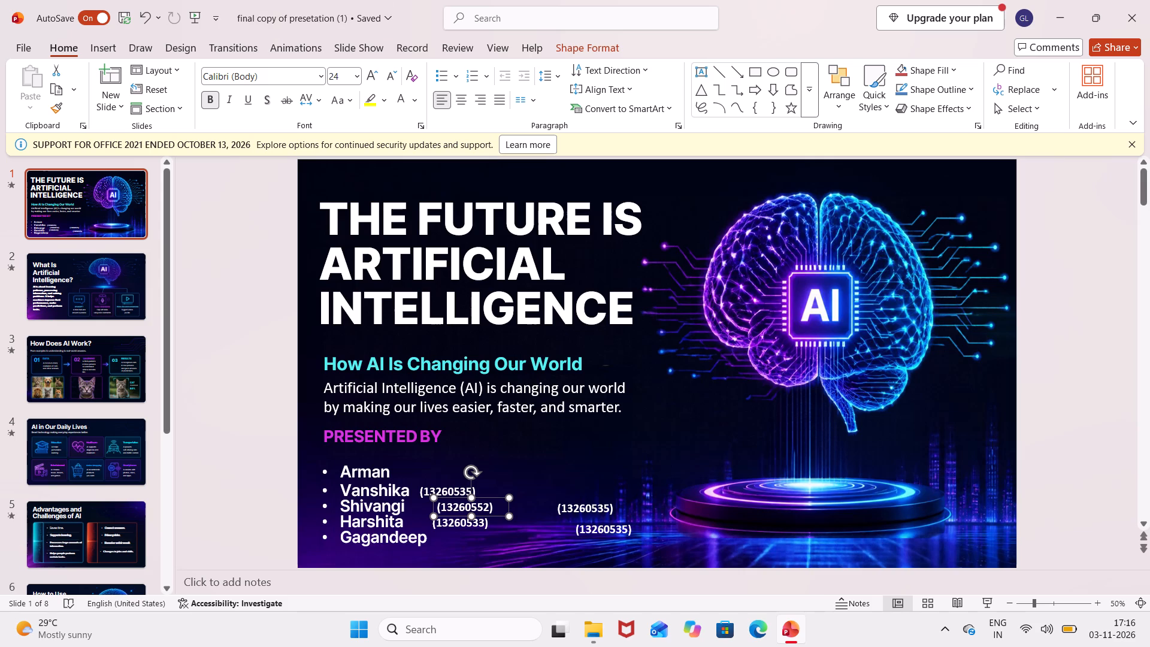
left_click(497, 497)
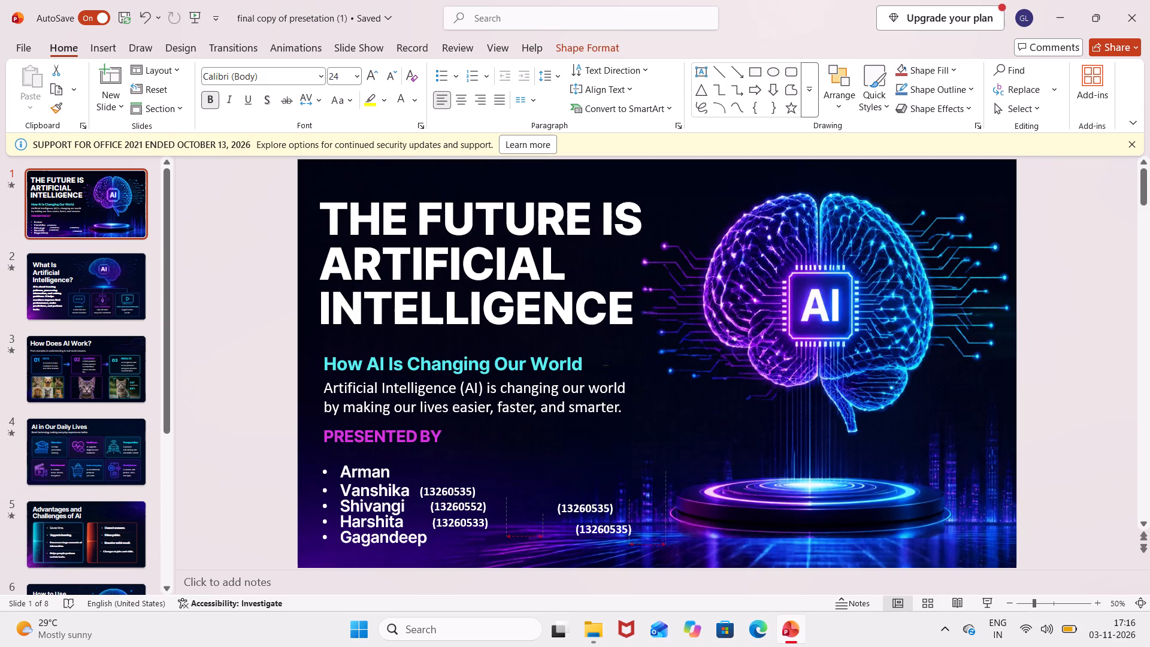
Shift the title slide's background picture slightly left and upward.
left_click_drag(550, 453, 534, 444)
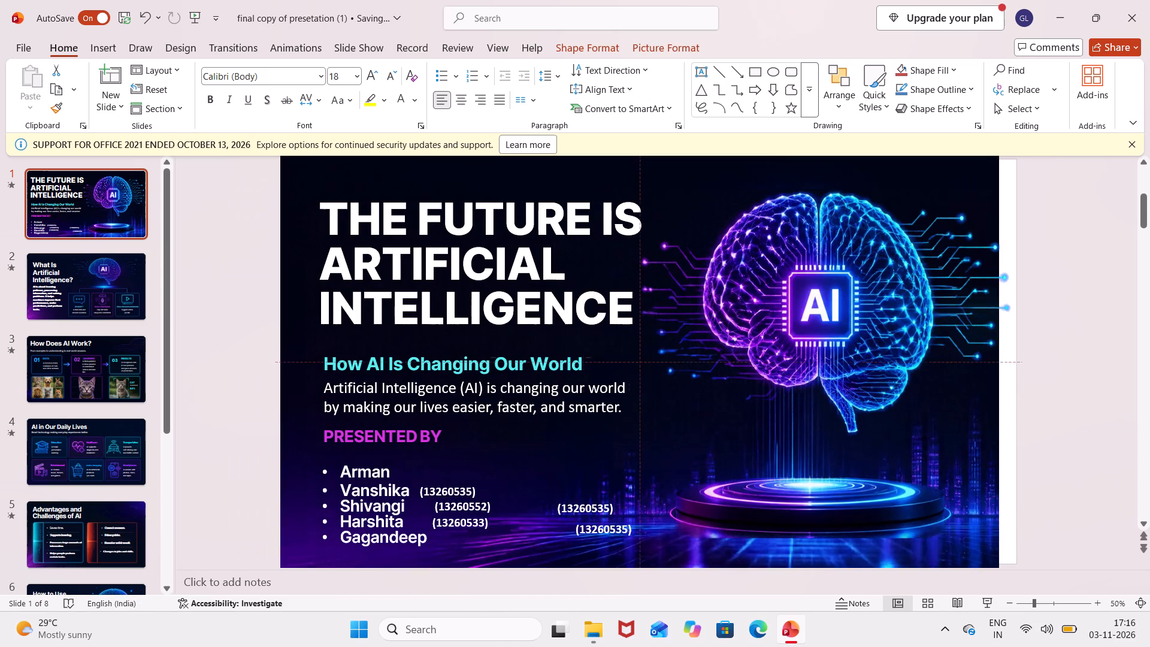
left_click_drag(534, 444, 535, 444)
Move the ID number beside "Shivangi" up into the open space to the right of "Arman".
left_click(462, 498)
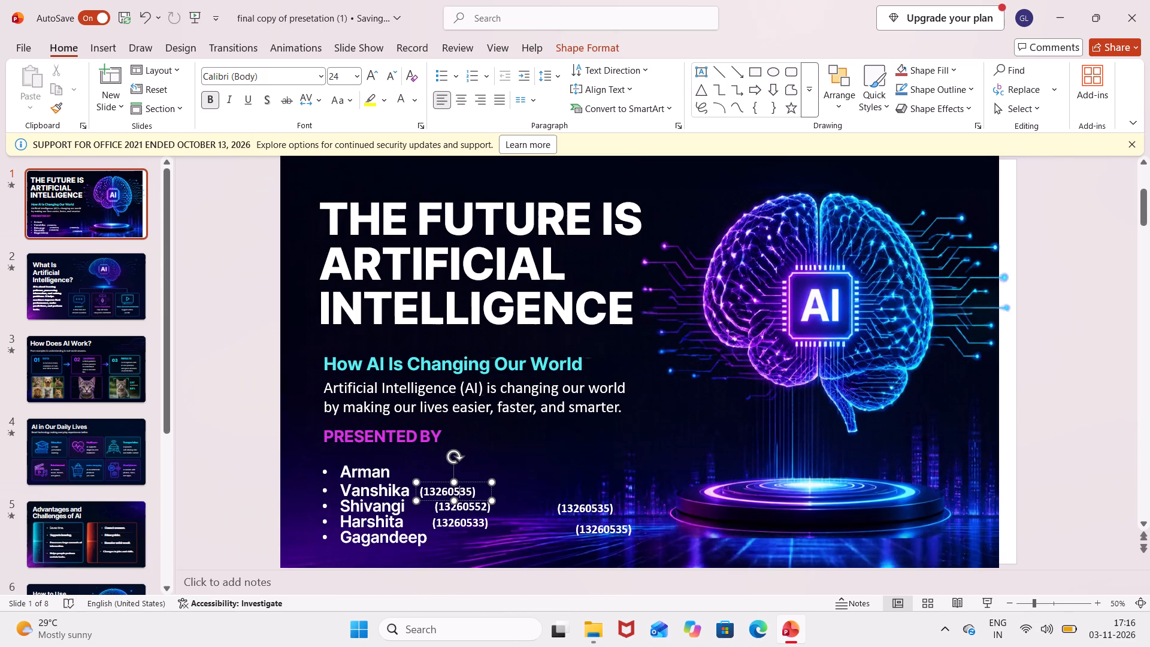
left_click(476, 478)
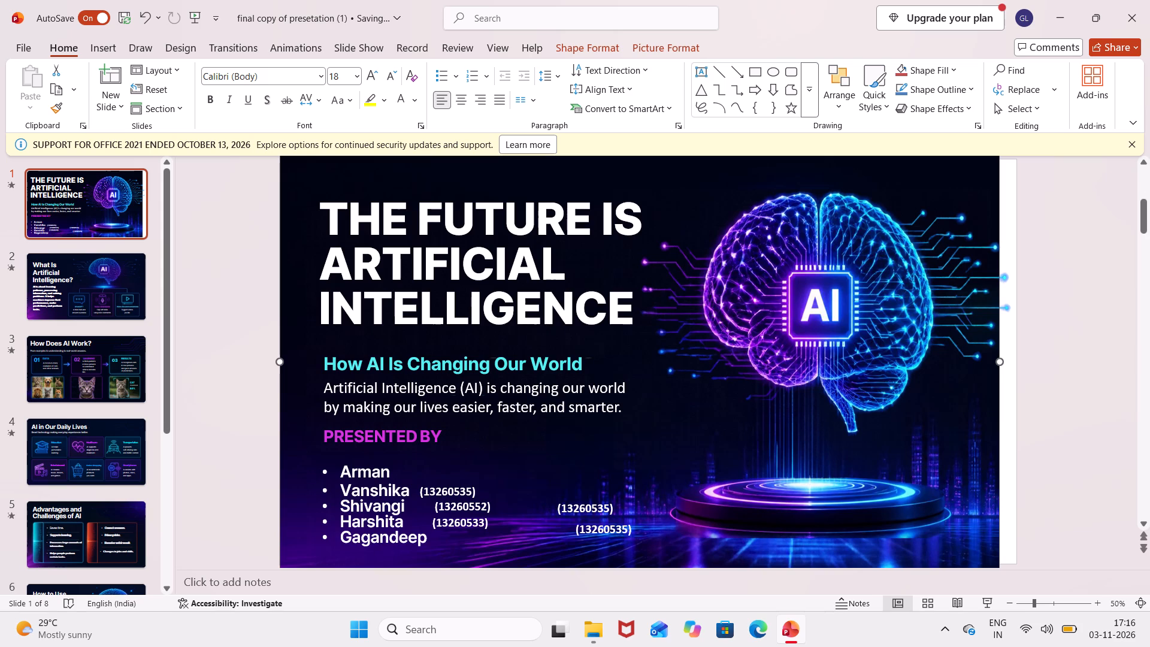
left_click(467, 503)
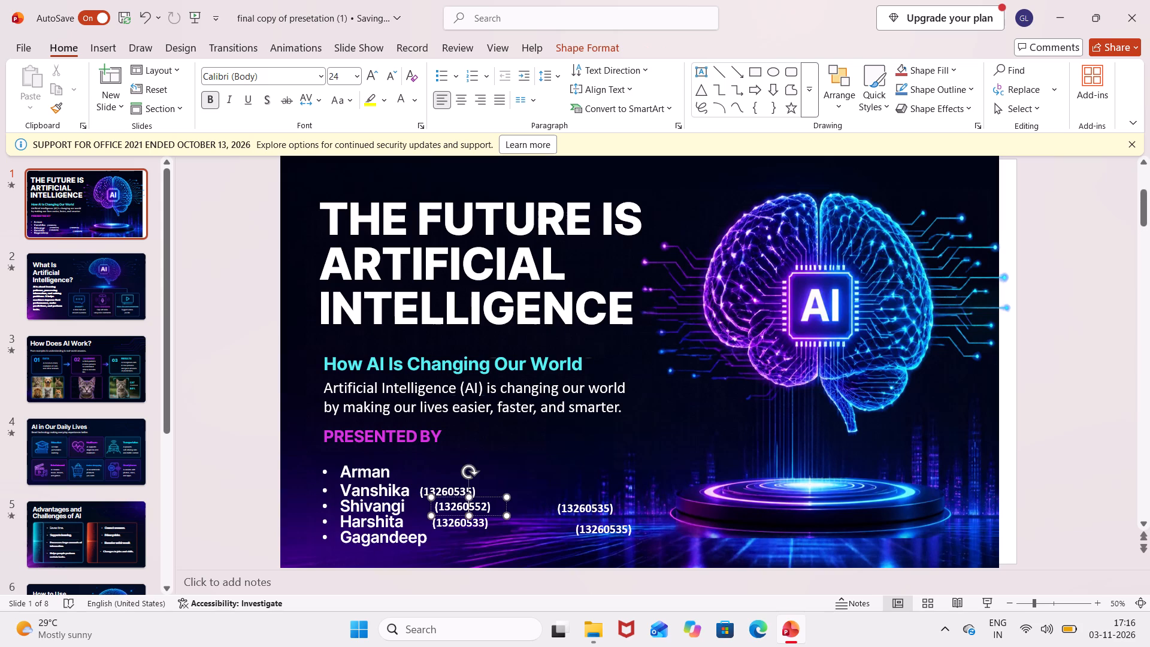
left_click(480, 496)
left_click_drag(495, 500, 503, 490)
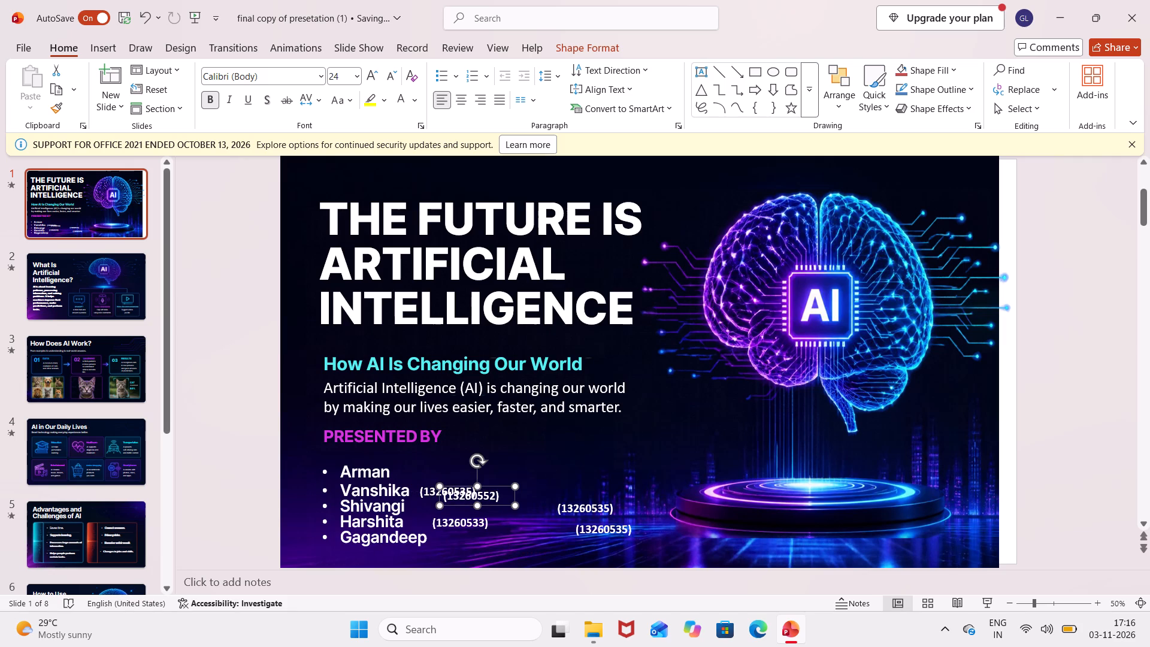
left_click(495, 488)
left_click_drag(503, 488, 537, 455)
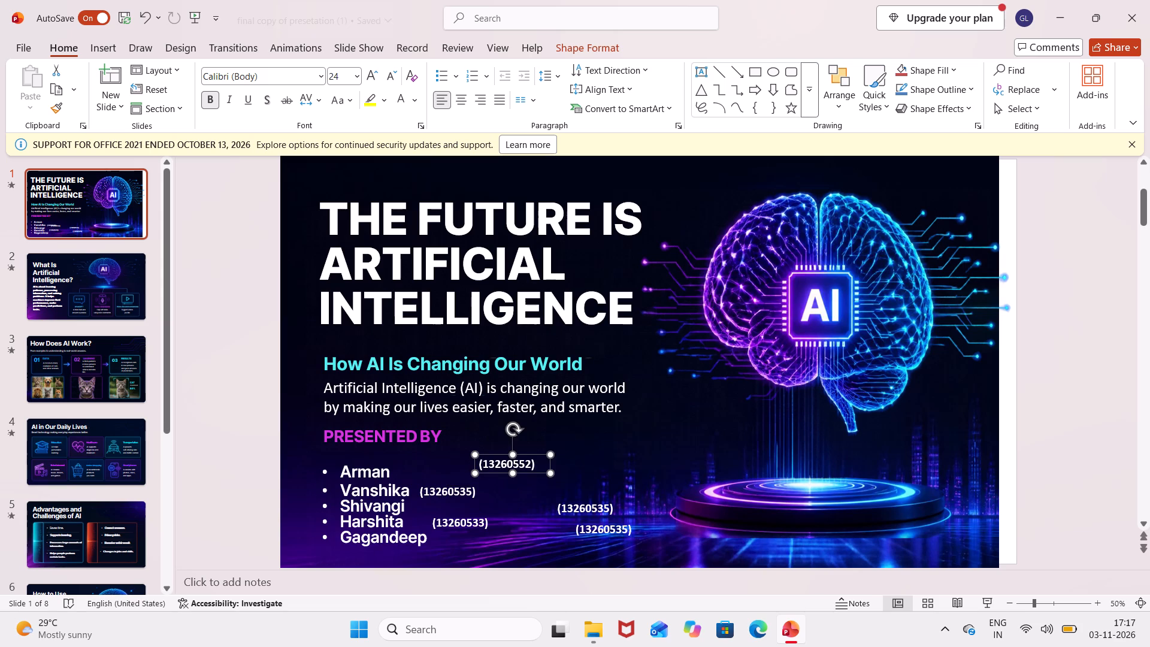
Replace the last digit of the upper of the two unplaced ID numbers near the podium with 0.
left_click(577, 505)
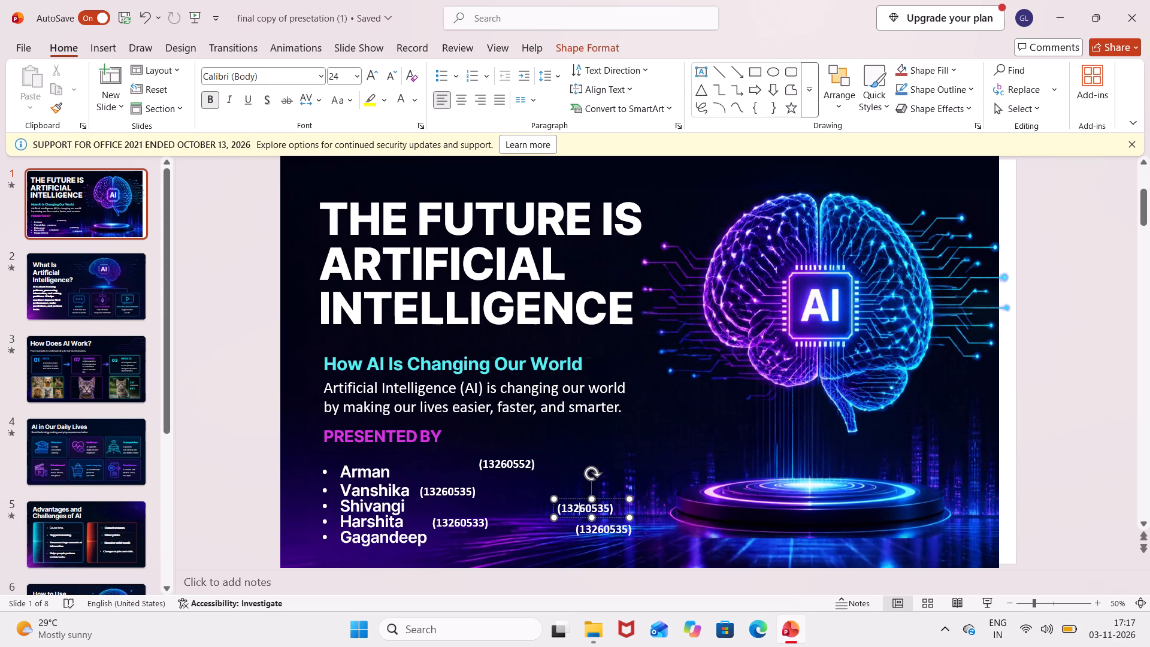
left_click(609, 507)
key("BackSpace")
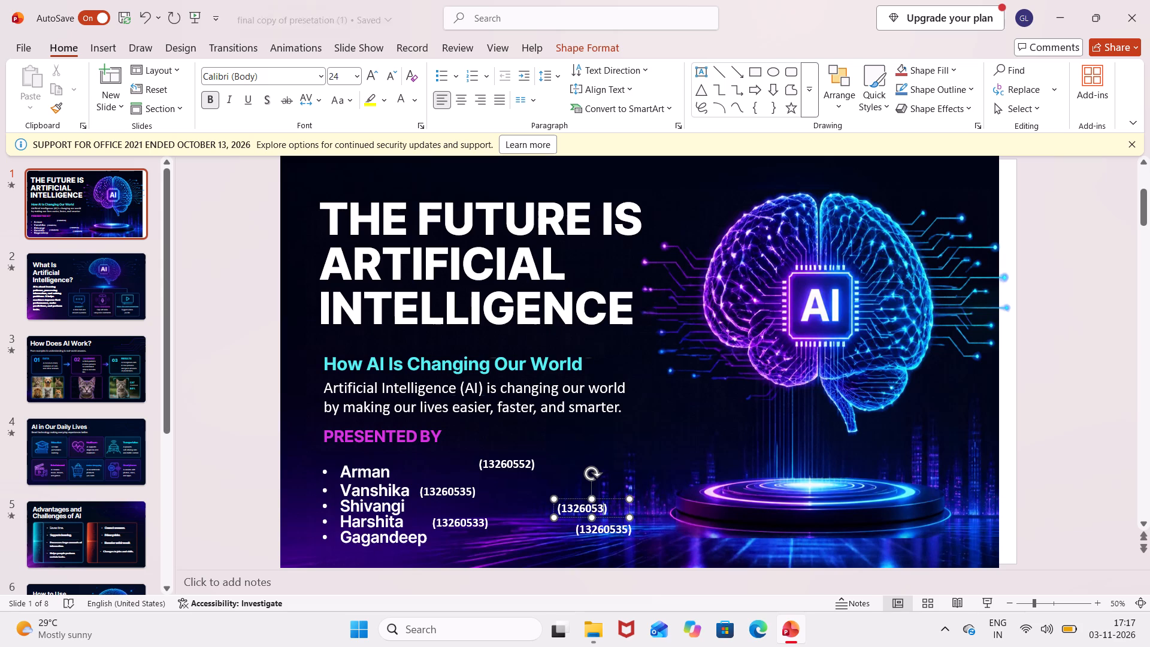
key("0")
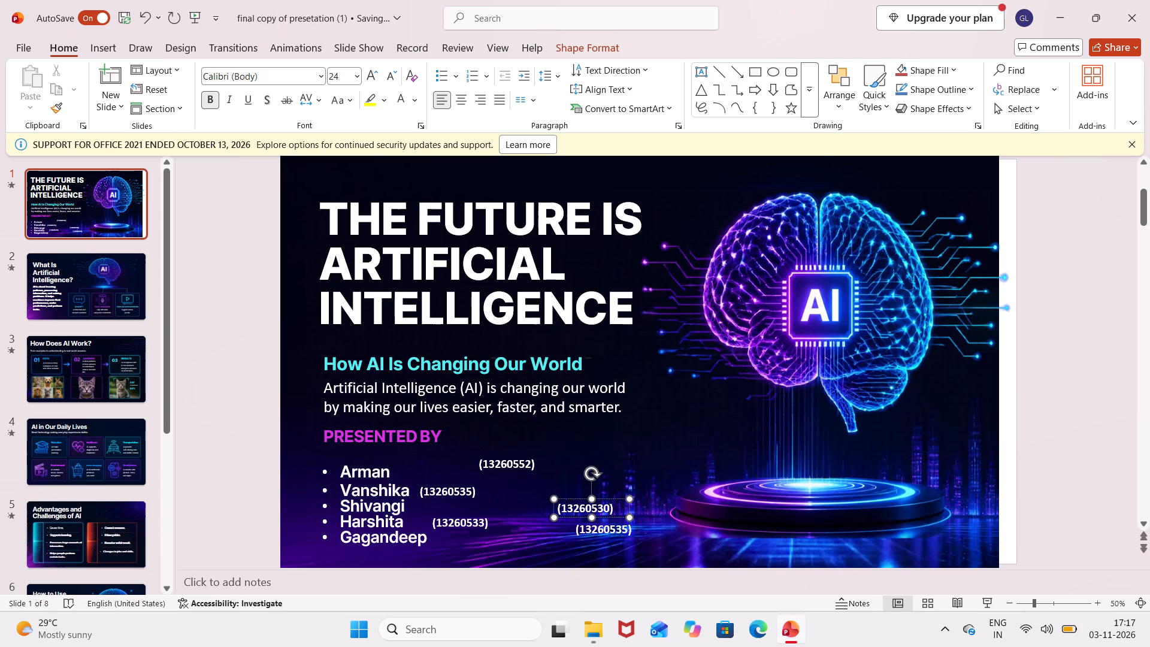
Check the ID numbers around the names list one by one to see which belongs to which presenter.
left_click(511, 468)
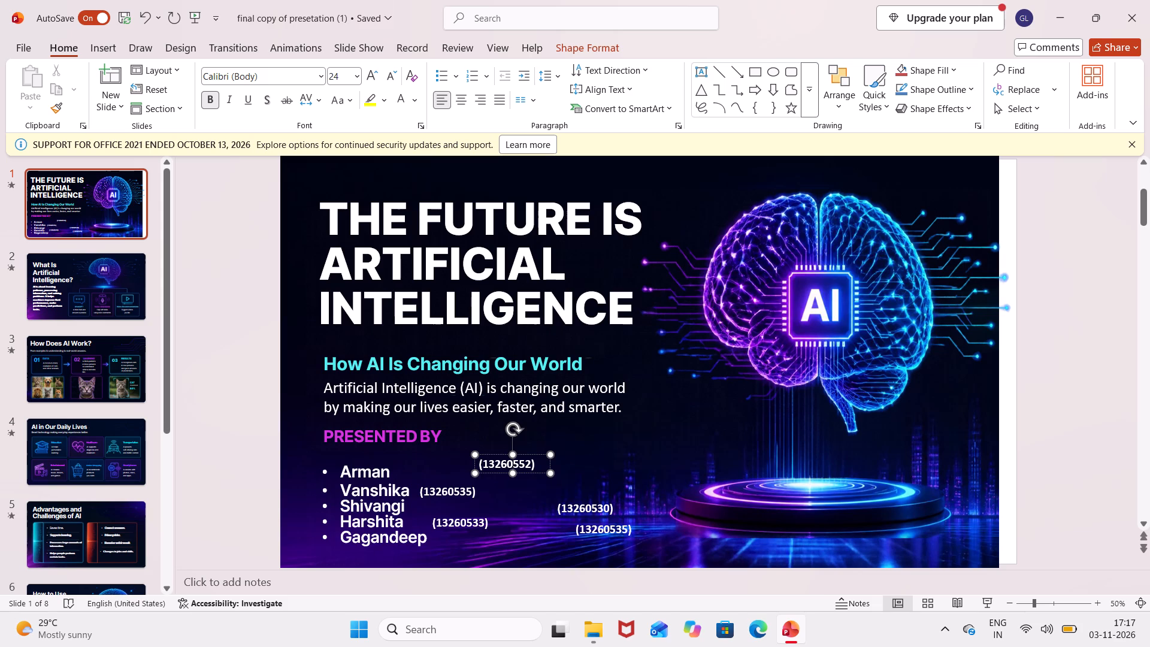
left_click_drag(480, 463, 559, 456)
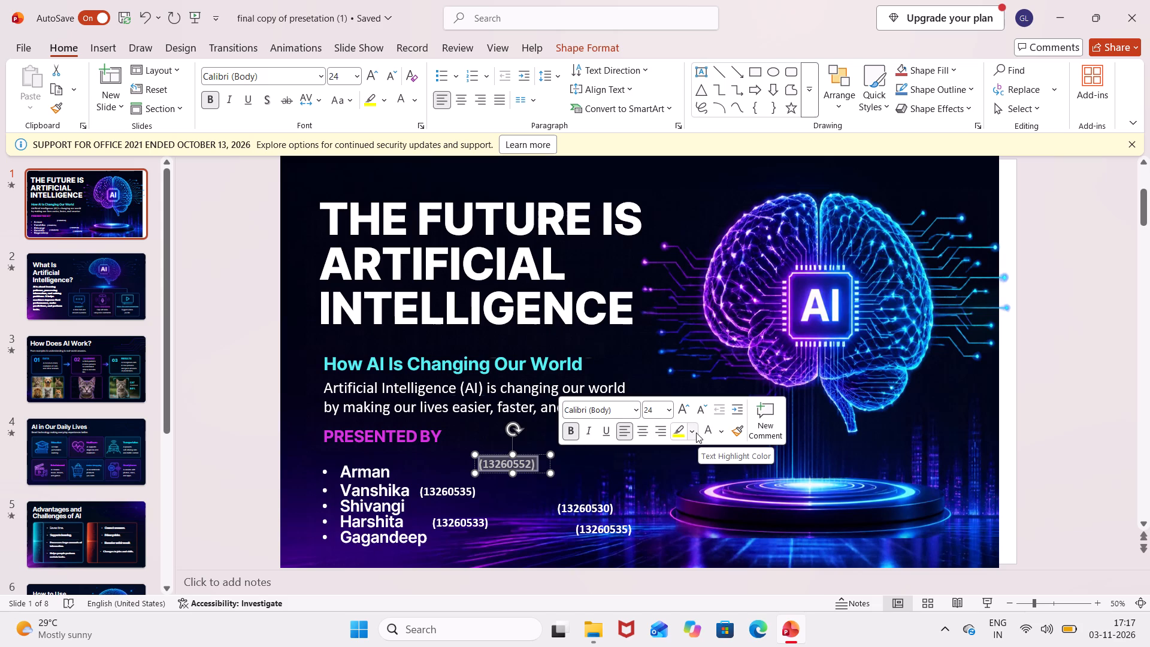
left_click(581, 489)
left_click(589, 509)
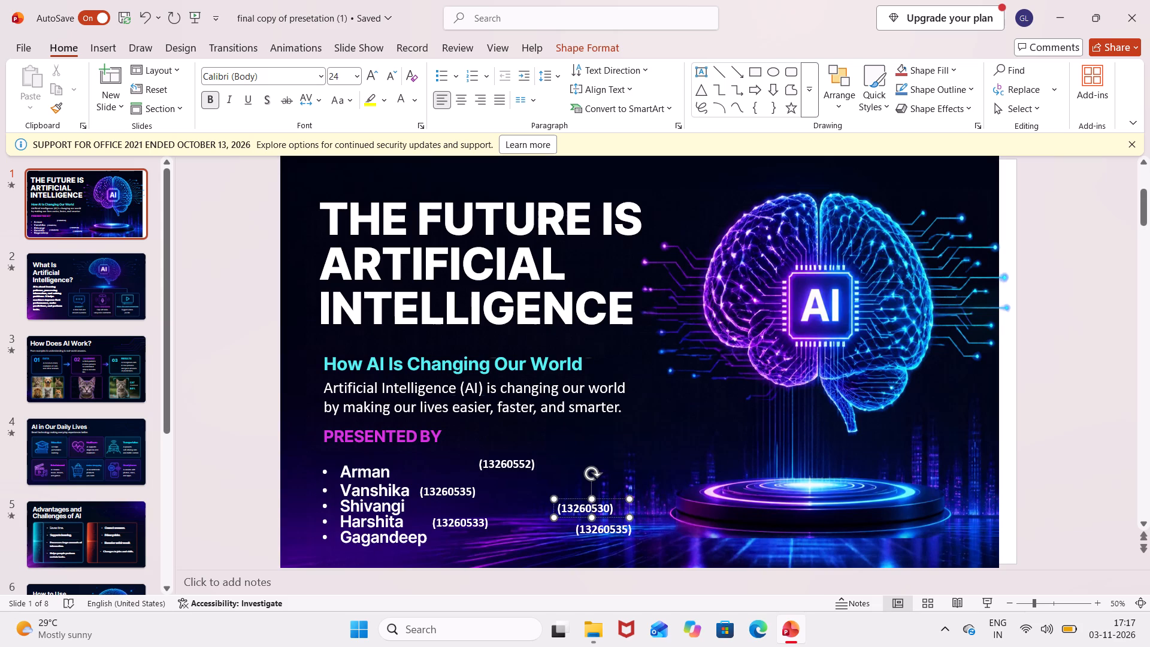
left_click_drag(557, 510, 647, 503)
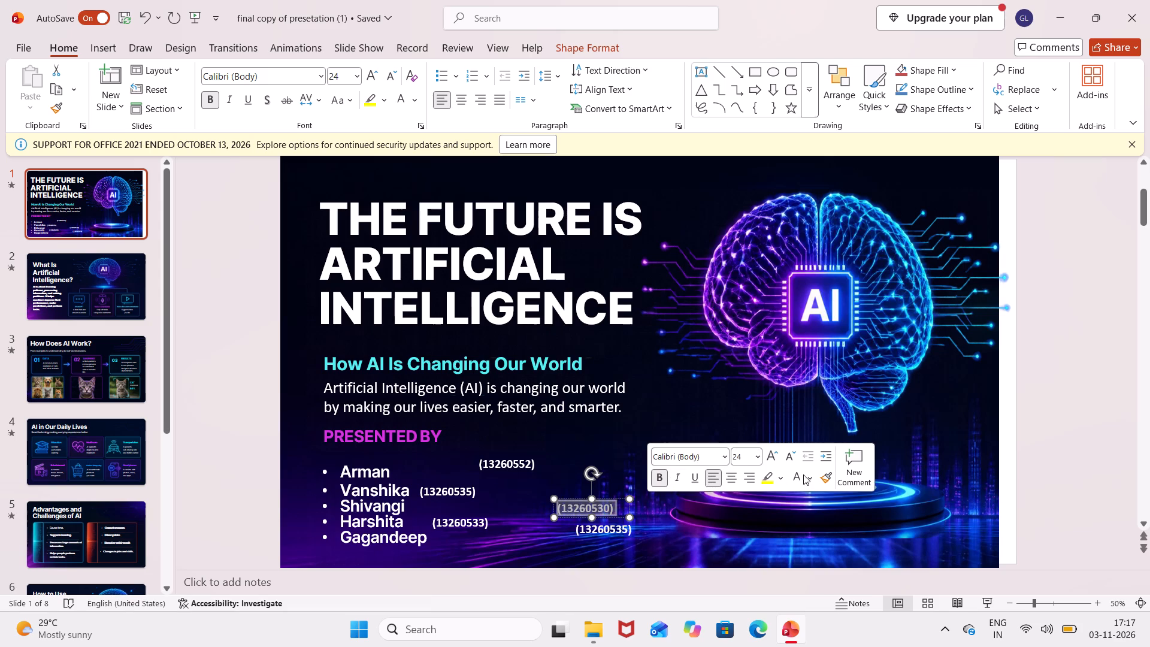
left_click(547, 493)
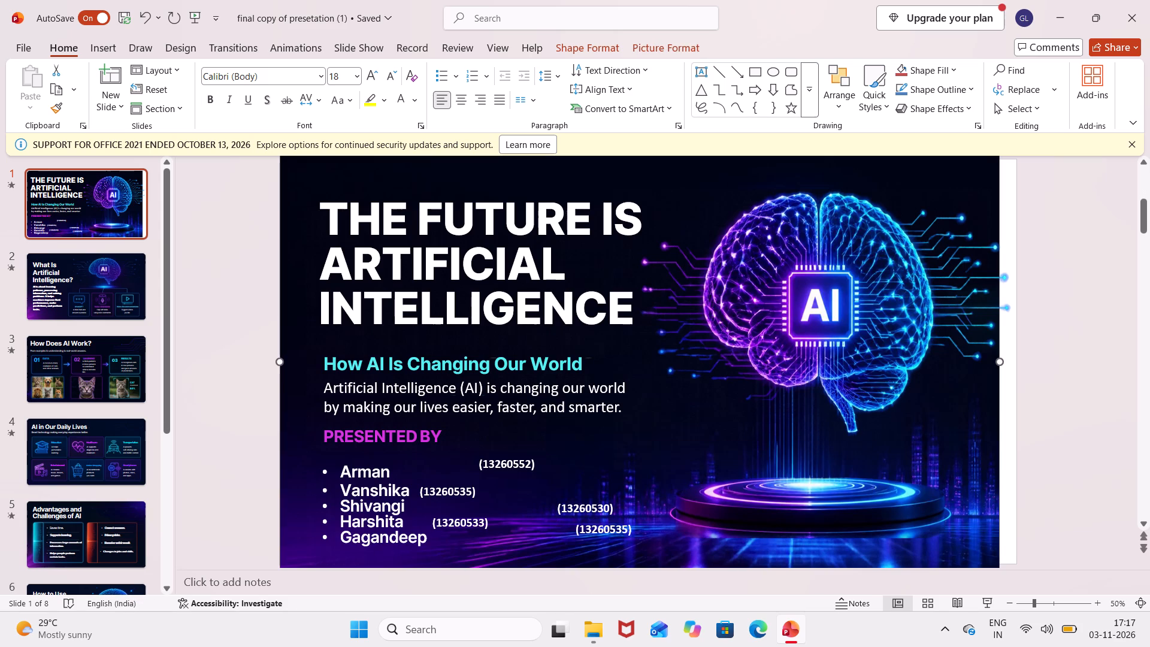
left_click(609, 528)
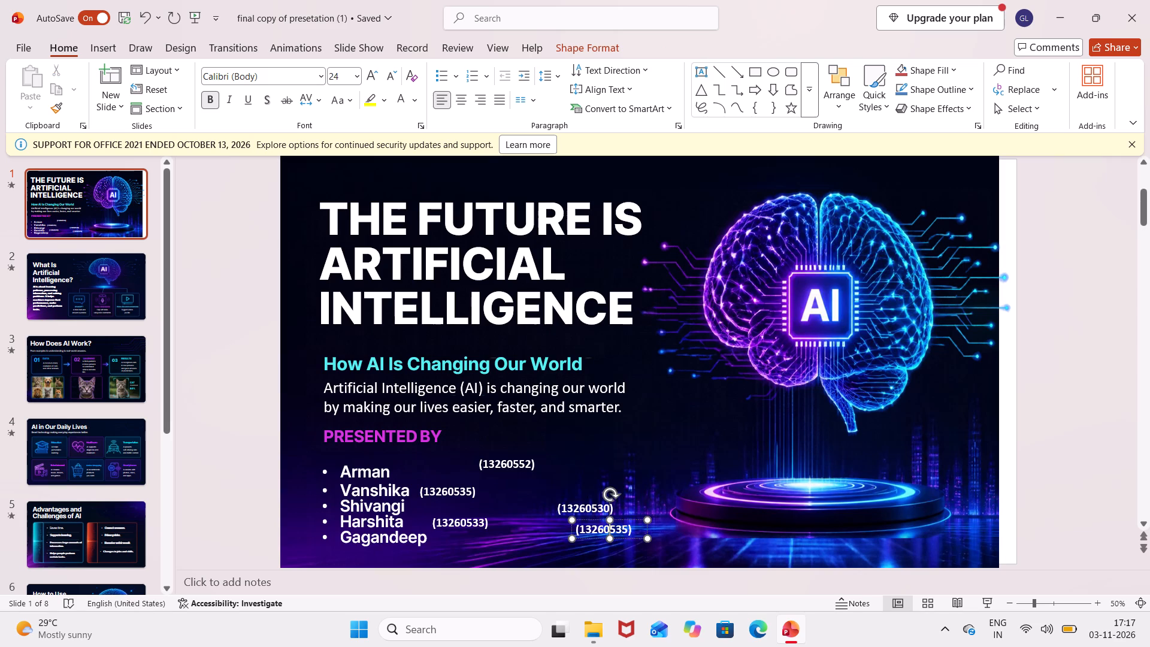
left_click_drag(579, 530, 652, 535)
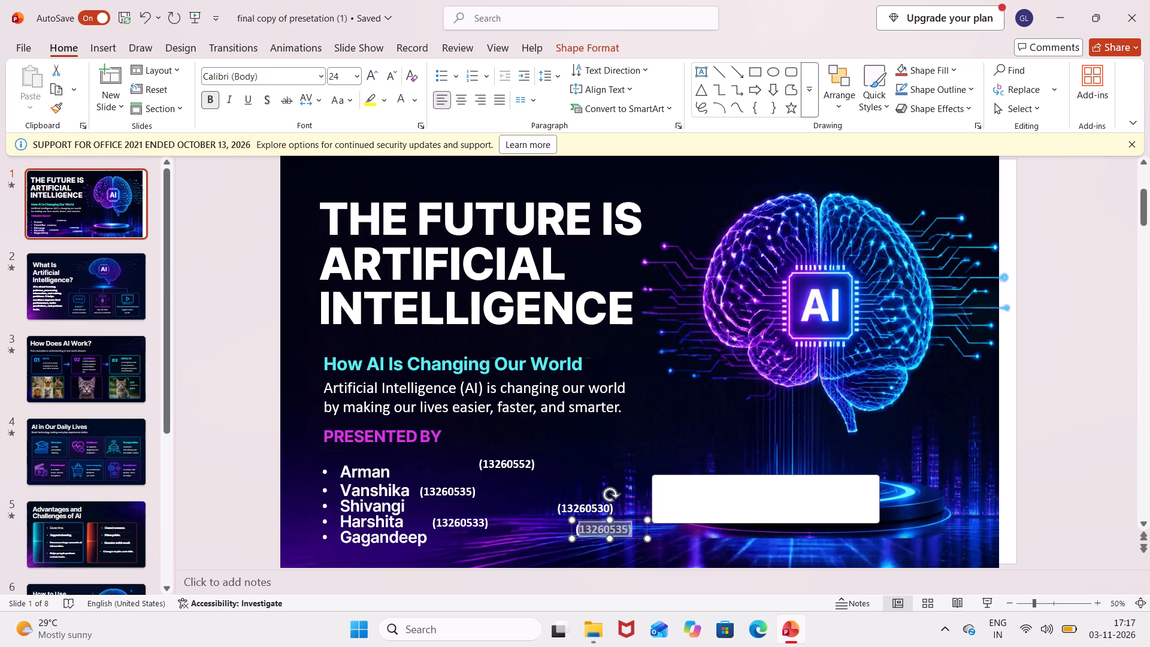
left_click(437, 491)
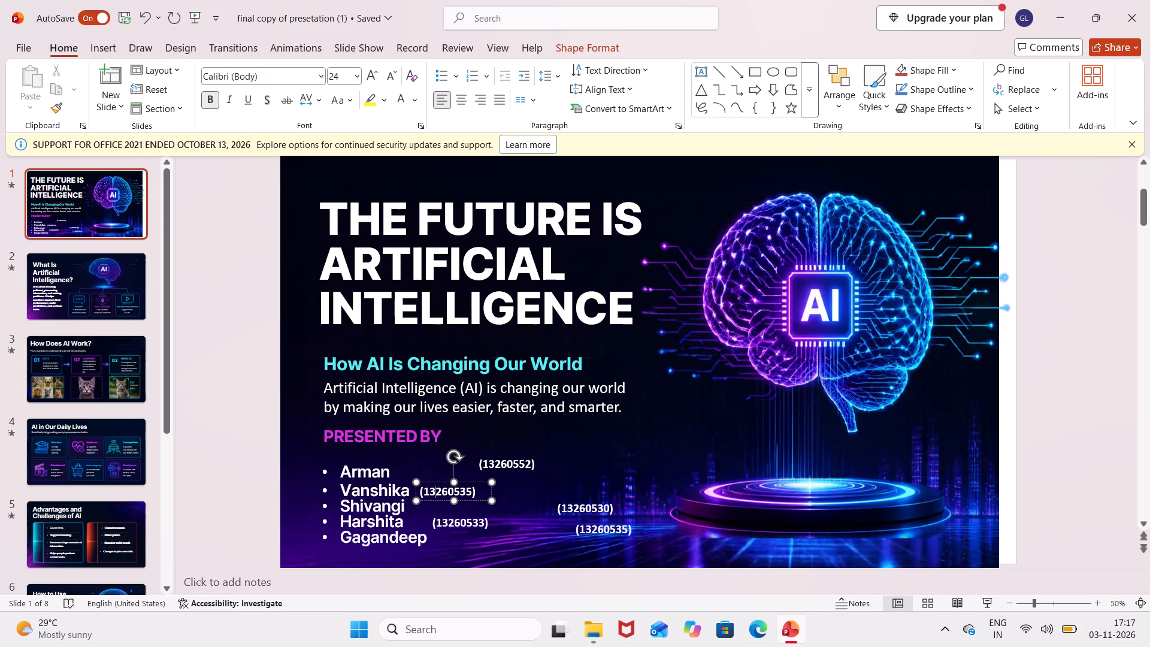
double_click(464, 490)
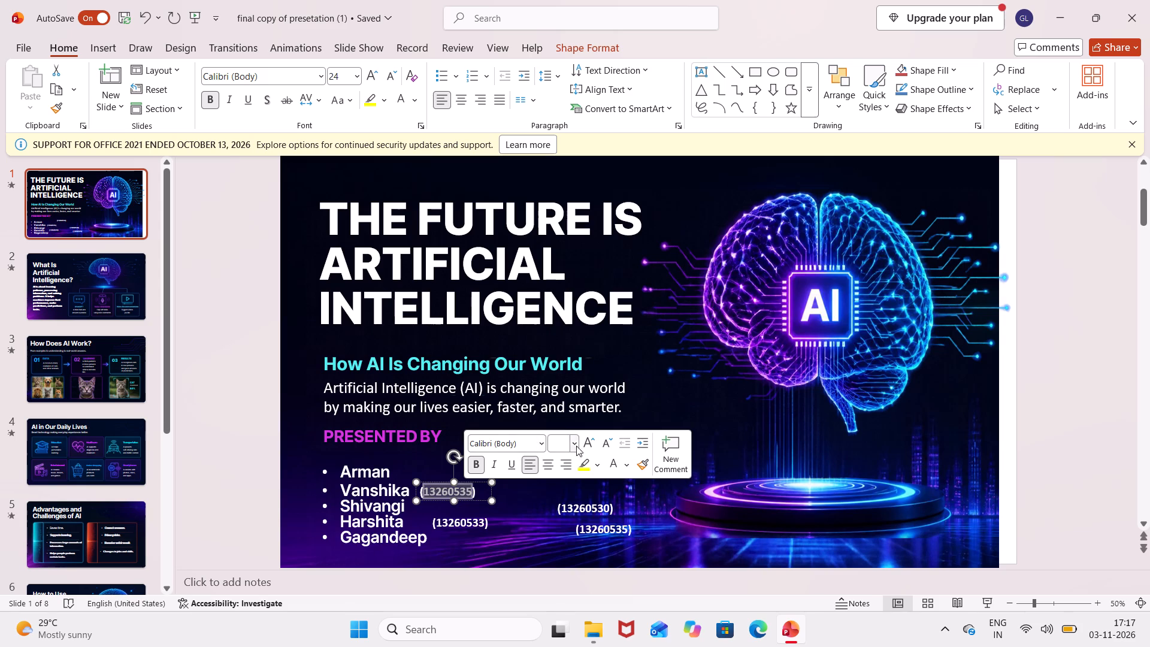
left_click(495, 522)
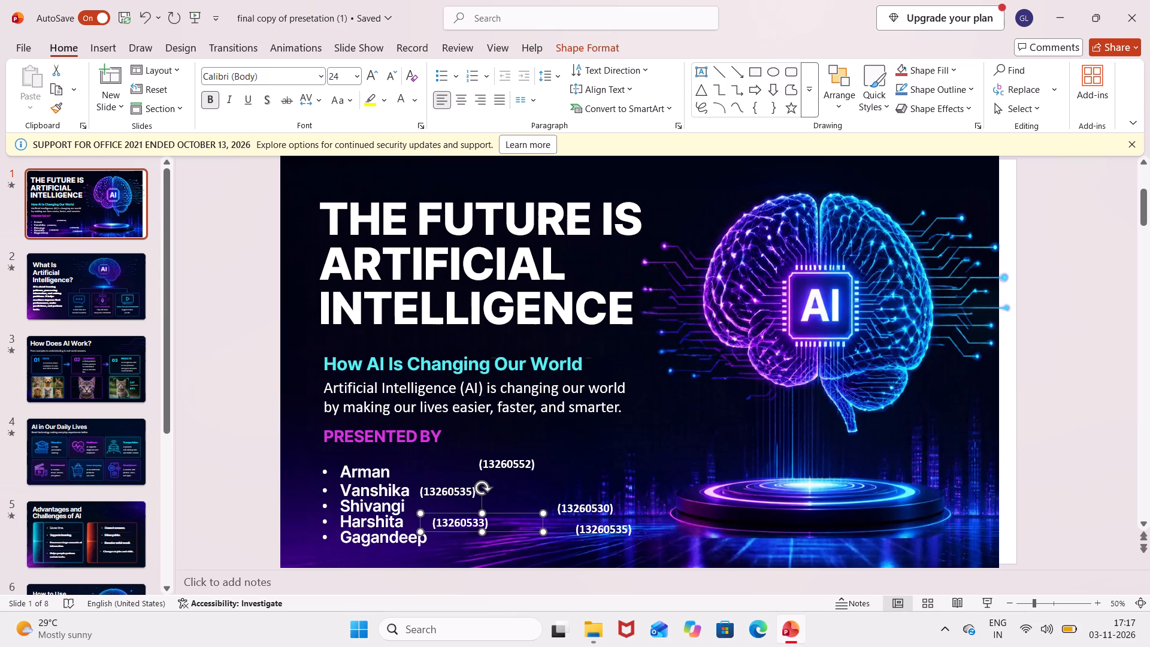
left_click(562, 488)
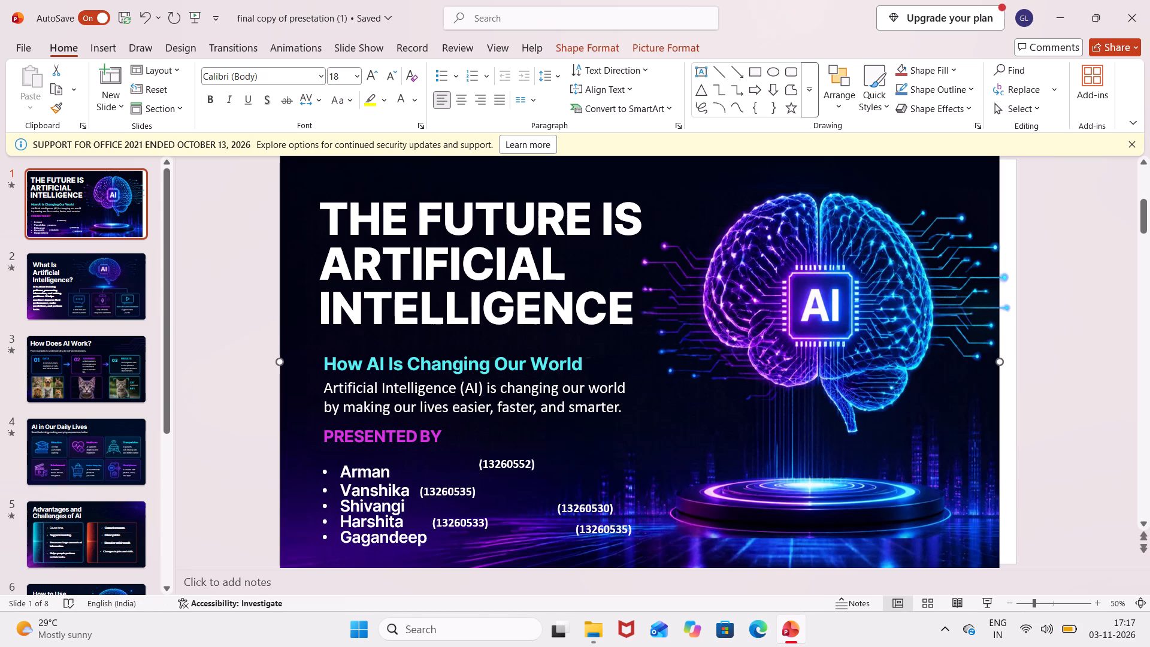
Move the upper of the two unplaced ID numbers near the podium to the row beside "Arman".
left_click(579, 512)
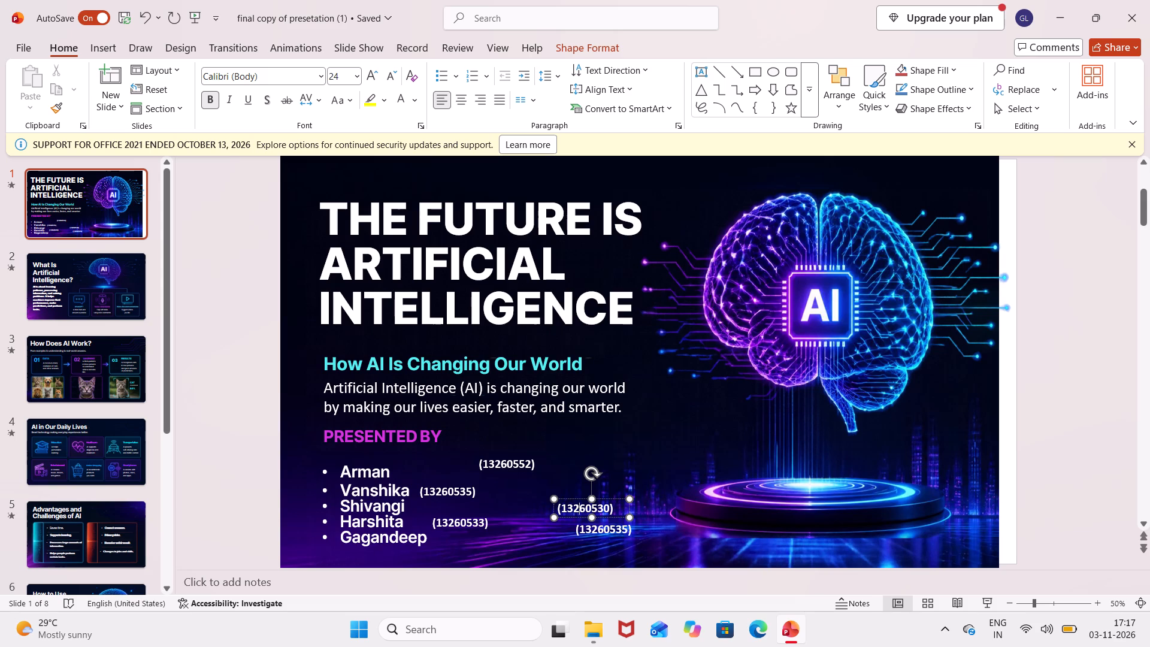
left_click_drag(571, 499, 484, 479)
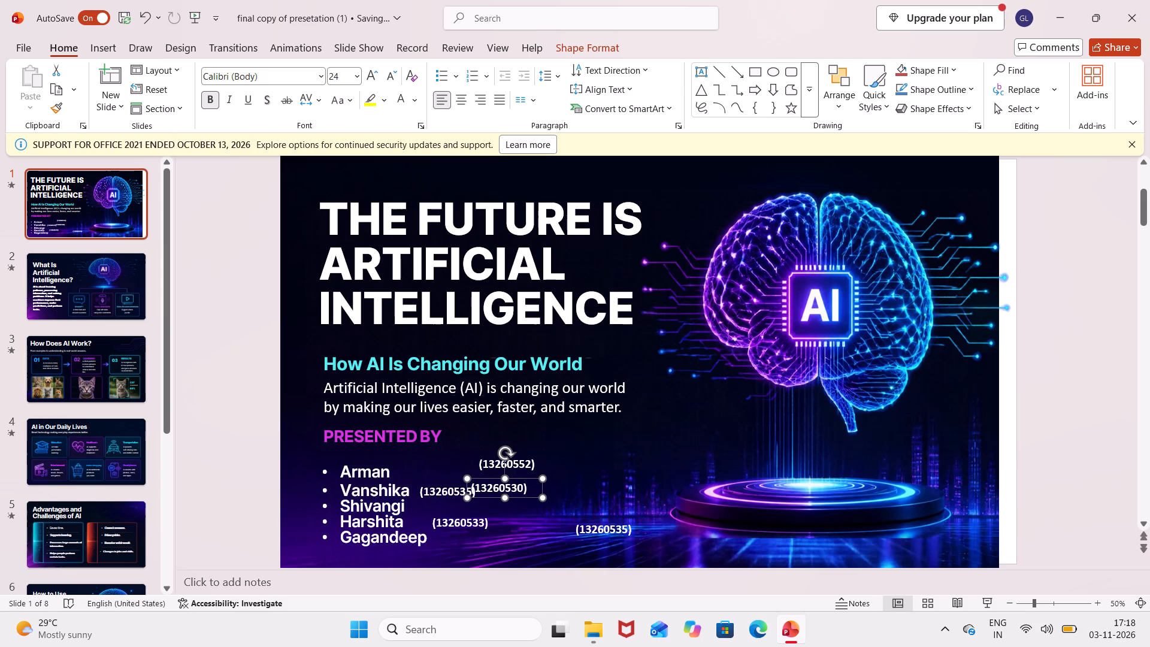
left_click_drag(485, 477, 453, 471)
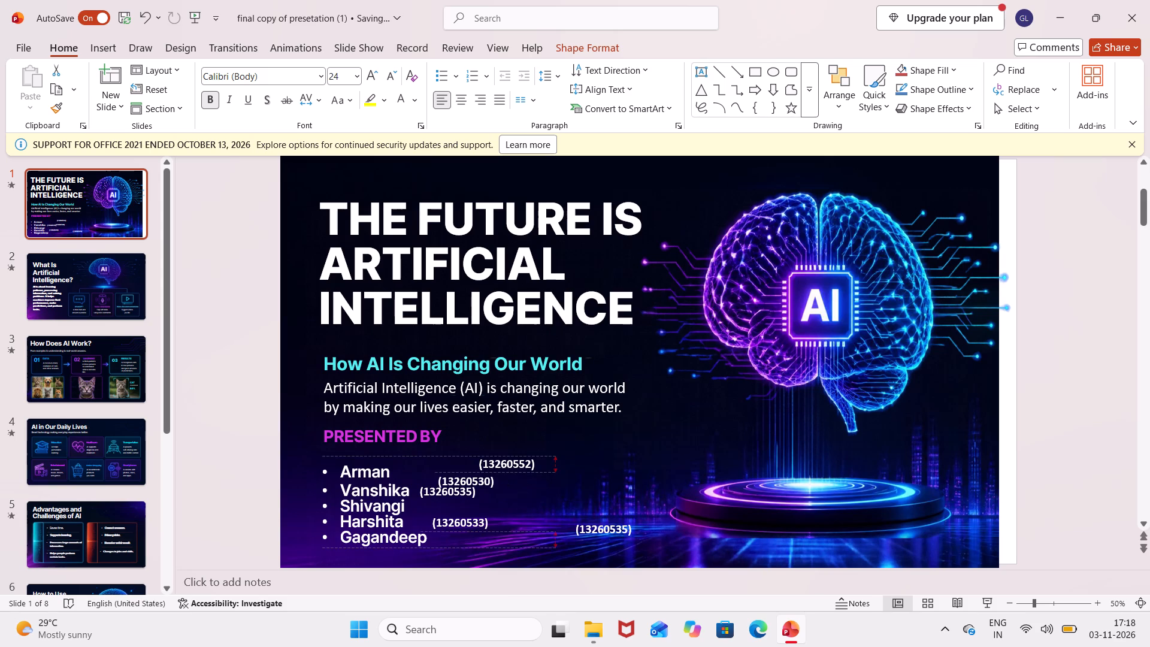
left_click_drag(453, 471, 443, 461)
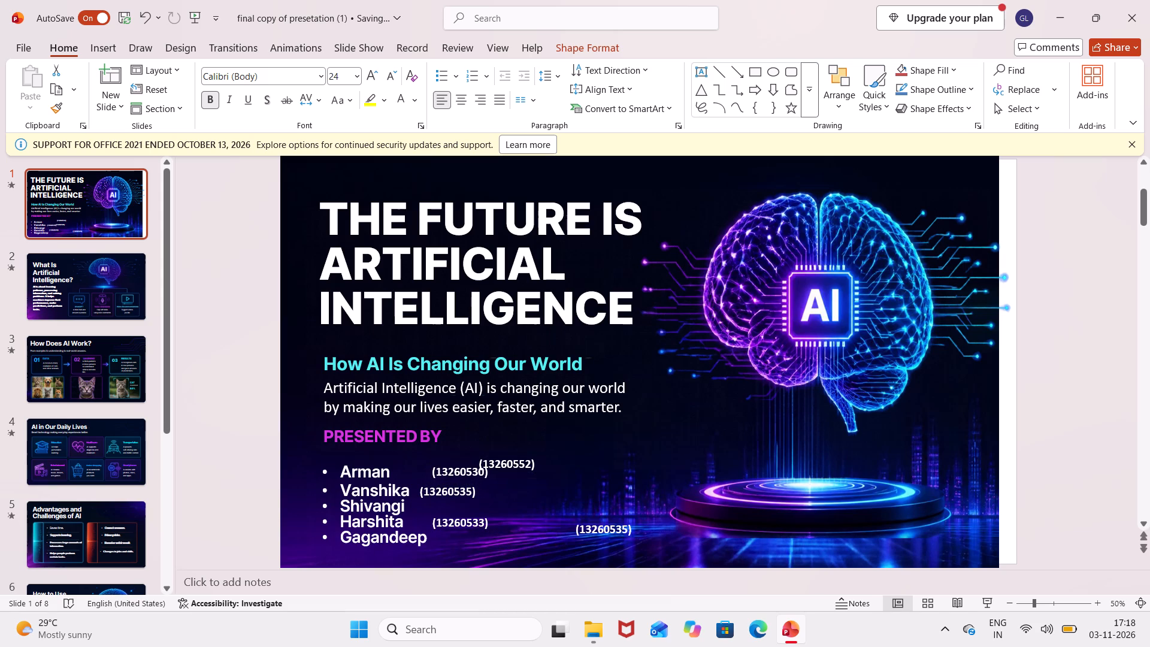
left_click_drag(443, 461, 443, 461)
left_click_drag(443, 461, 443, 461)
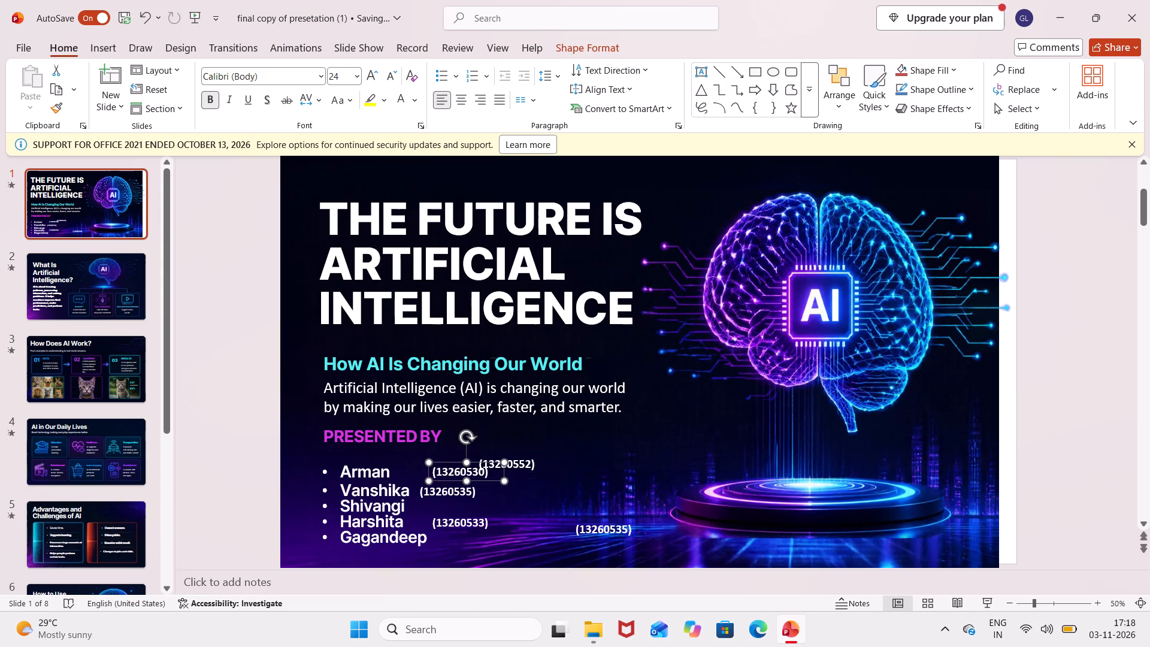
left_click(516, 492)
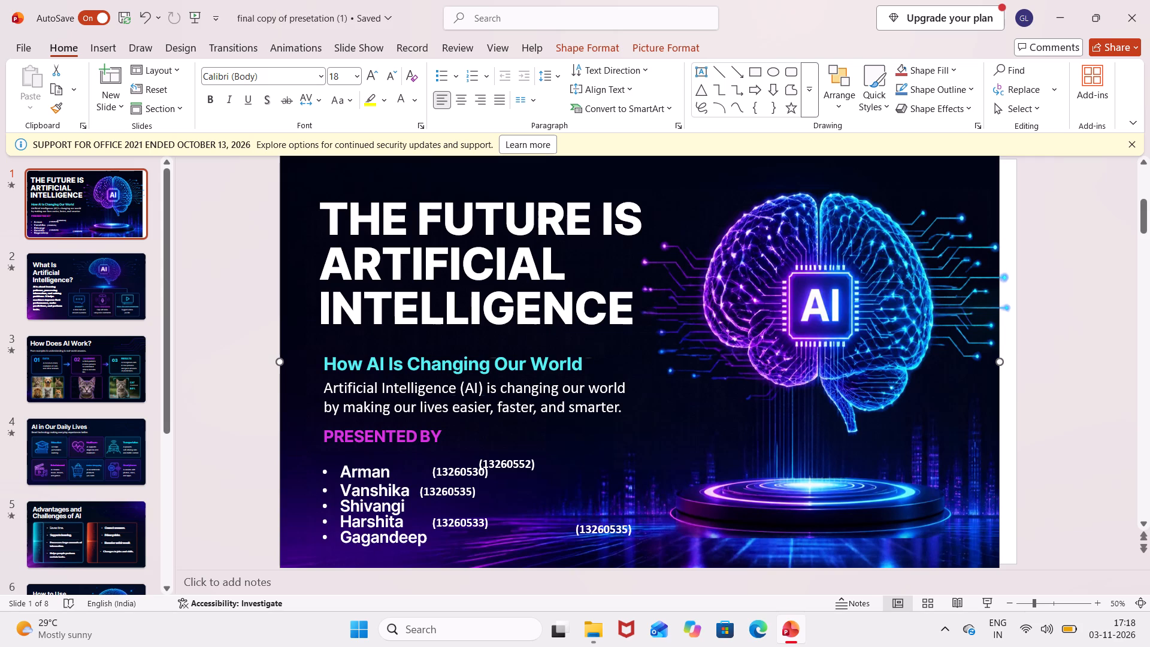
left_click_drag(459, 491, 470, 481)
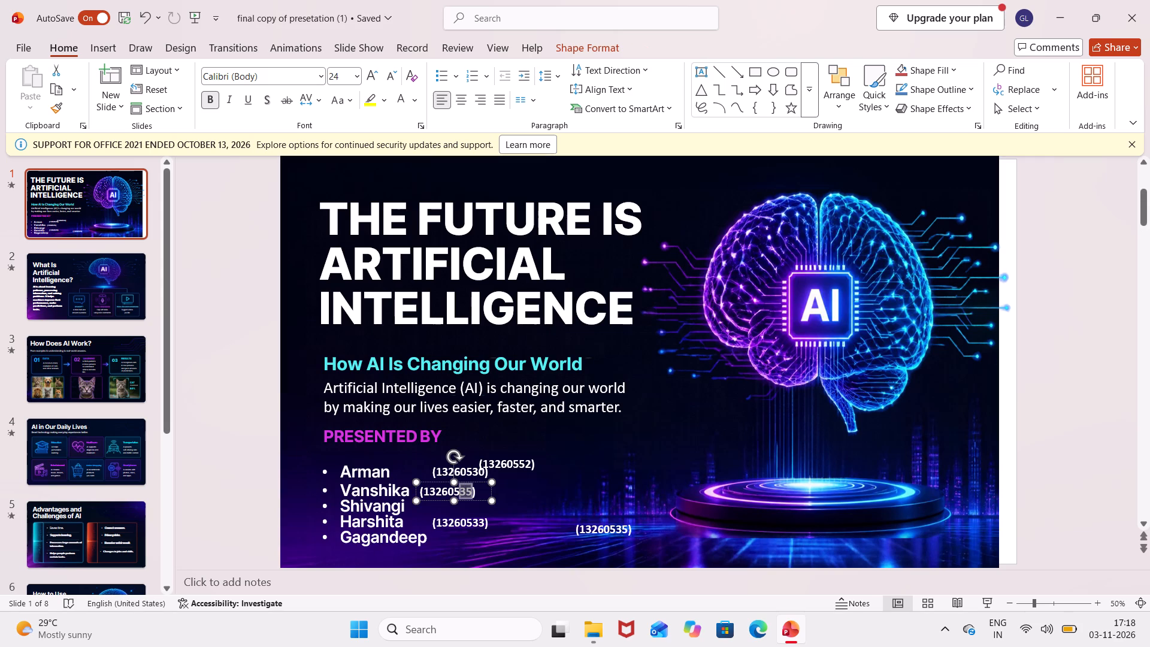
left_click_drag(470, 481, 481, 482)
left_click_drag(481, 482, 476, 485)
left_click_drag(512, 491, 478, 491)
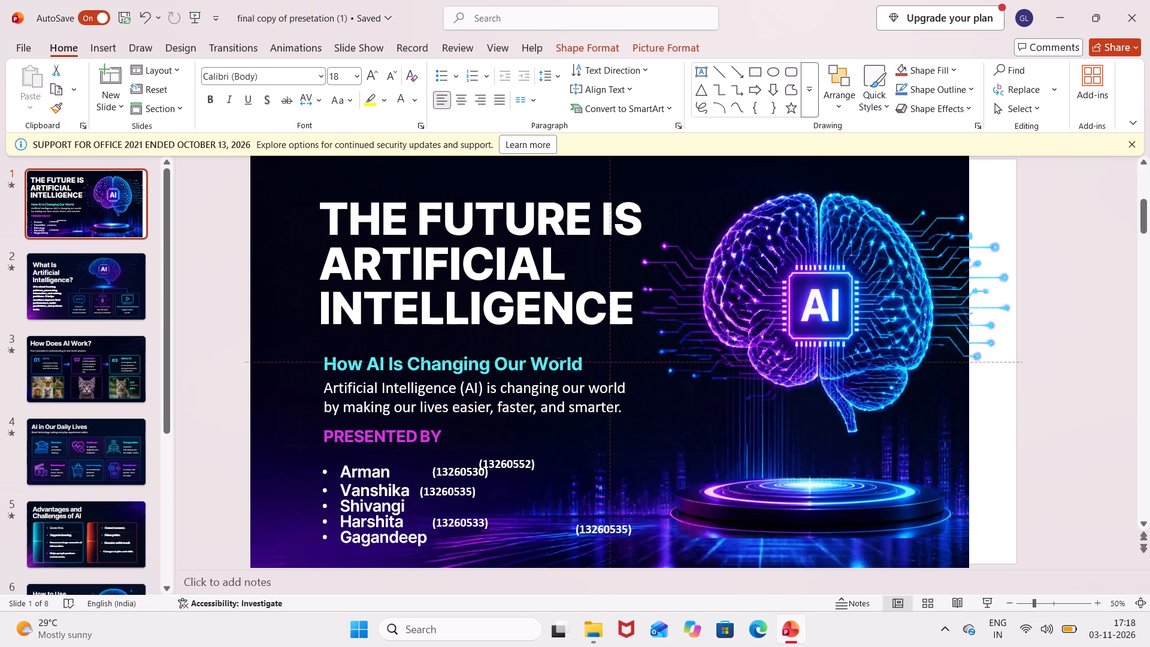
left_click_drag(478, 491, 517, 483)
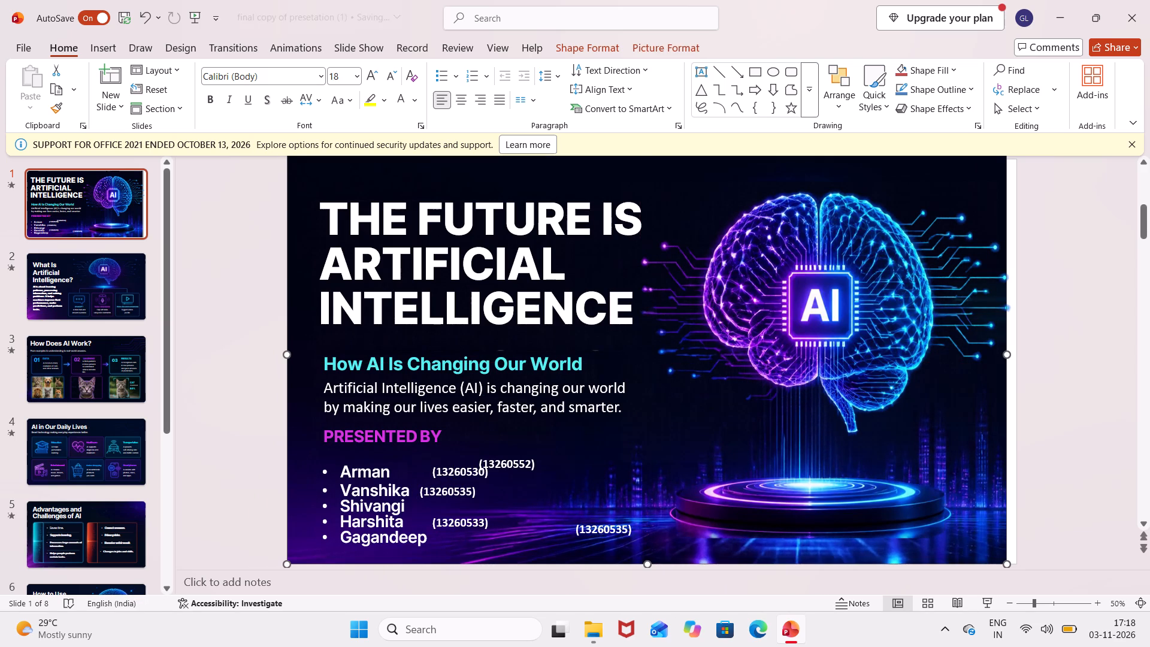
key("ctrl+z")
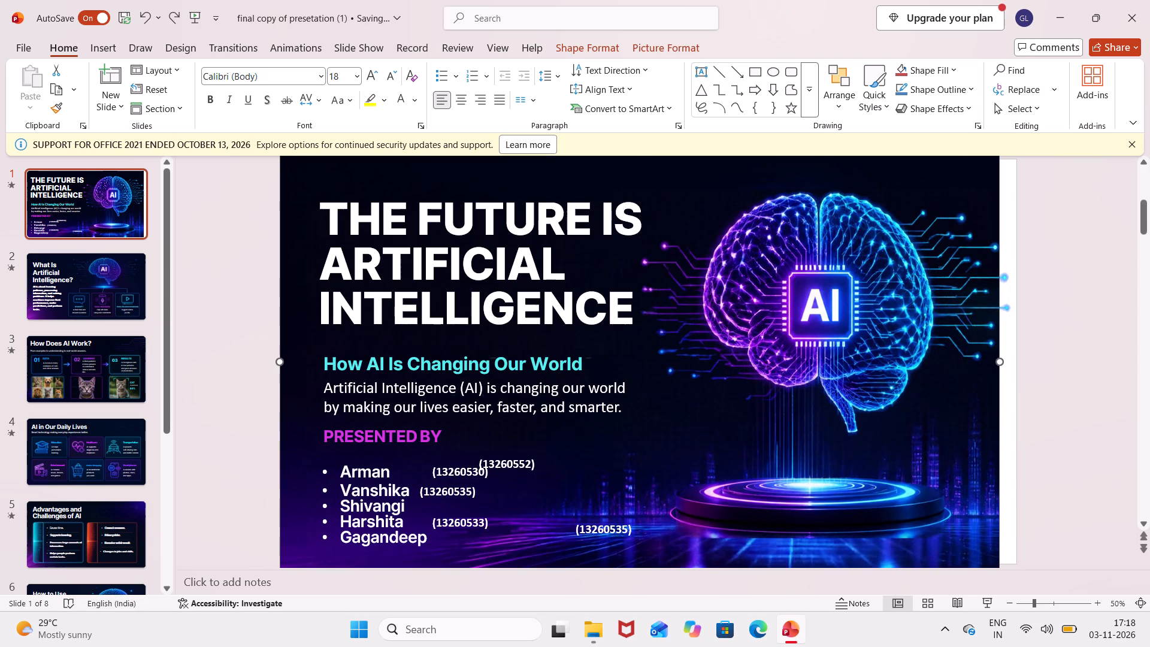
Shift the ID number beside "Vanshika" slightly right so it lines up under Arman's ID number.
left_click(464, 489)
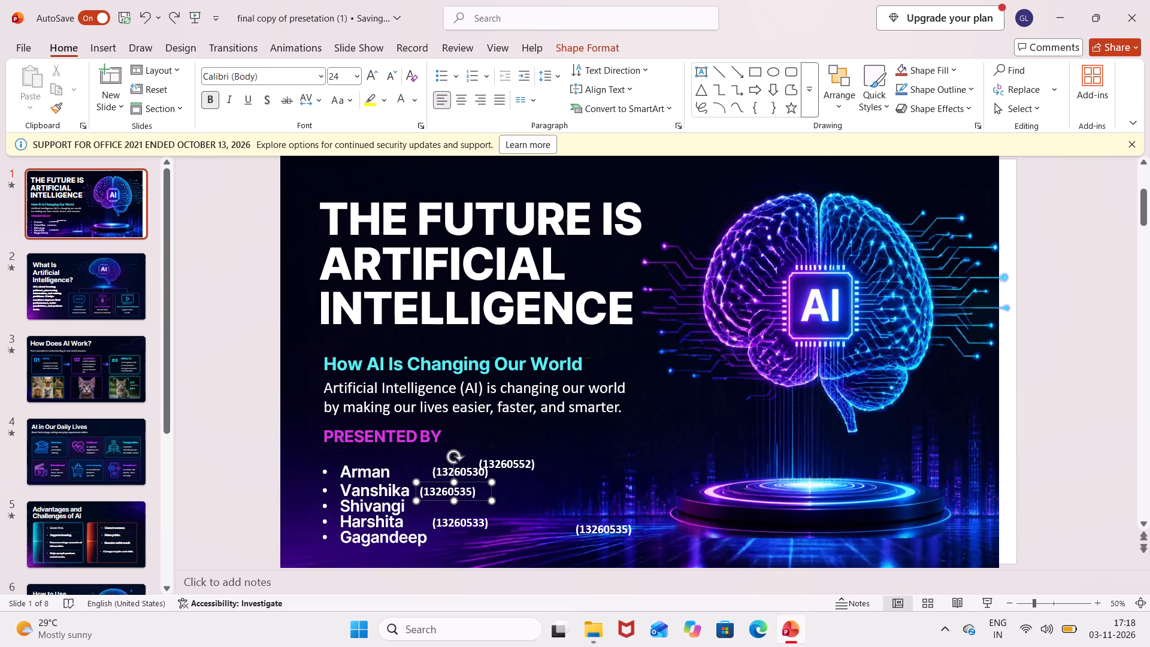
left_click_drag(474, 501, 484, 501)
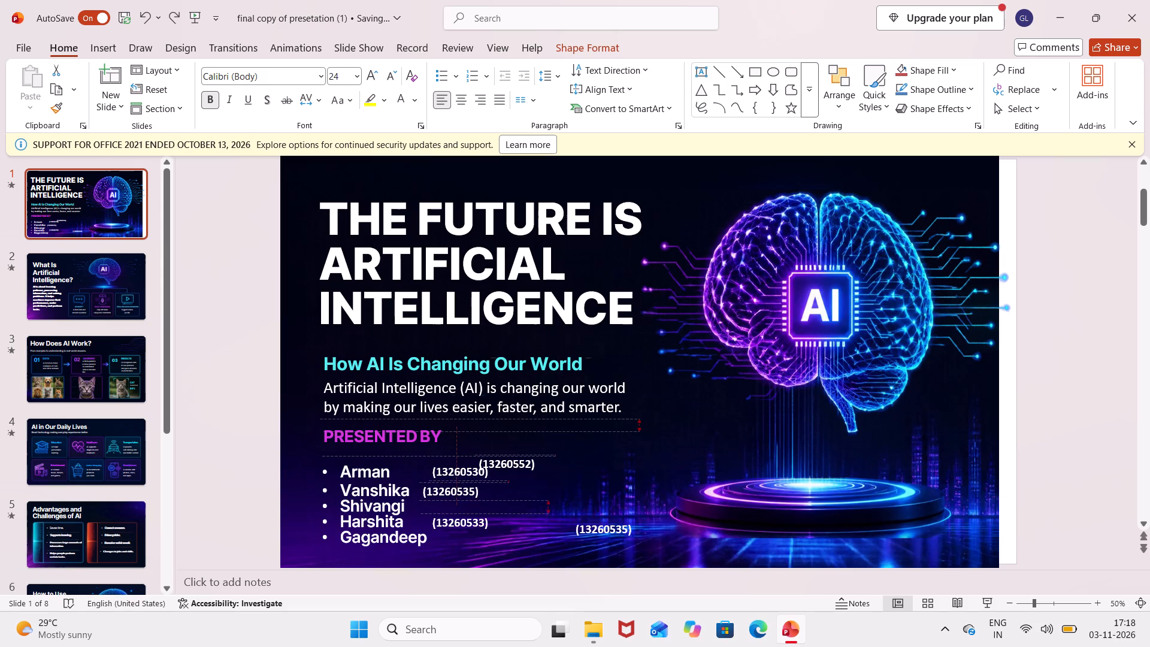
left_click_drag(484, 501, 485, 502)
left_click(525, 498)
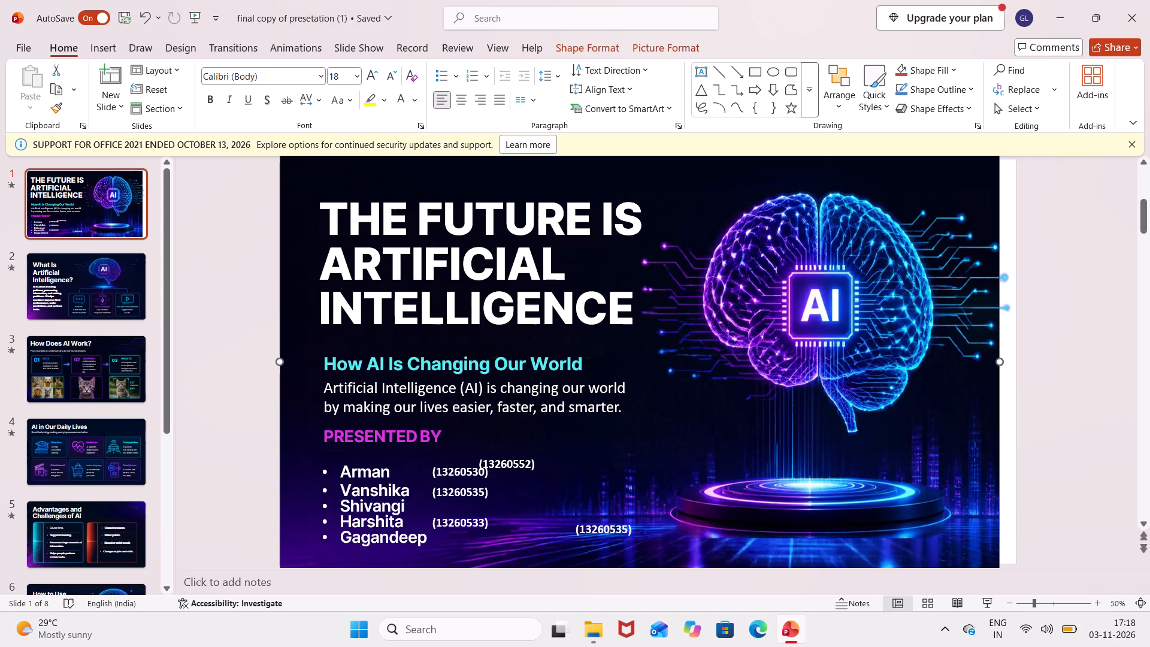
Move the ID number overlapping Arman's down beside "Shivangi", aligned with the column of ID numbers.
left_click(513, 465)
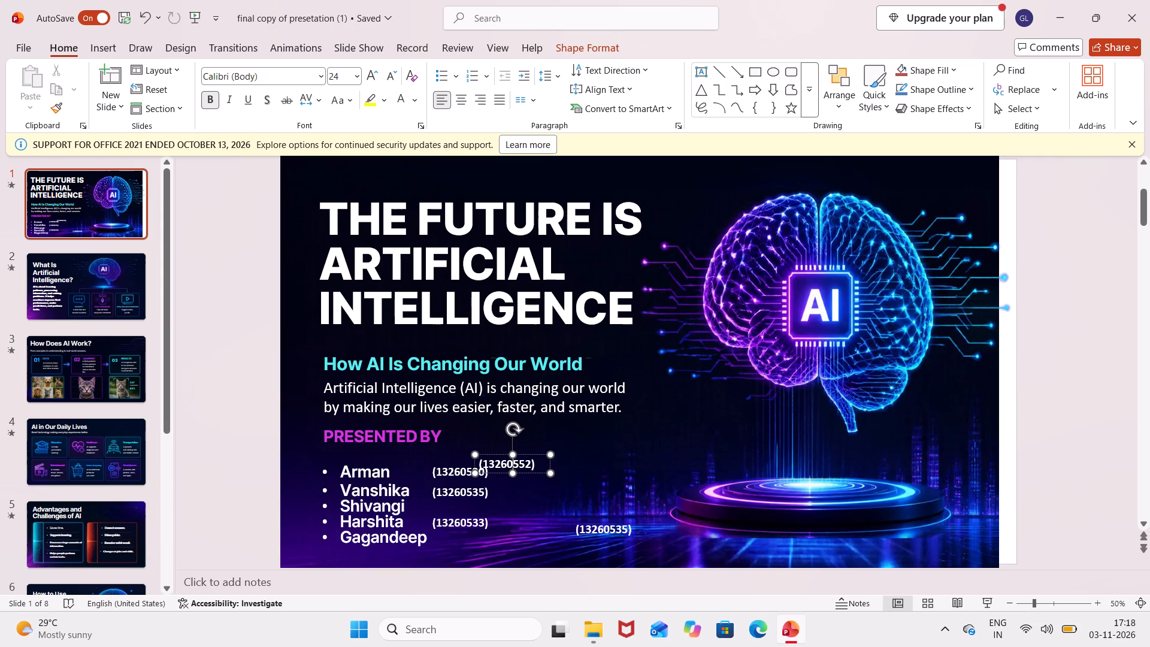
left_click_drag(534, 452, 508, 486)
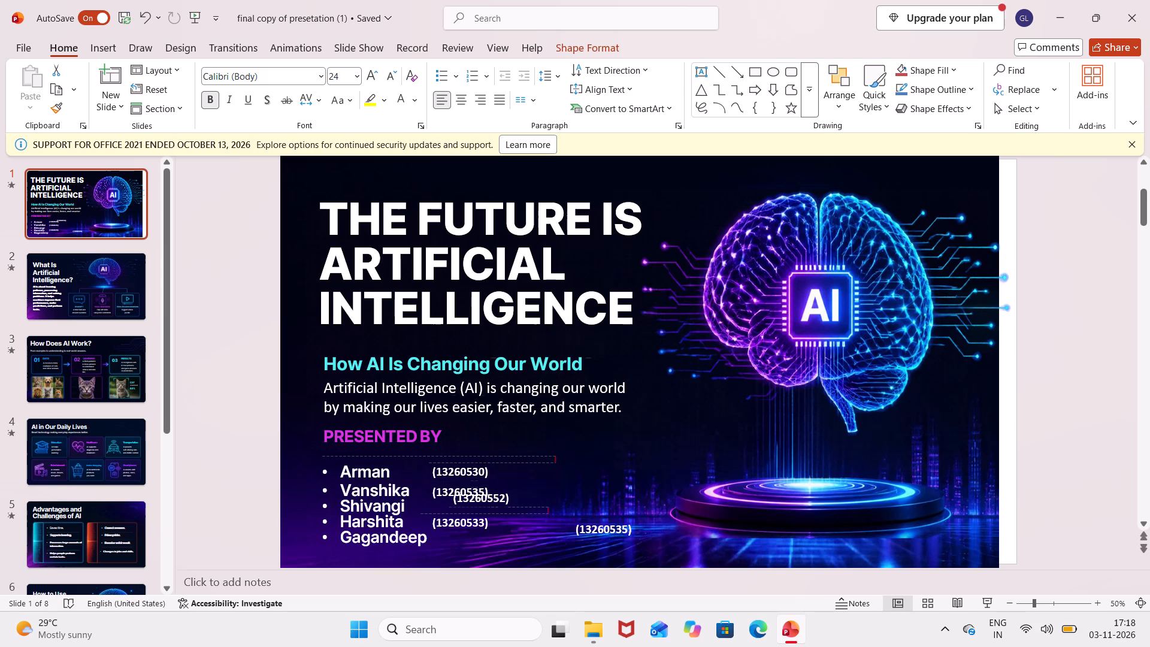
left_click_drag(508, 486, 491, 499)
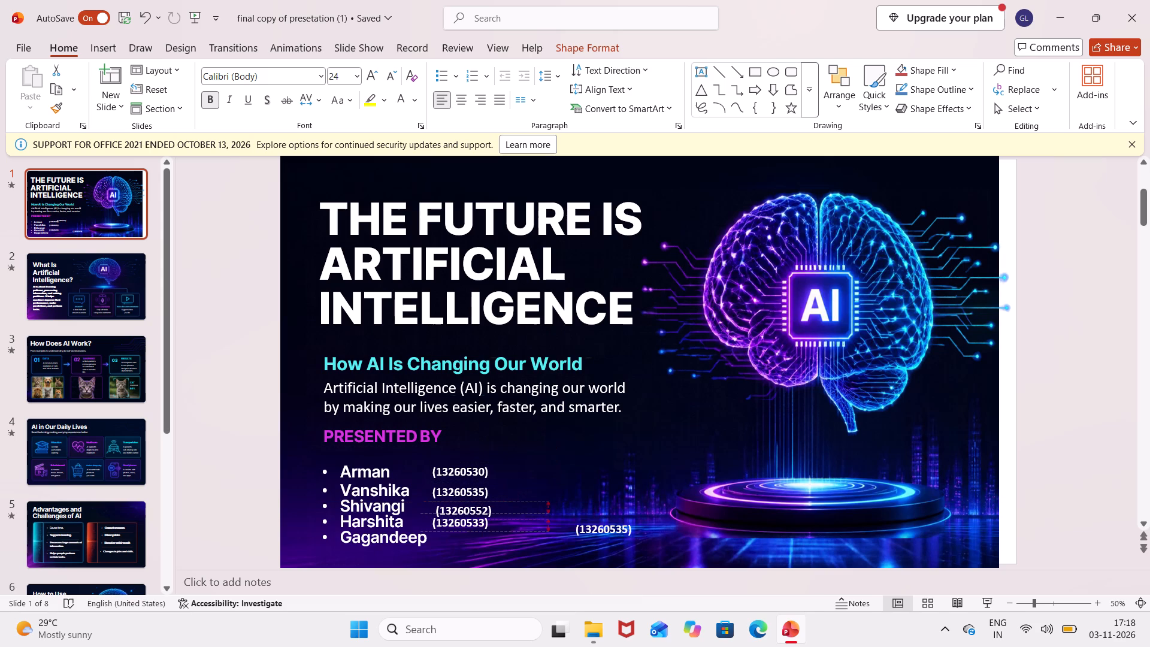
left_click_drag(491, 499, 486, 496)
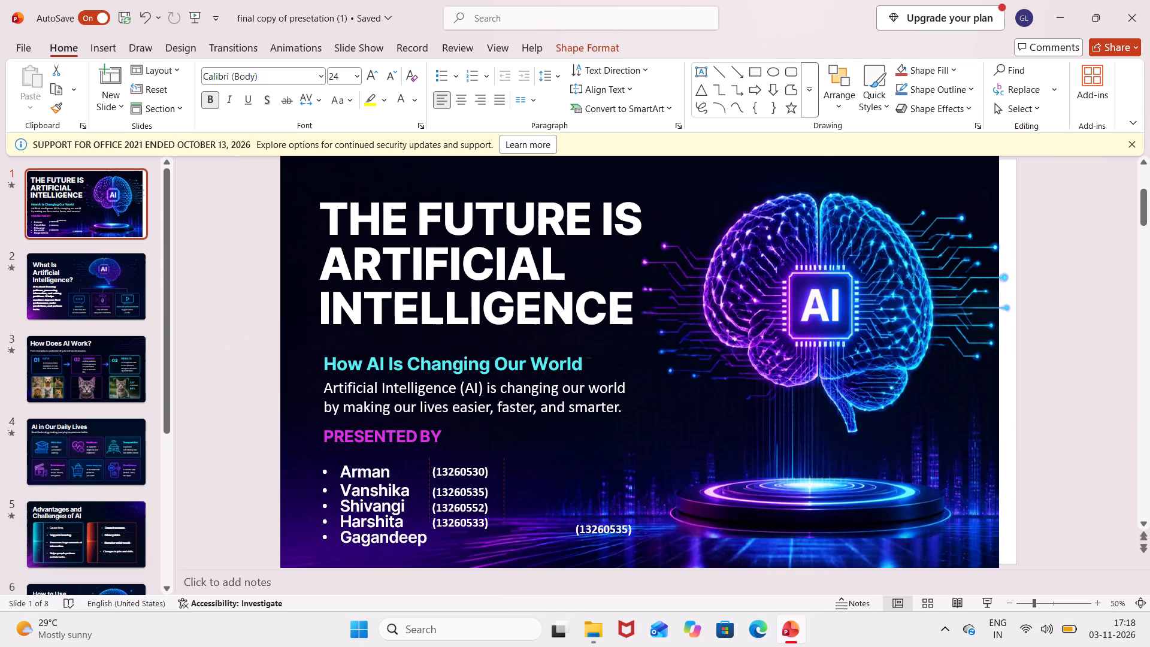
left_click_drag(486, 496, 486, 495)
left_click(523, 473)
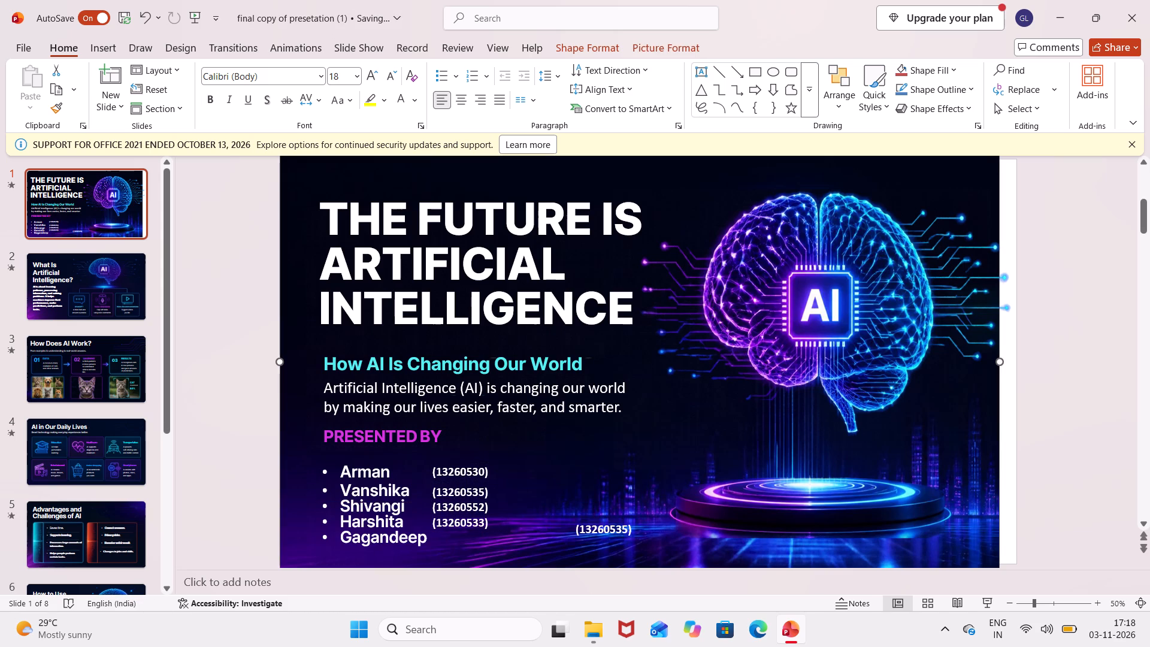
Move the remaining unplaced ID number near the podium beside "Gagandeep", aligned with the ID numbers above.
left_click(599, 528)
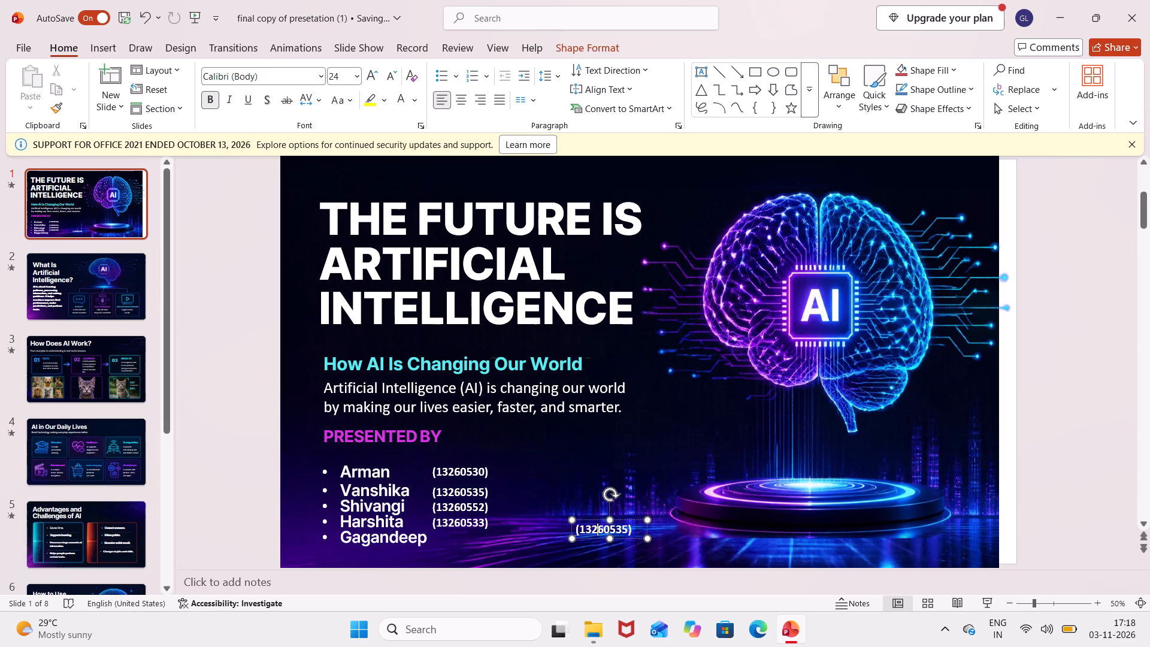
left_click_drag(622, 520, 495, 536)
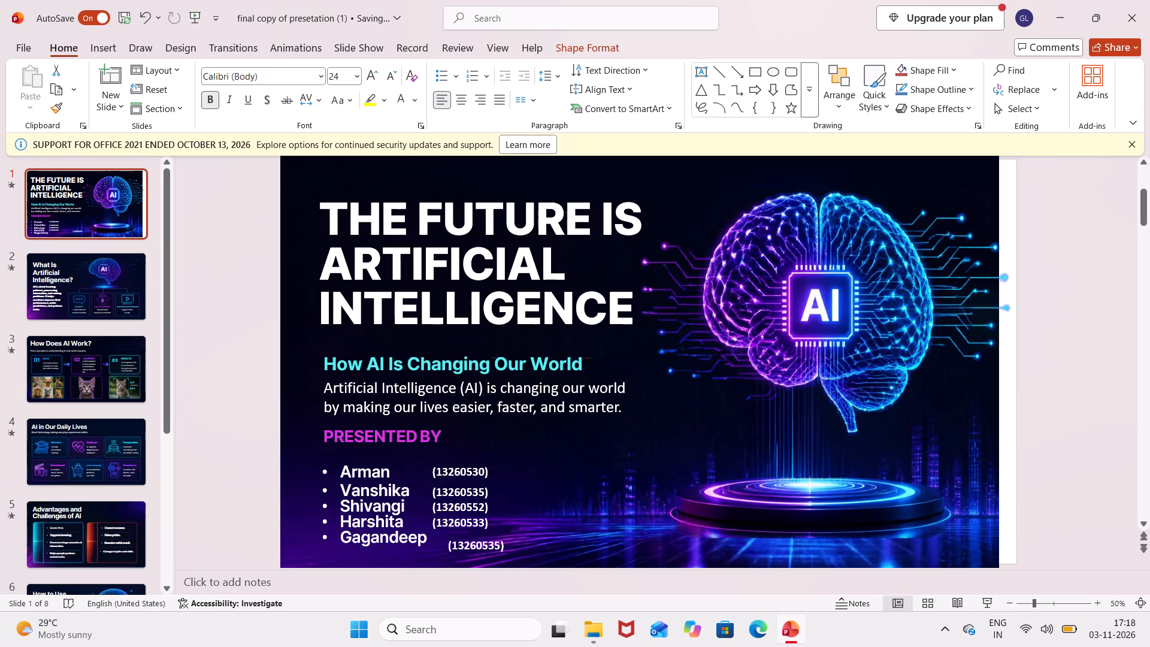
left_click_drag(495, 536, 475, 531)
left_click_drag(475, 531, 479, 530)
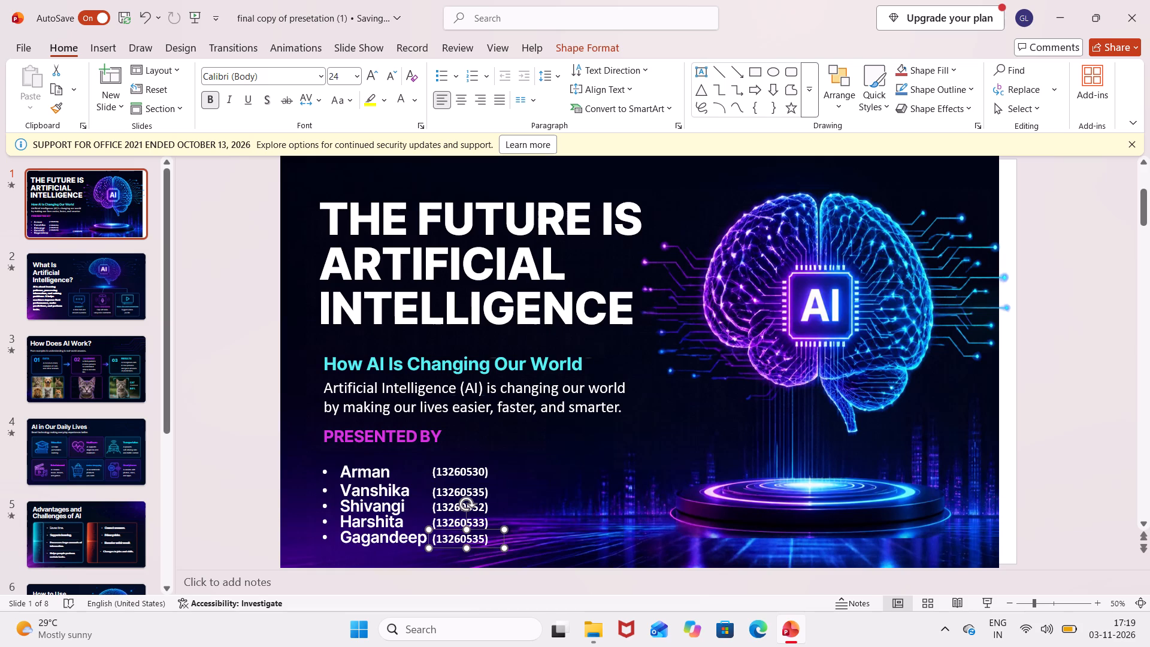
left_click(534, 510)
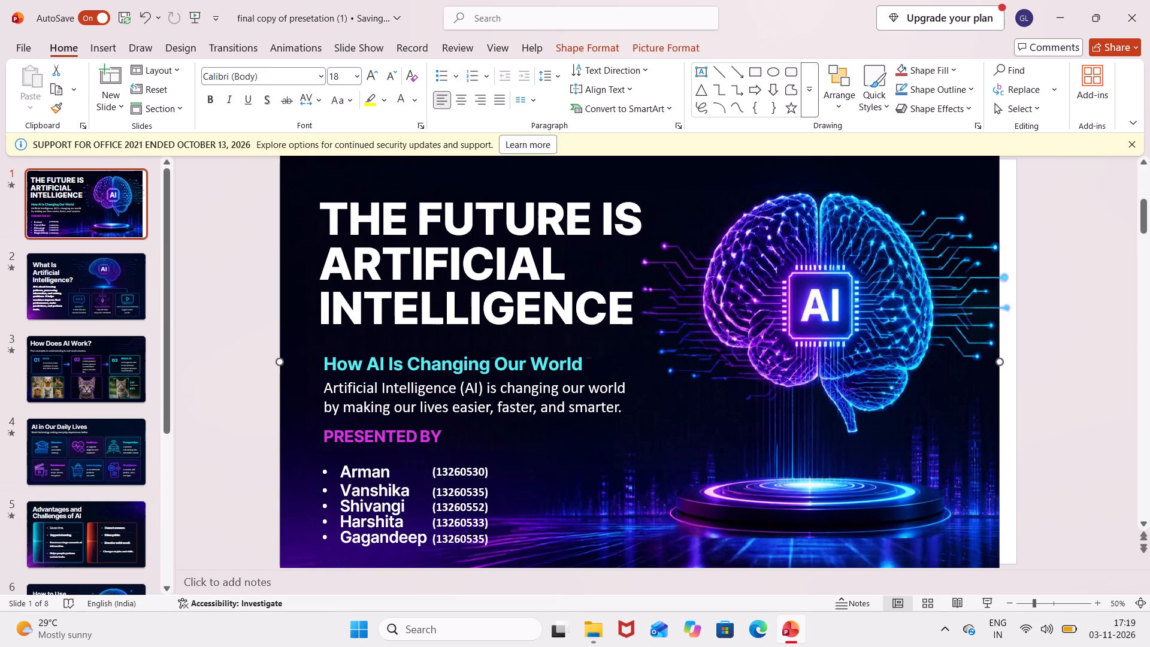
Group the five ID numbers beside the presenter names into a single object.
left_click(456, 473)
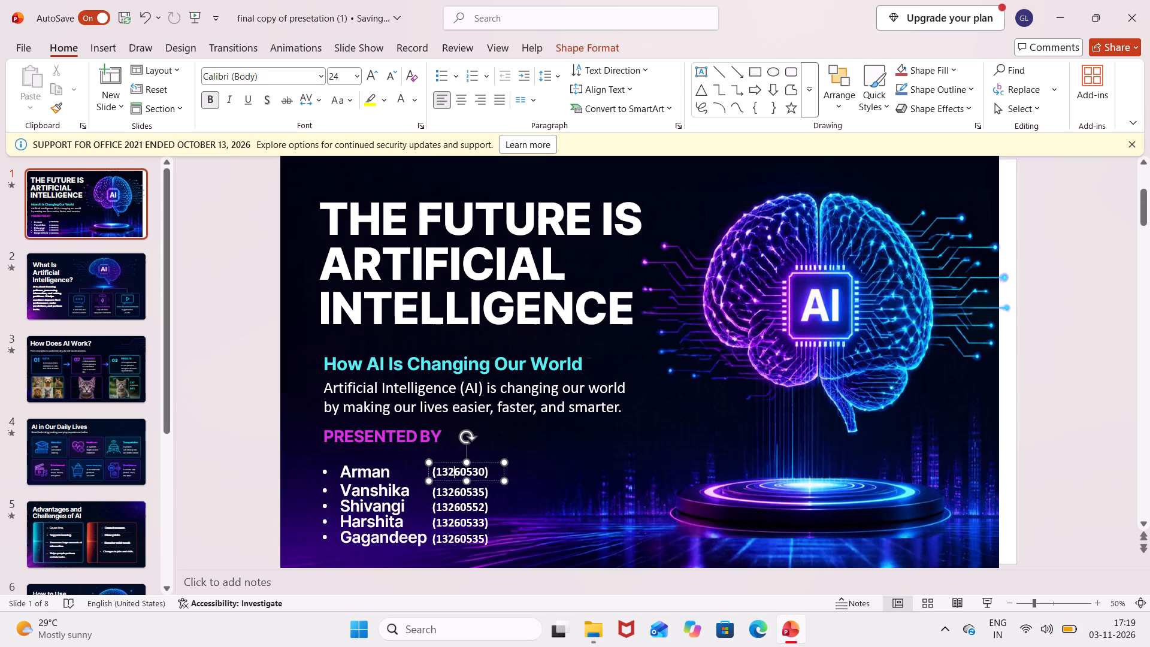
left_click(456, 473, "ctrl")
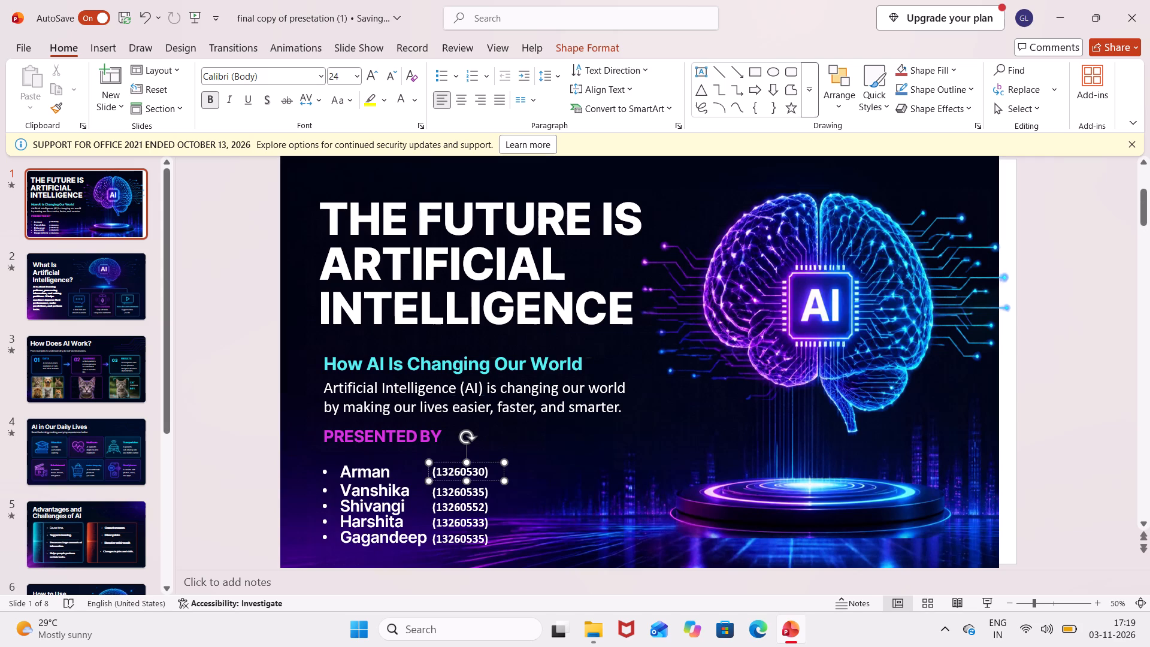
left_click(491, 464, "ctrl")
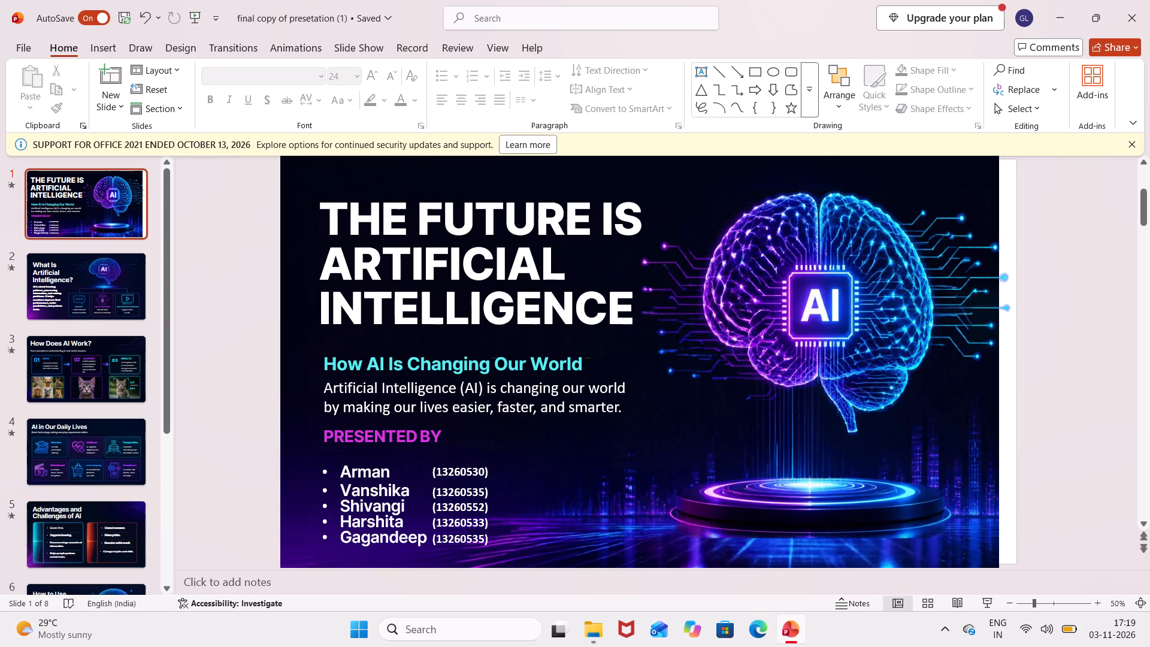
left_click(471, 472, "ctrl")
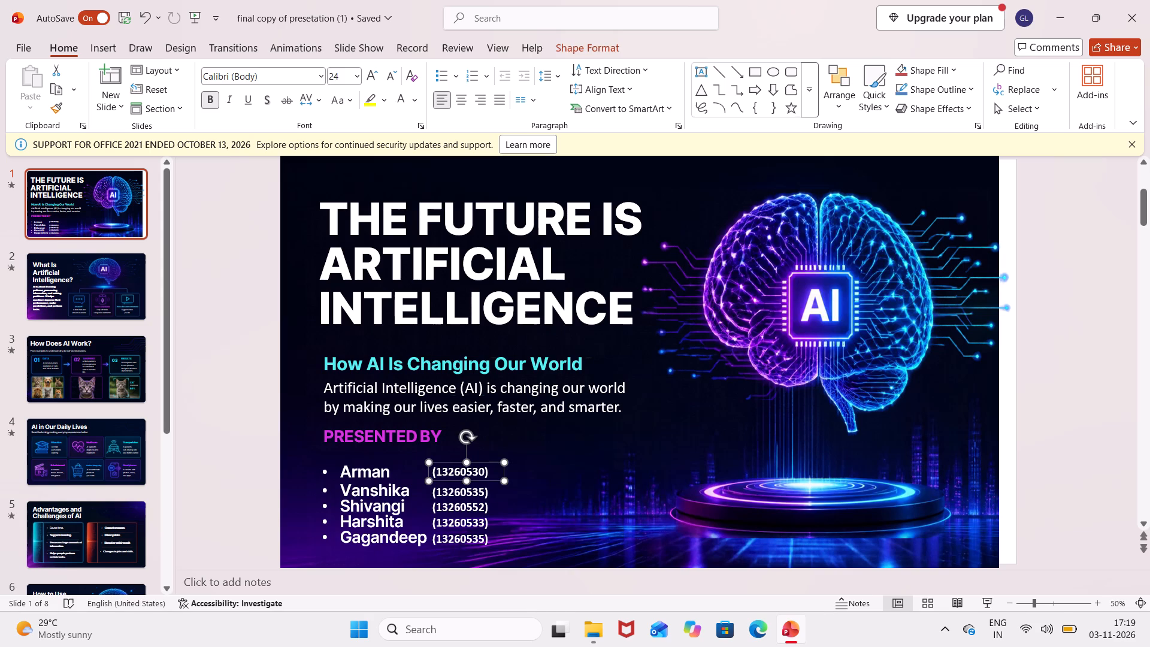
left_click(474, 497, "ctrl")
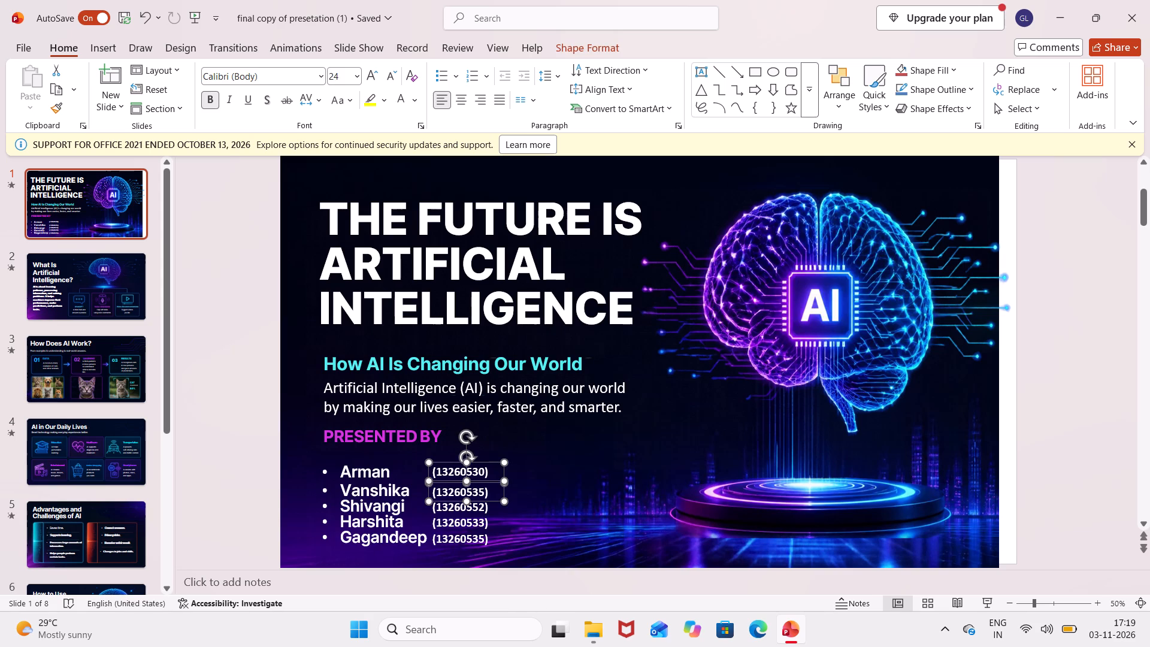
left_click(477, 508, "ctrl")
left_click(482, 524, "ctrl")
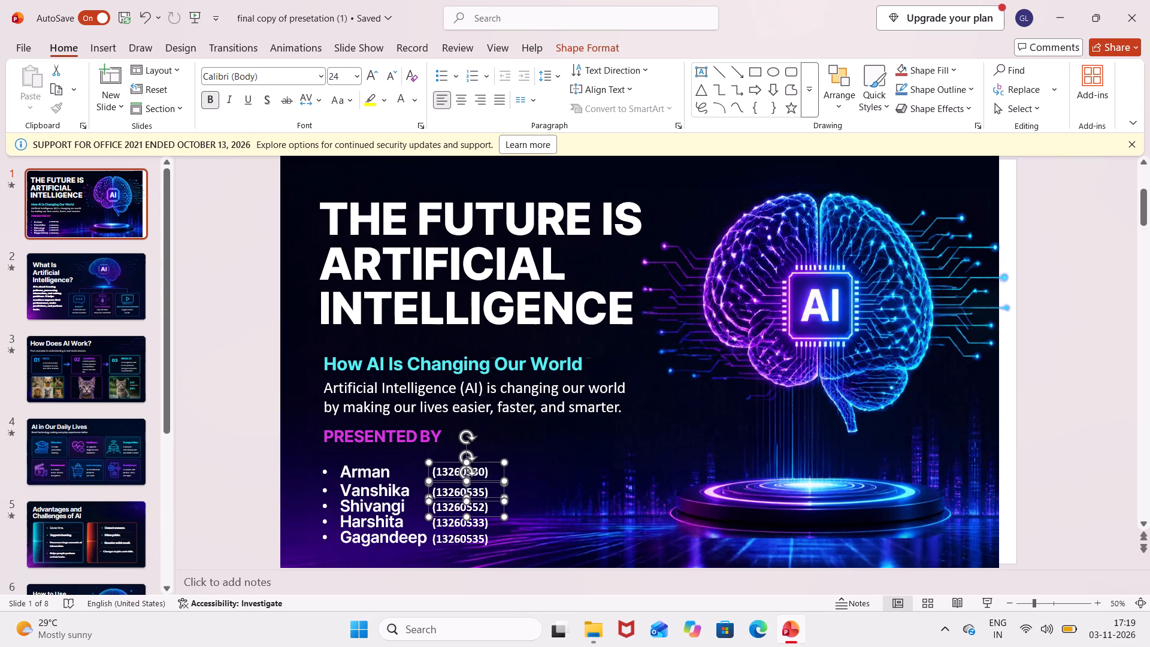
left_click(480, 542, "ctrl")
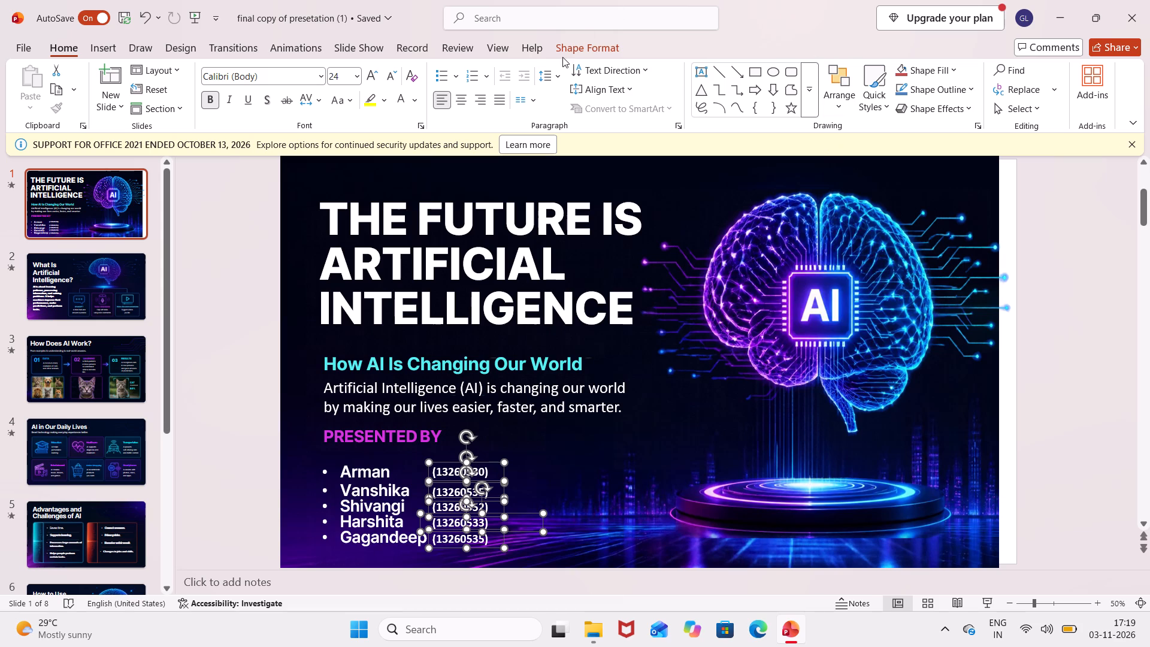
left_click(490, 57)
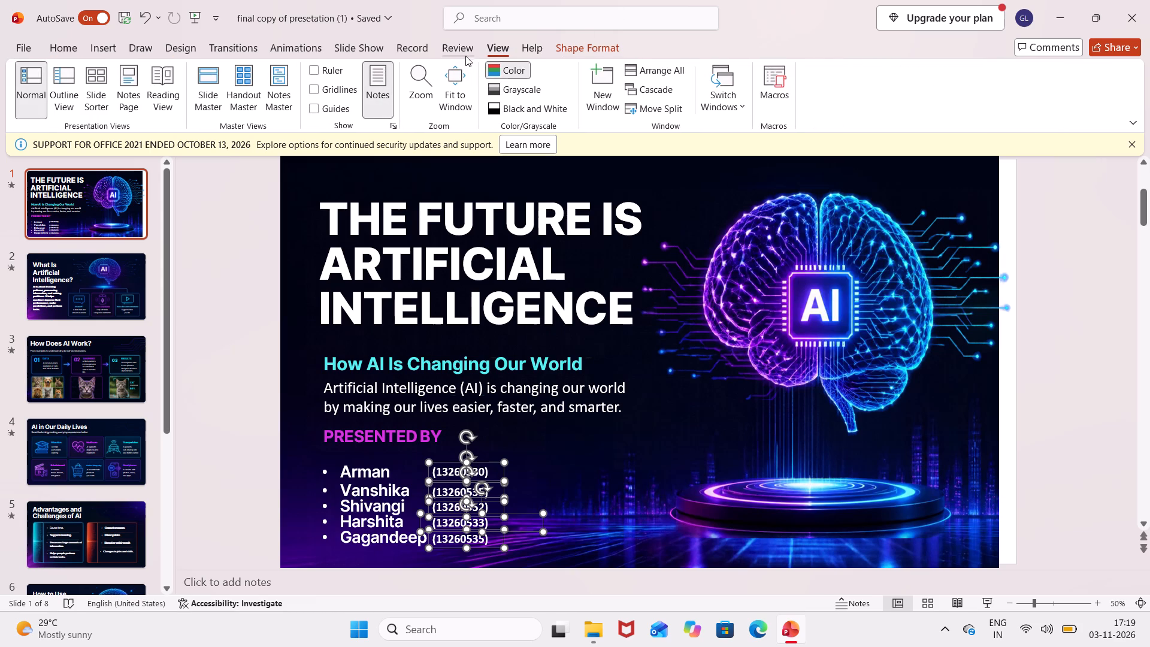
left_click(465, 55)
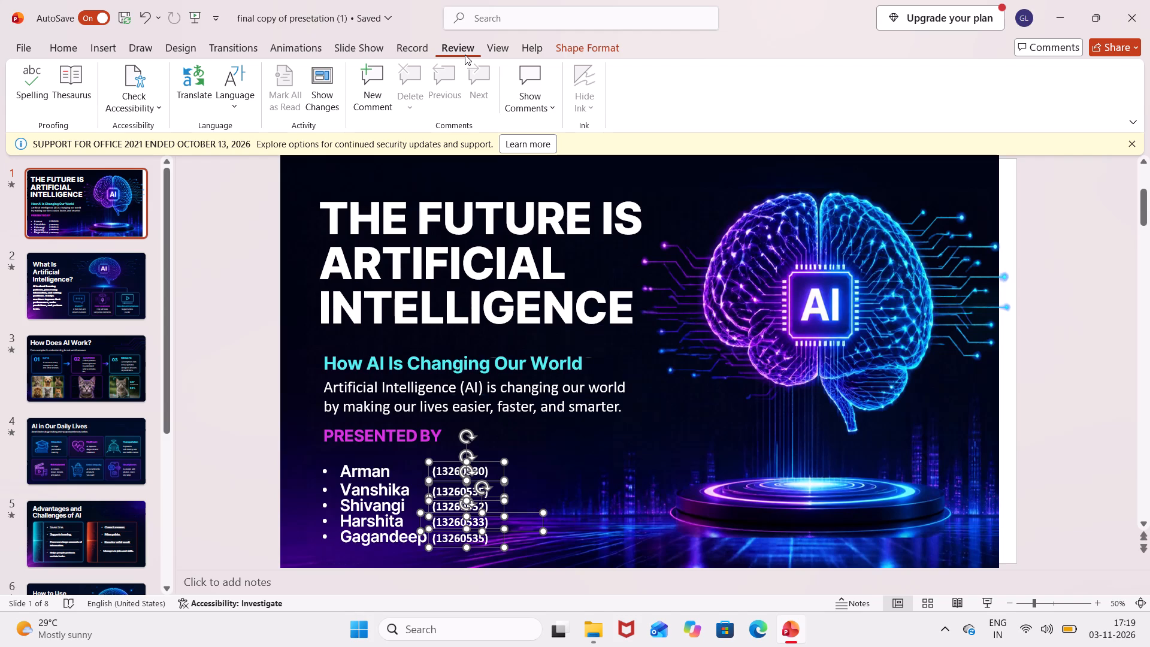
left_click(405, 54)
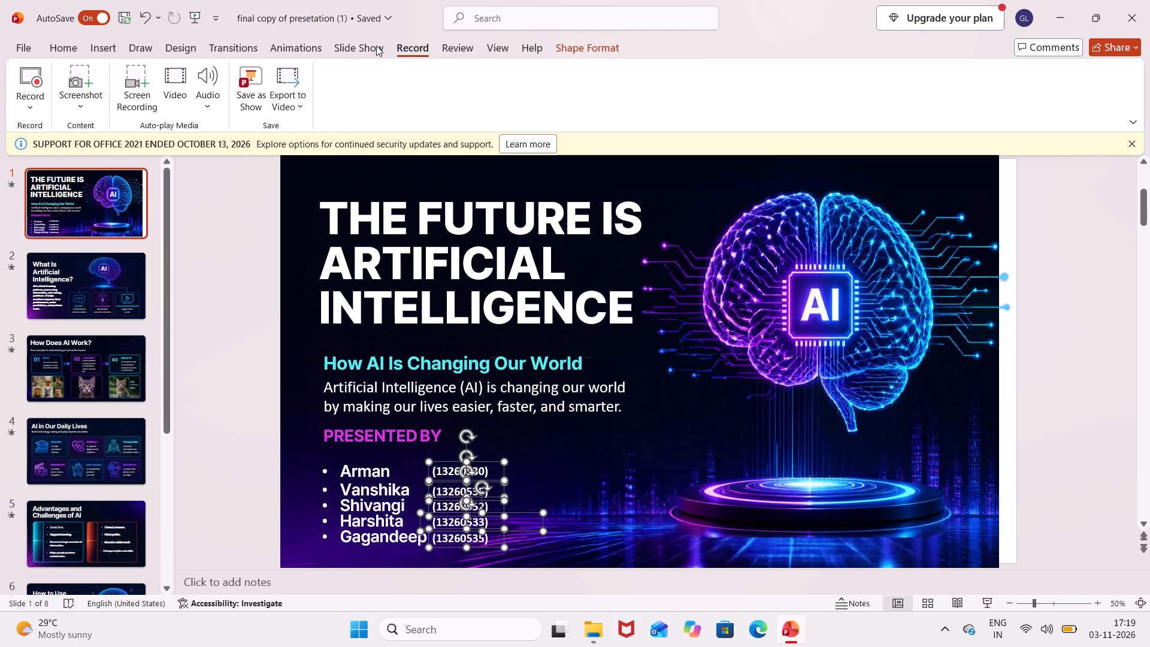
left_click(376, 46)
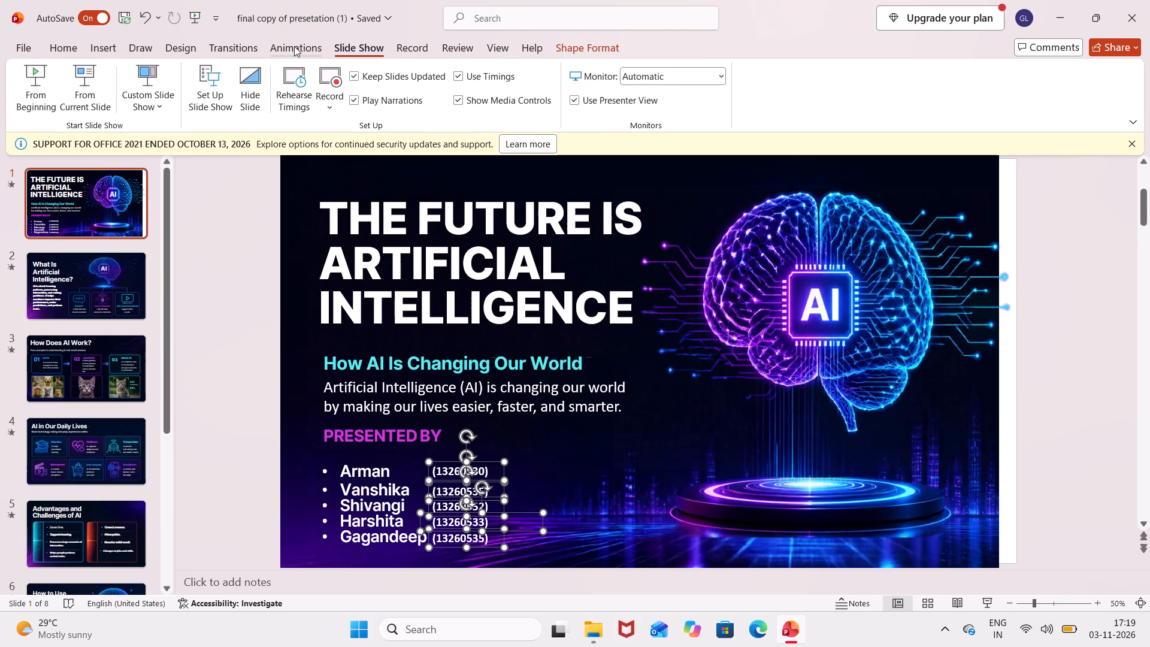
left_click(294, 46)
left_click_drag(243, 46, 209, 44)
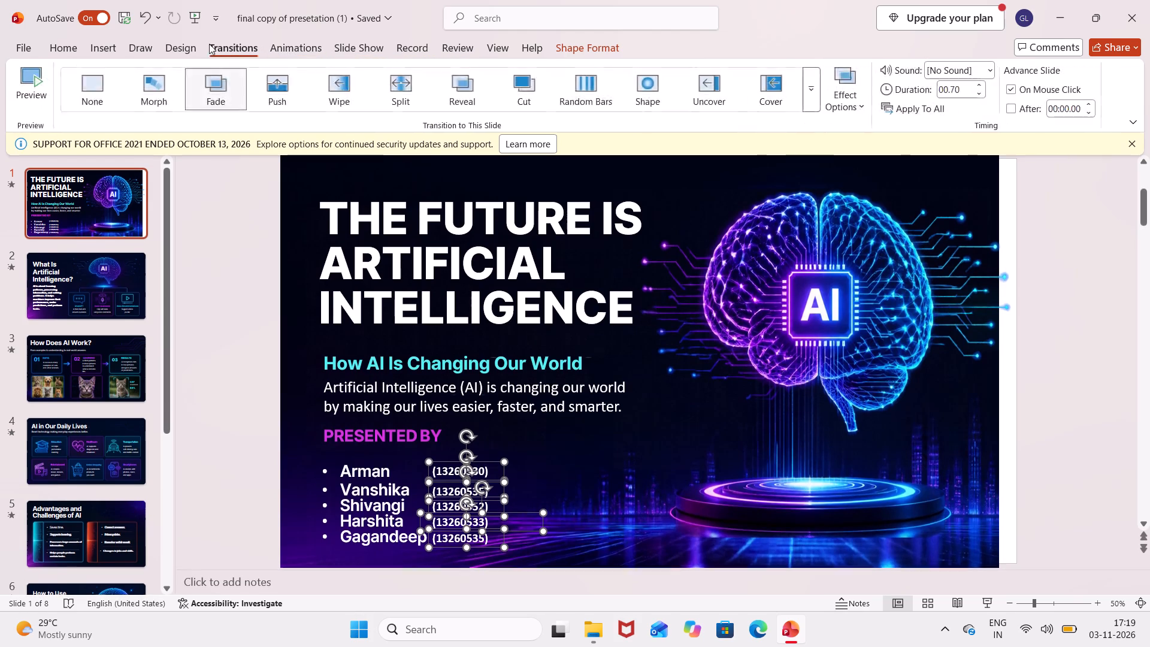
left_click_drag(209, 44, 172, 58)
left_click(172, 58)
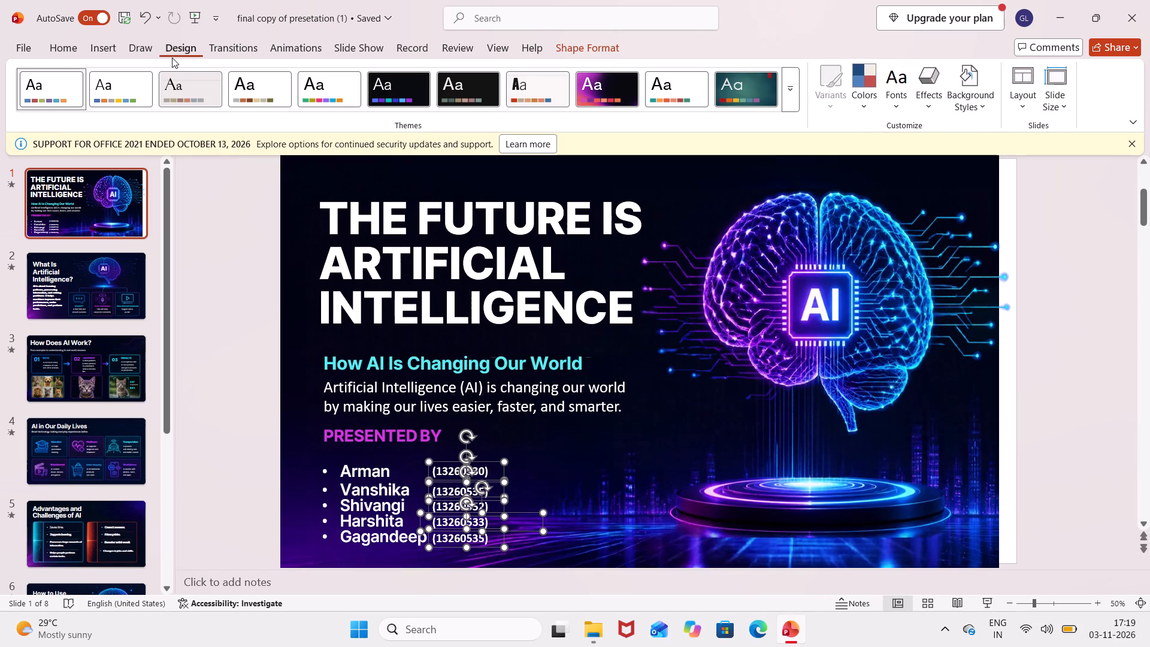
left_click(143, 45)
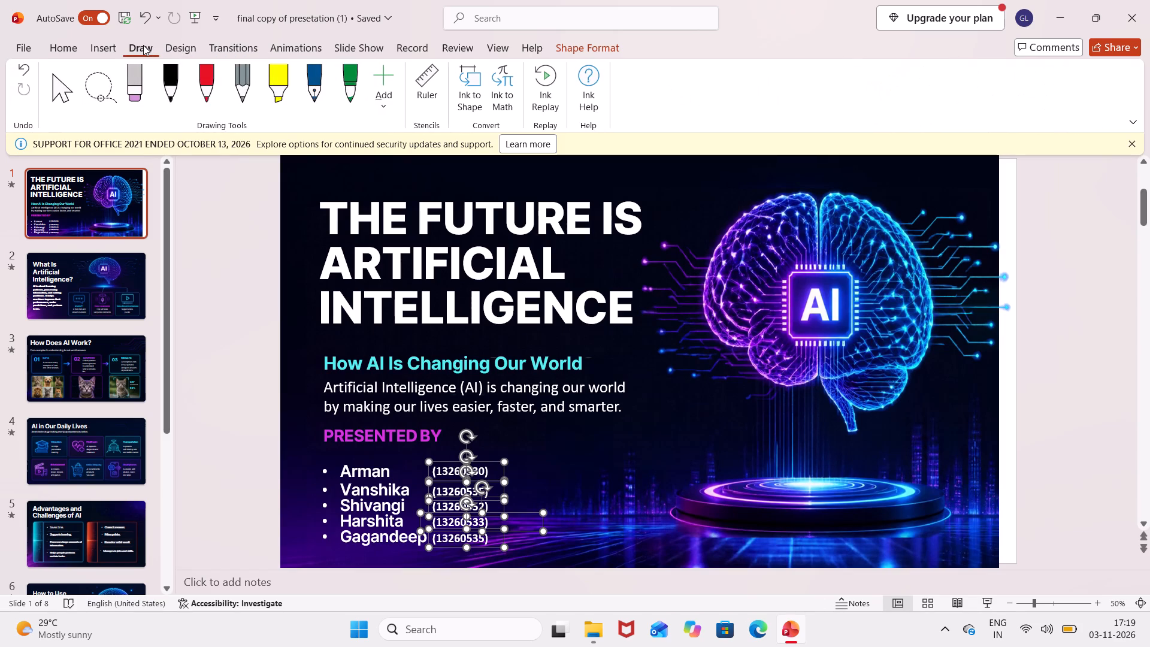
left_click(107, 44)
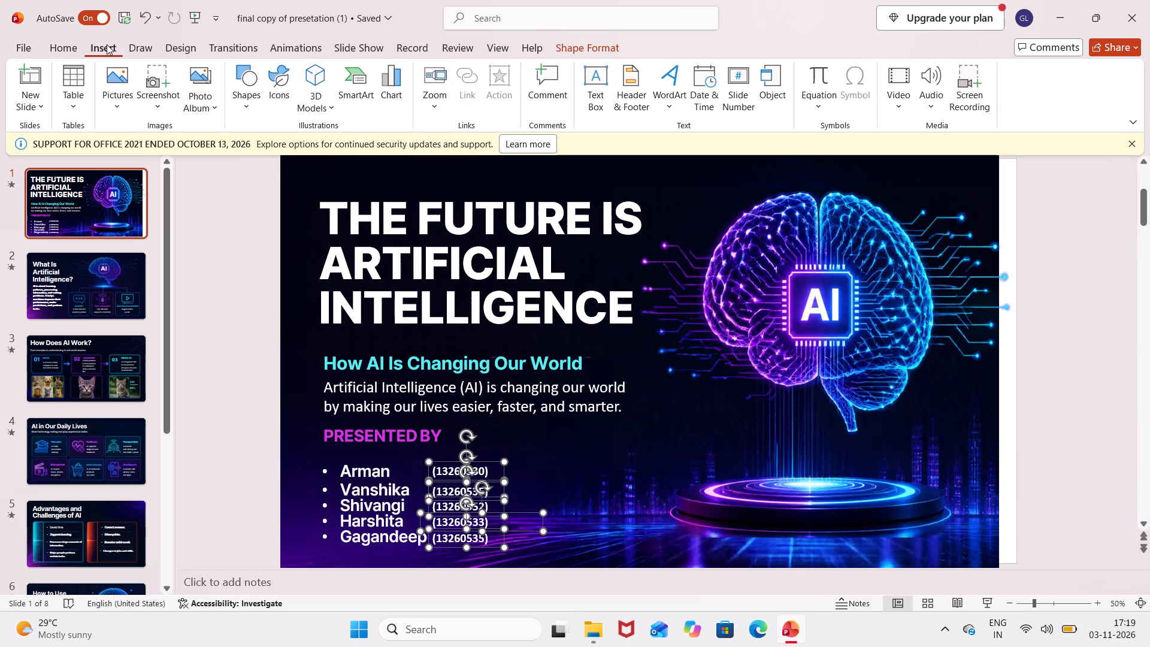
left_click(62, 50)
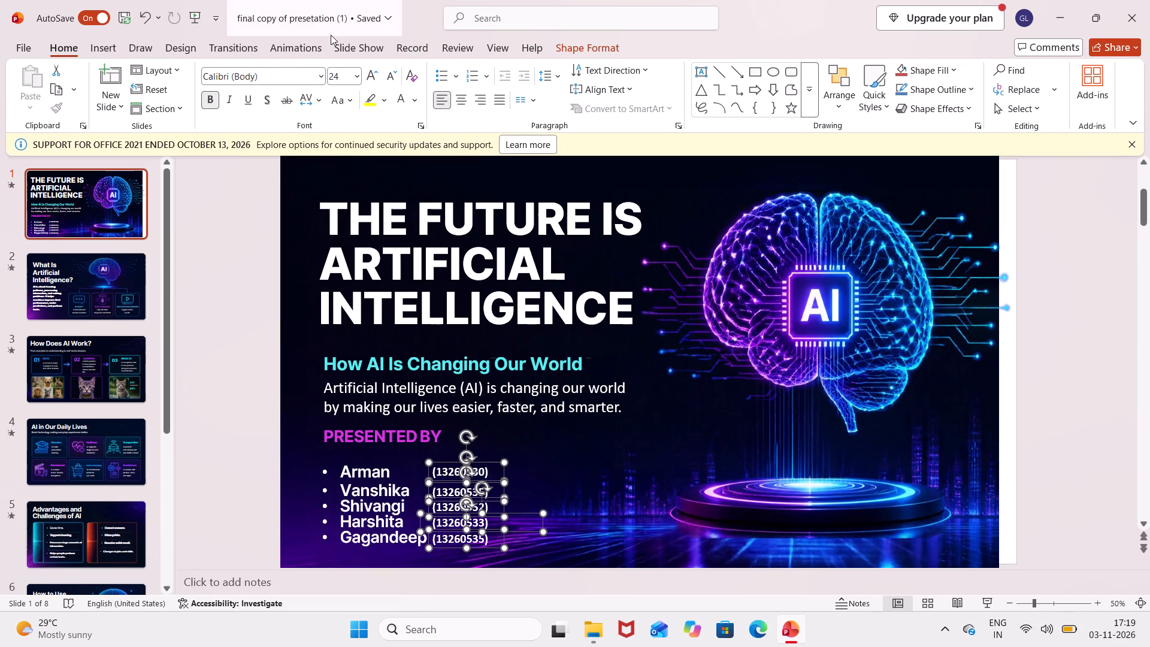
left_click(1016, 115)
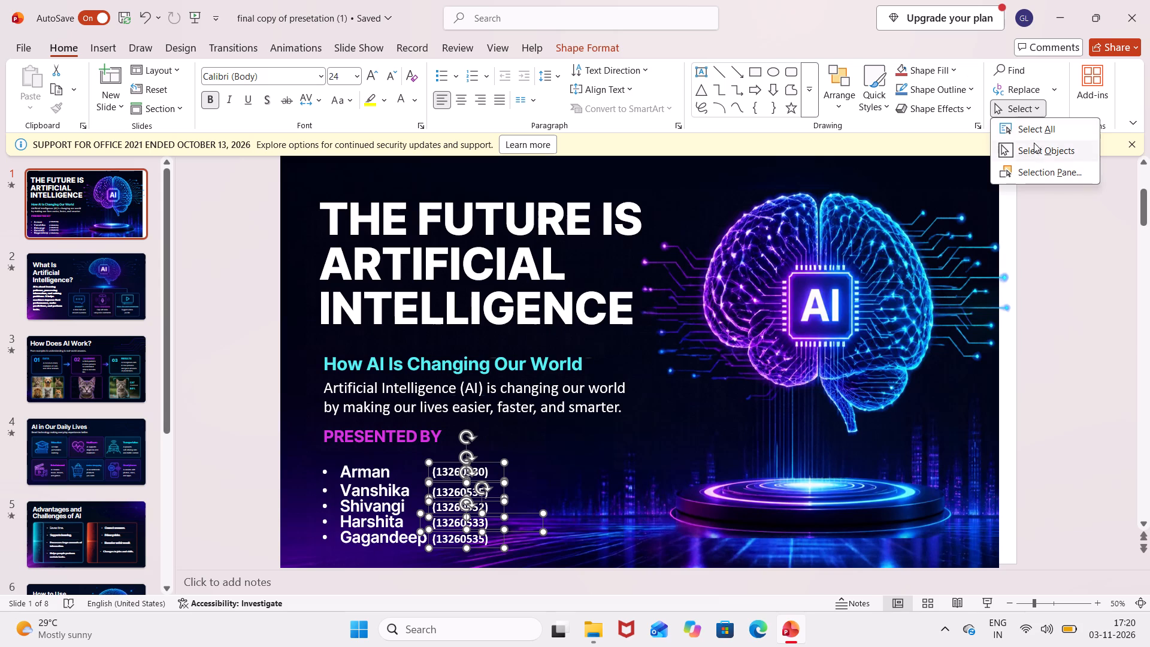
left_click(1049, 66)
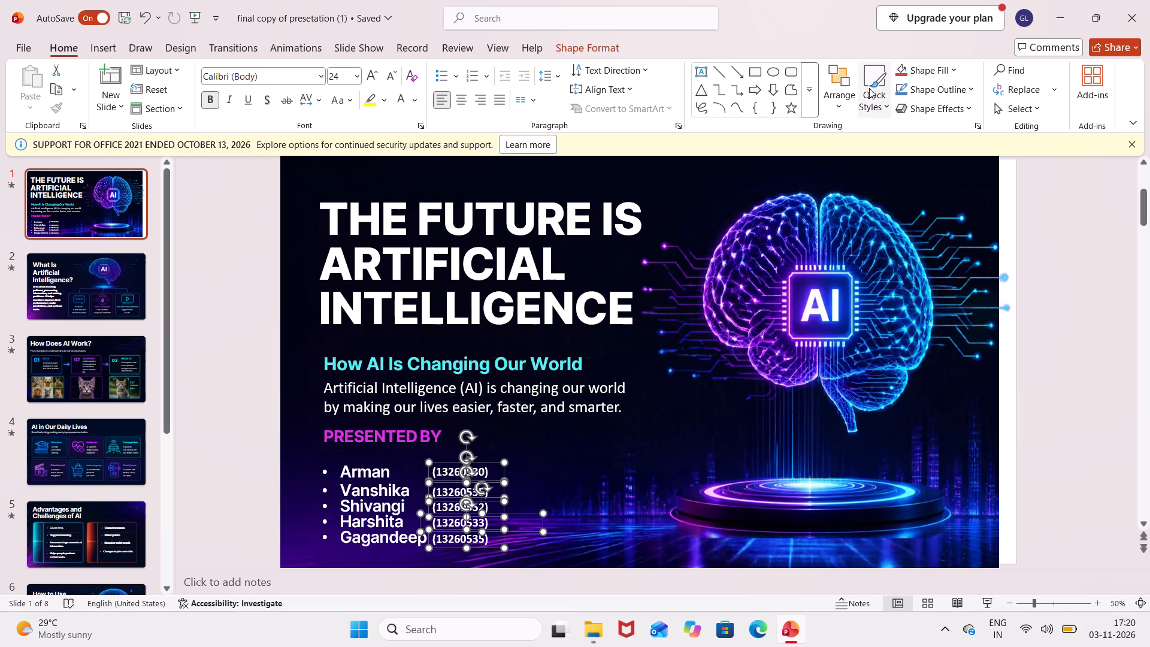
left_click(849, 108)
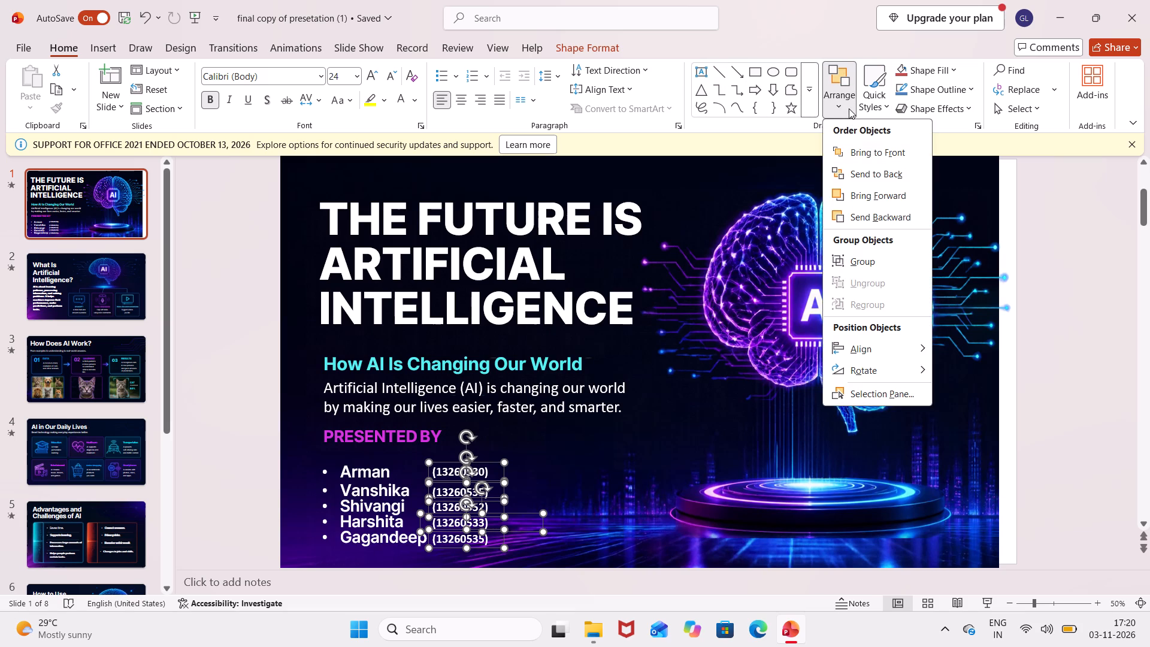
left_click(889, 254)
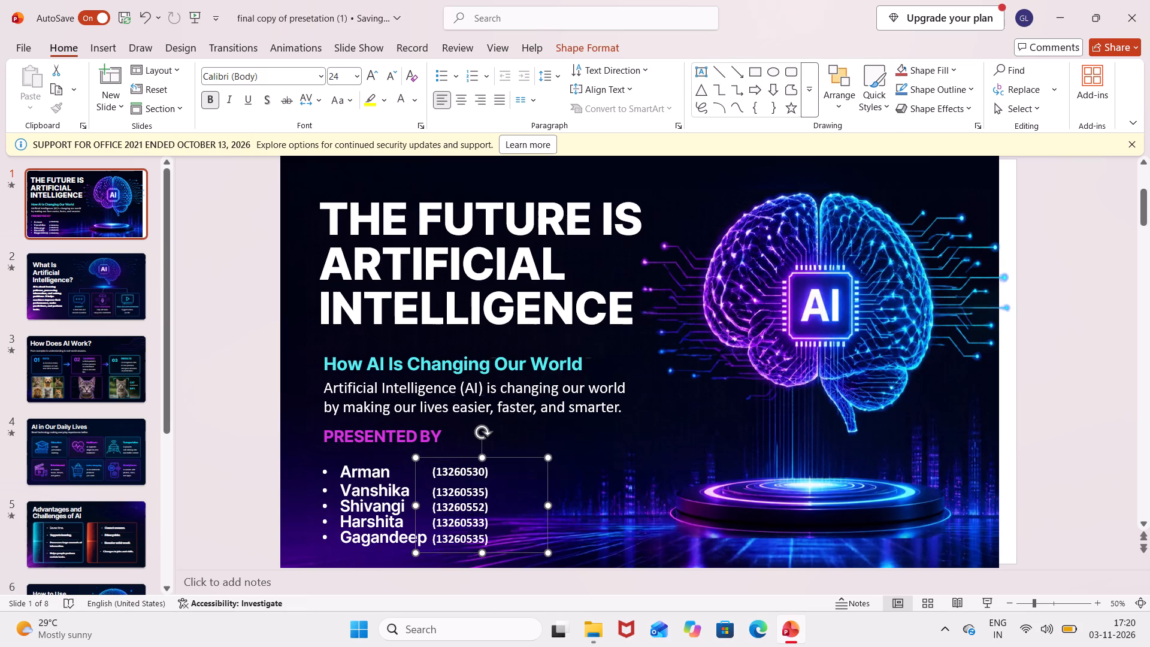
Move the grouped ID numbers a little to the right, keeping each number level with its presenter's name.
left_click(483, 548)
double_click(483, 548)
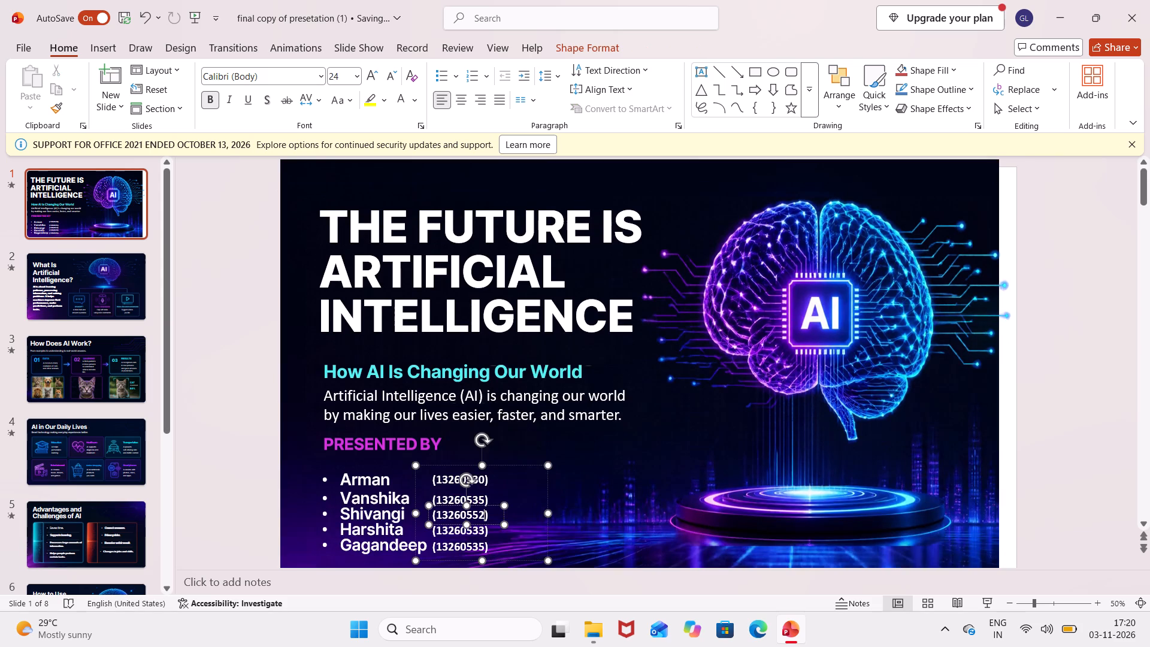
left_click(513, 500)
left_click(472, 509)
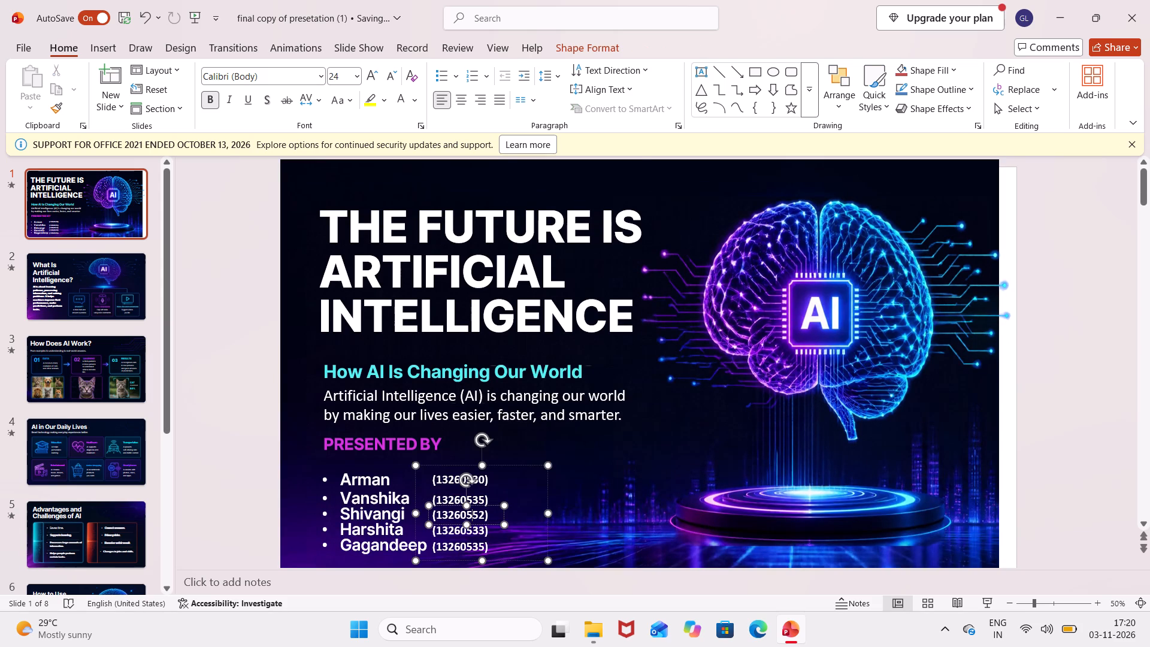
left_click(516, 485)
left_click(477, 484)
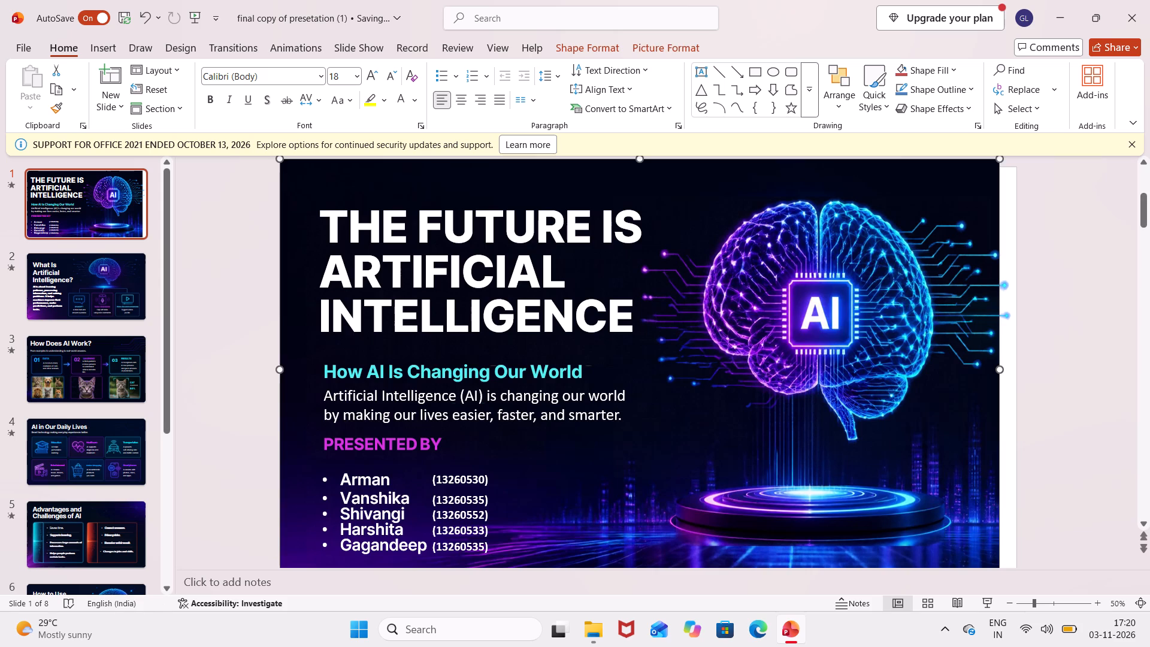
left_click_drag(519, 465, 553, 457)
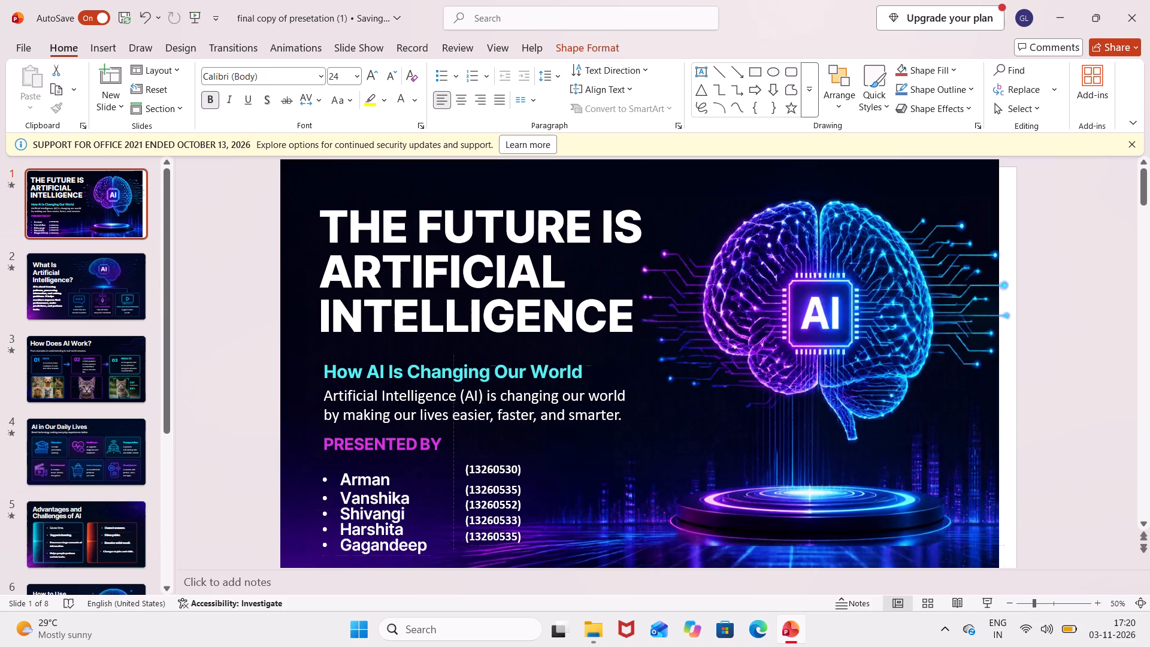
left_click_drag(553, 457, 557, 464)
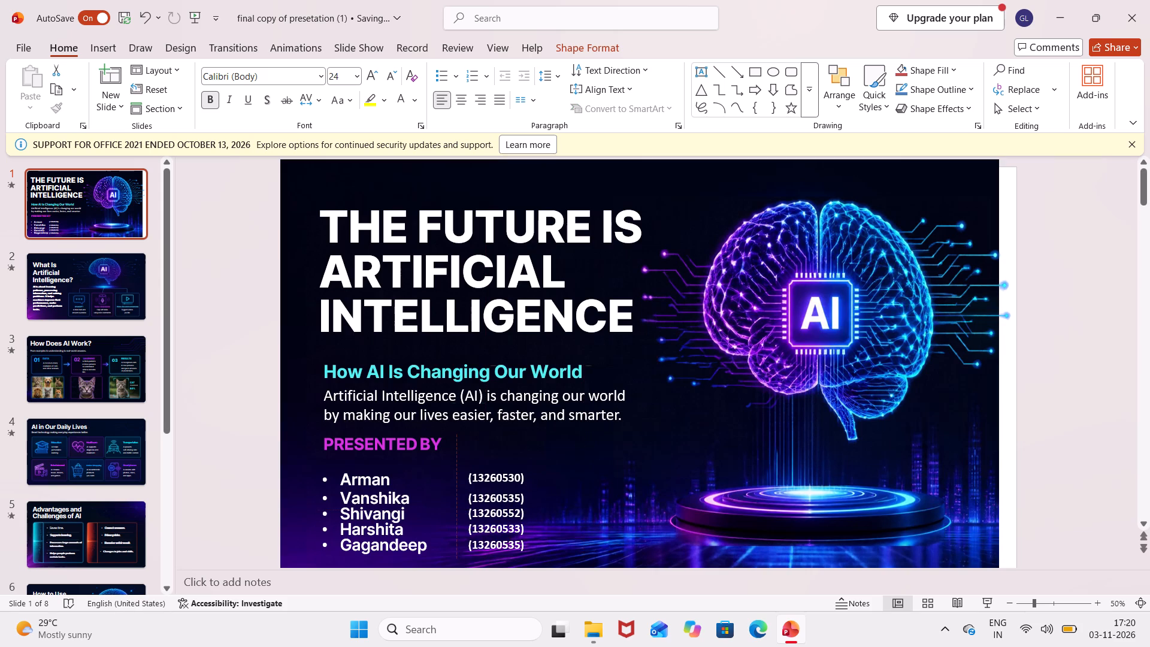
left_click_drag(557, 464, 557, 464)
left_click_drag(557, 464, 559, 466)
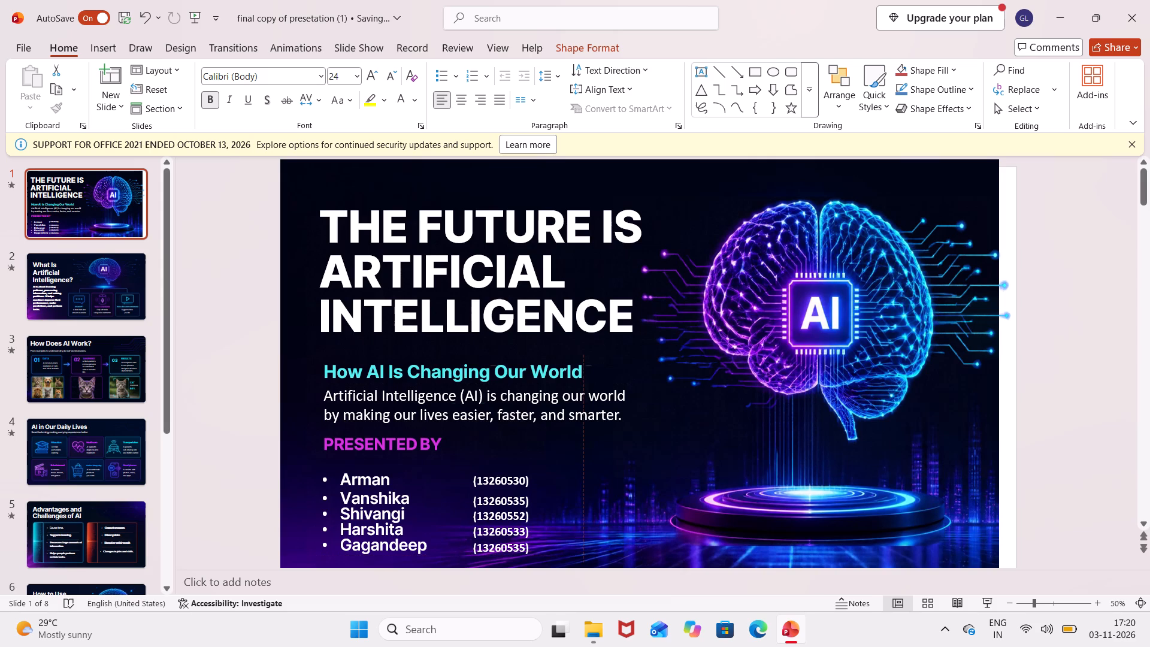
left_click_drag(559, 466, 559, 463)
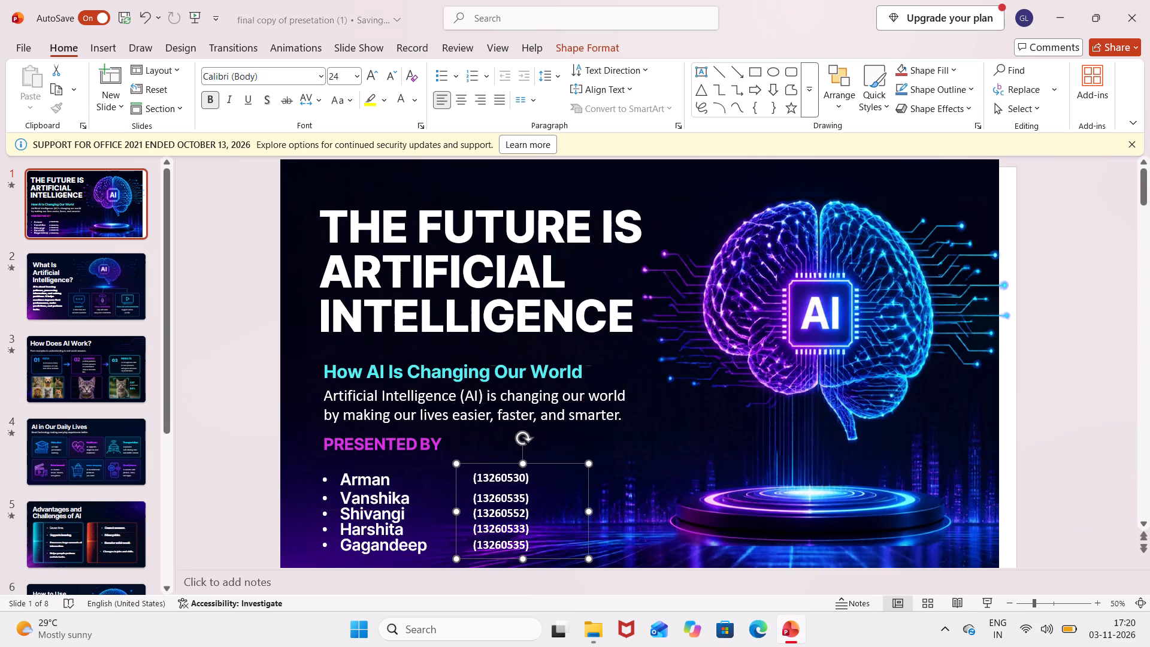
left_click(552, 449)
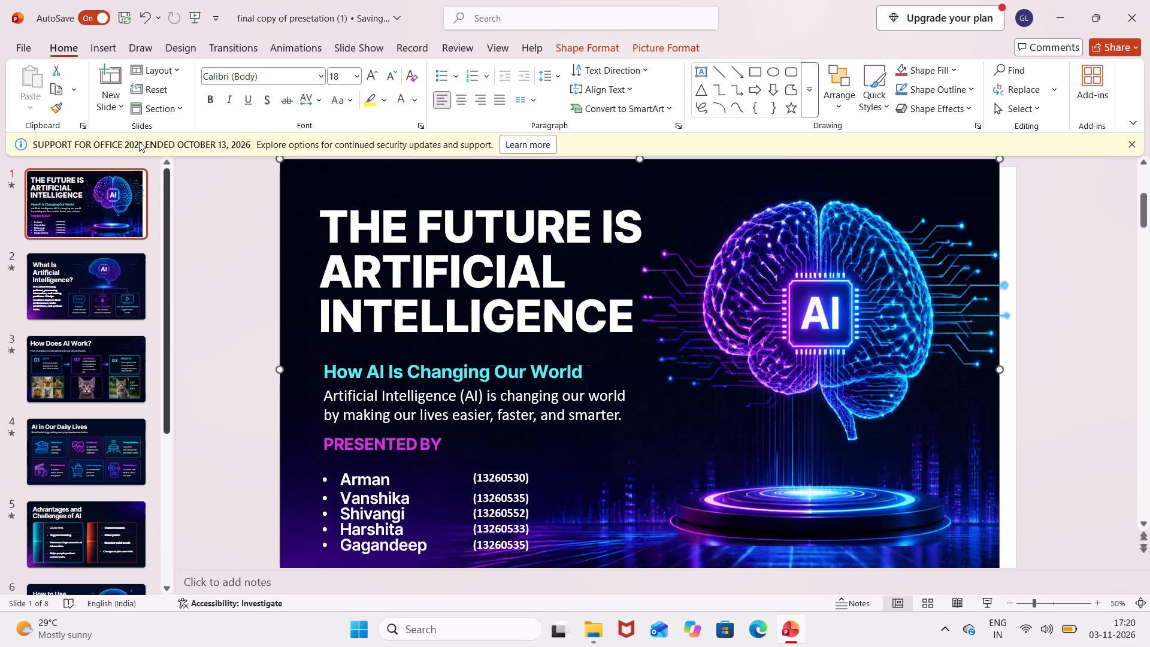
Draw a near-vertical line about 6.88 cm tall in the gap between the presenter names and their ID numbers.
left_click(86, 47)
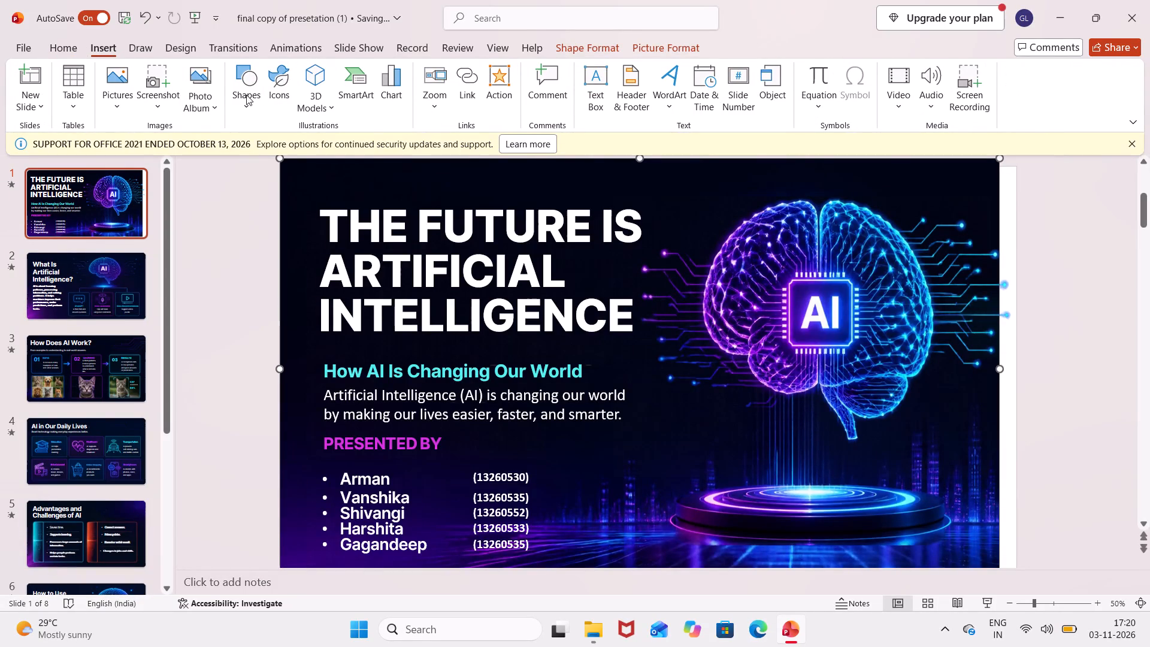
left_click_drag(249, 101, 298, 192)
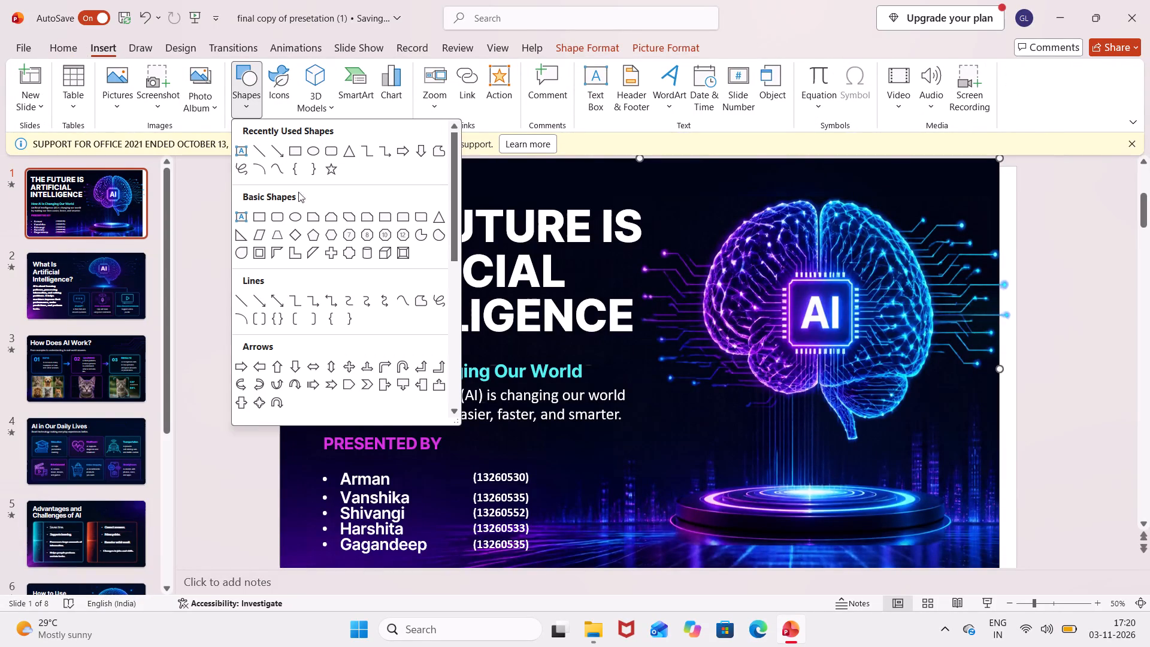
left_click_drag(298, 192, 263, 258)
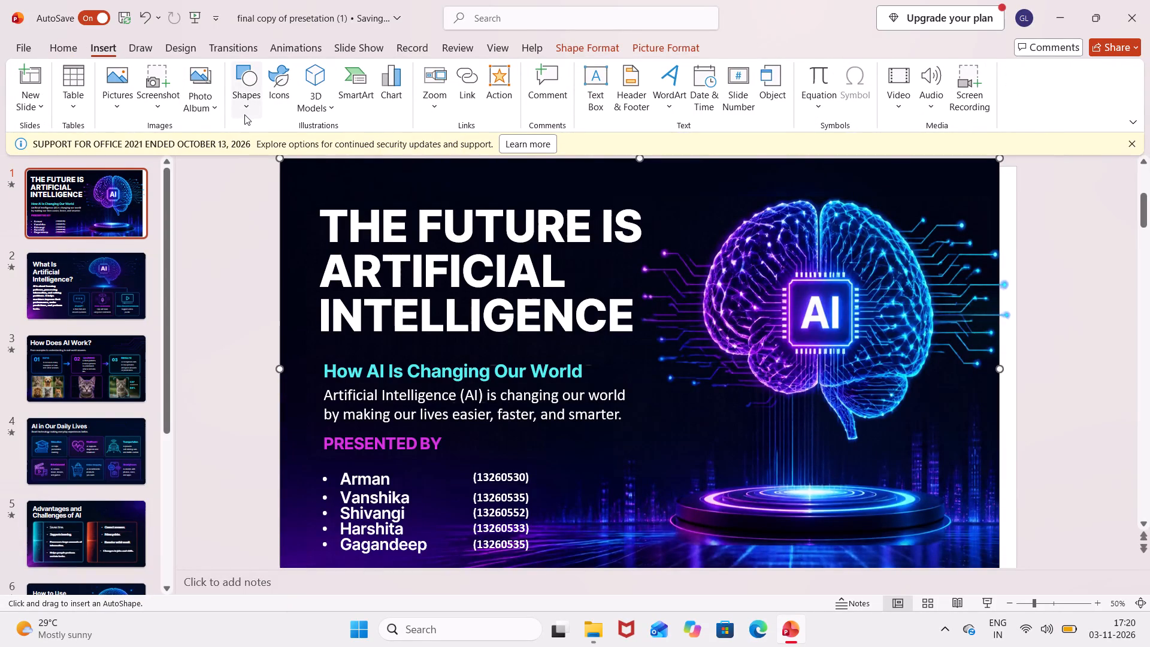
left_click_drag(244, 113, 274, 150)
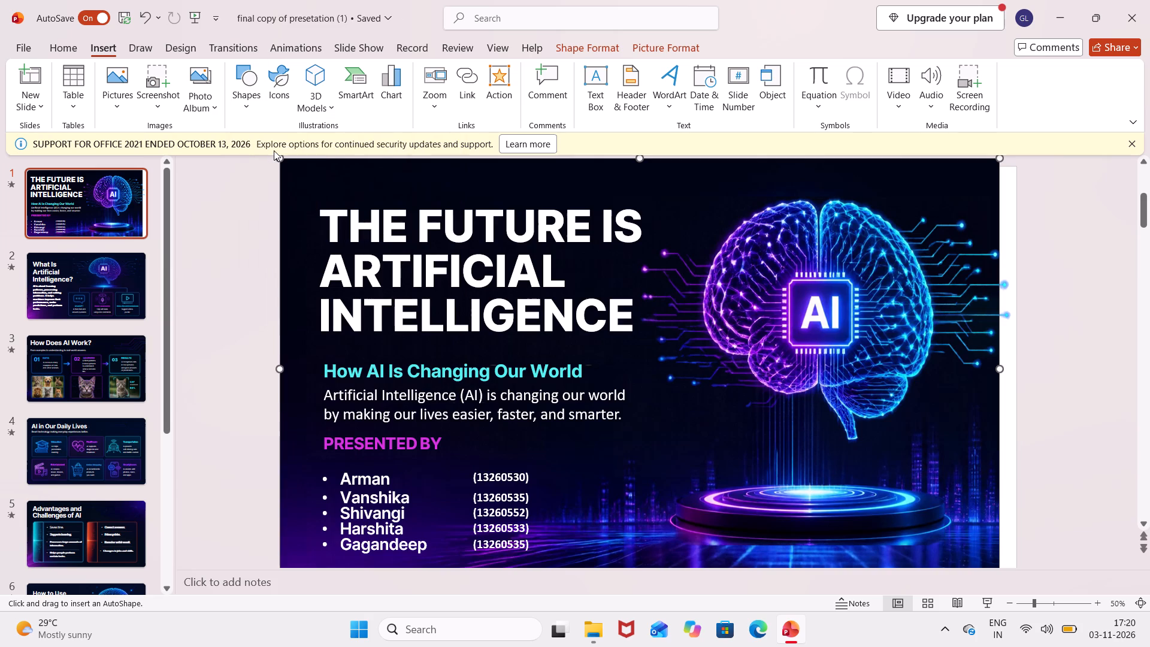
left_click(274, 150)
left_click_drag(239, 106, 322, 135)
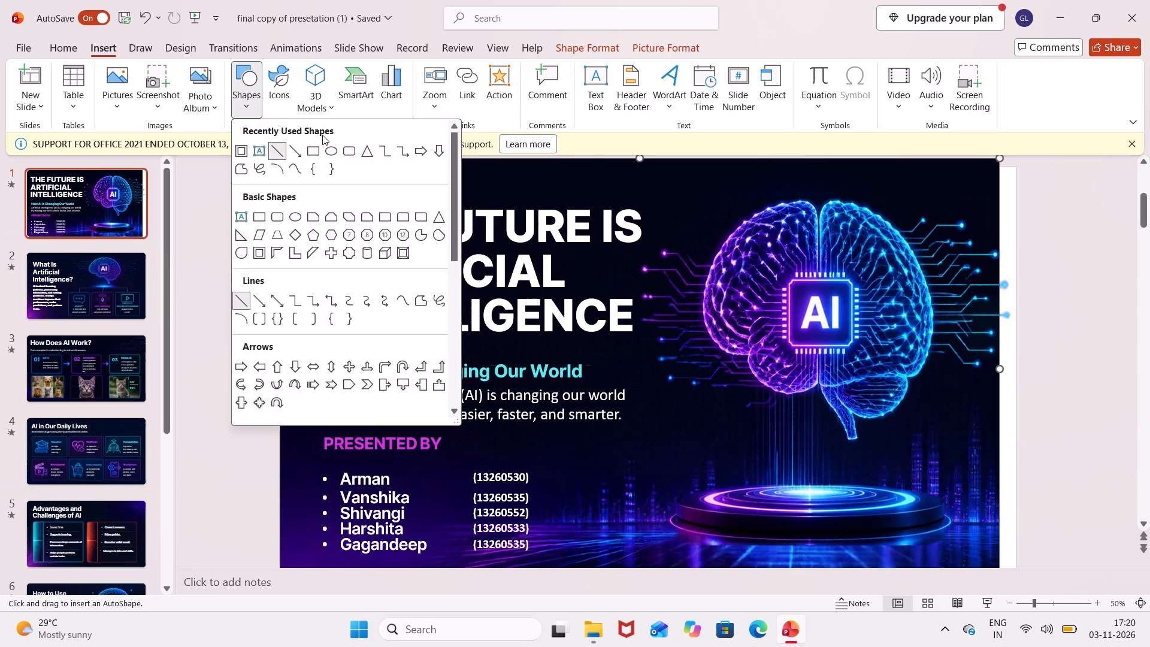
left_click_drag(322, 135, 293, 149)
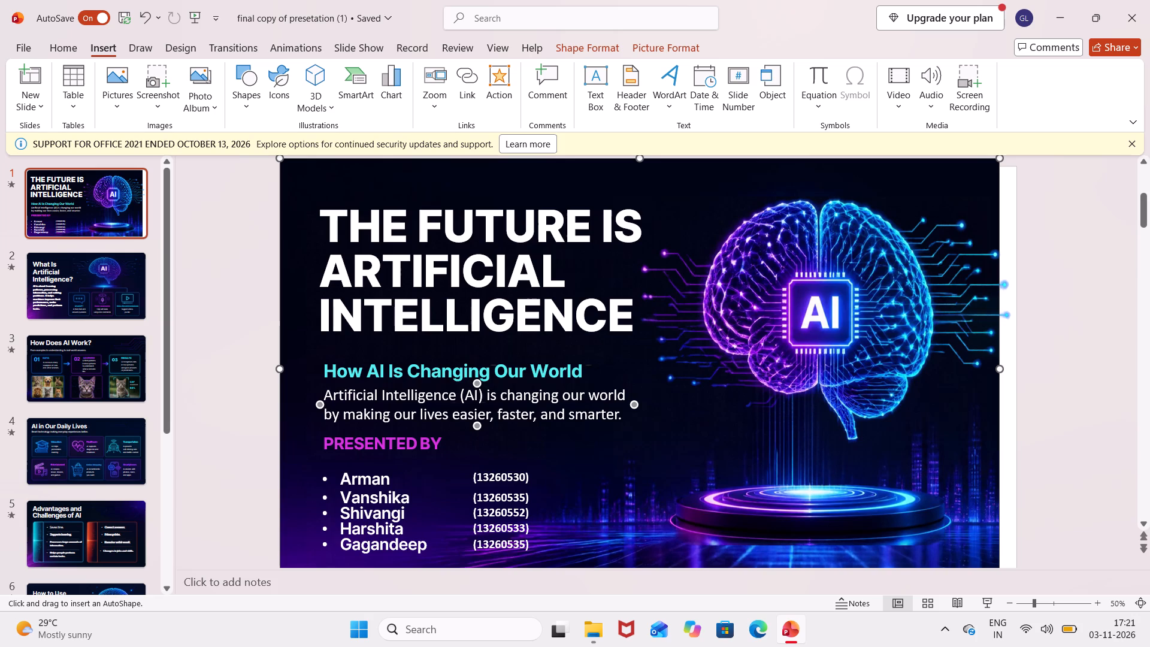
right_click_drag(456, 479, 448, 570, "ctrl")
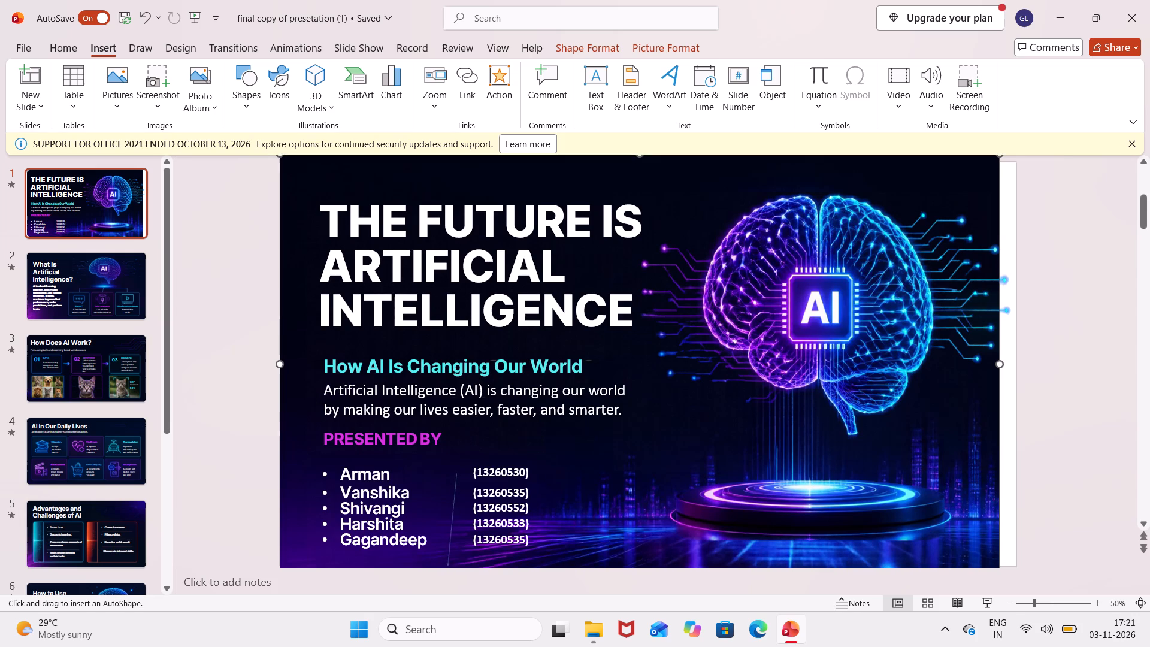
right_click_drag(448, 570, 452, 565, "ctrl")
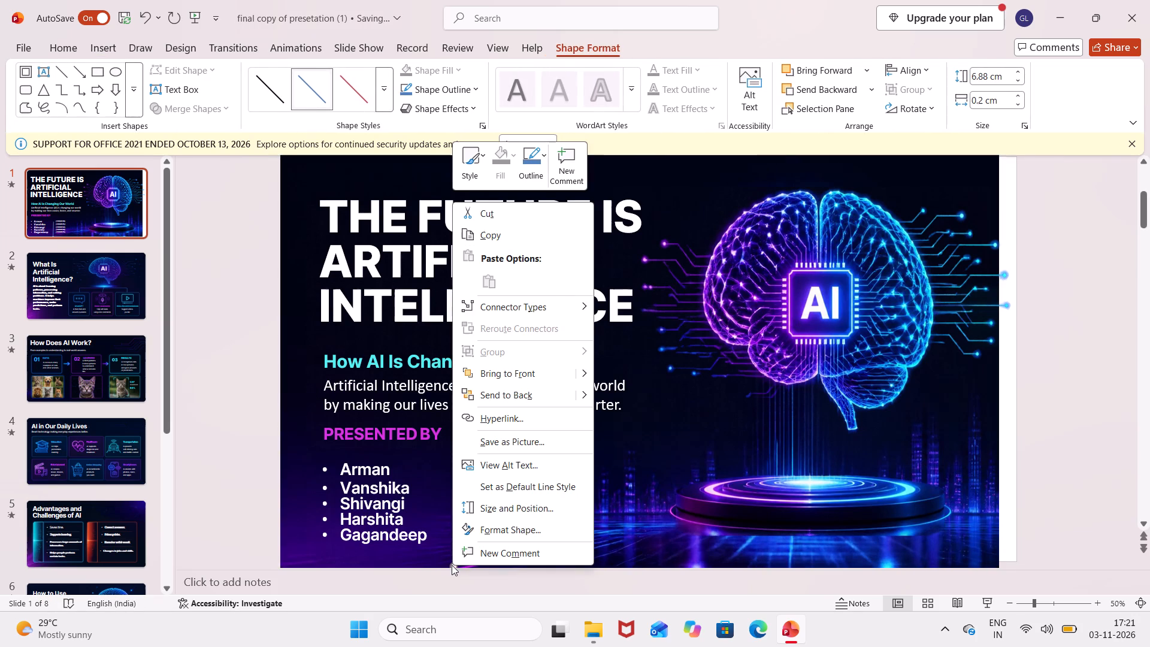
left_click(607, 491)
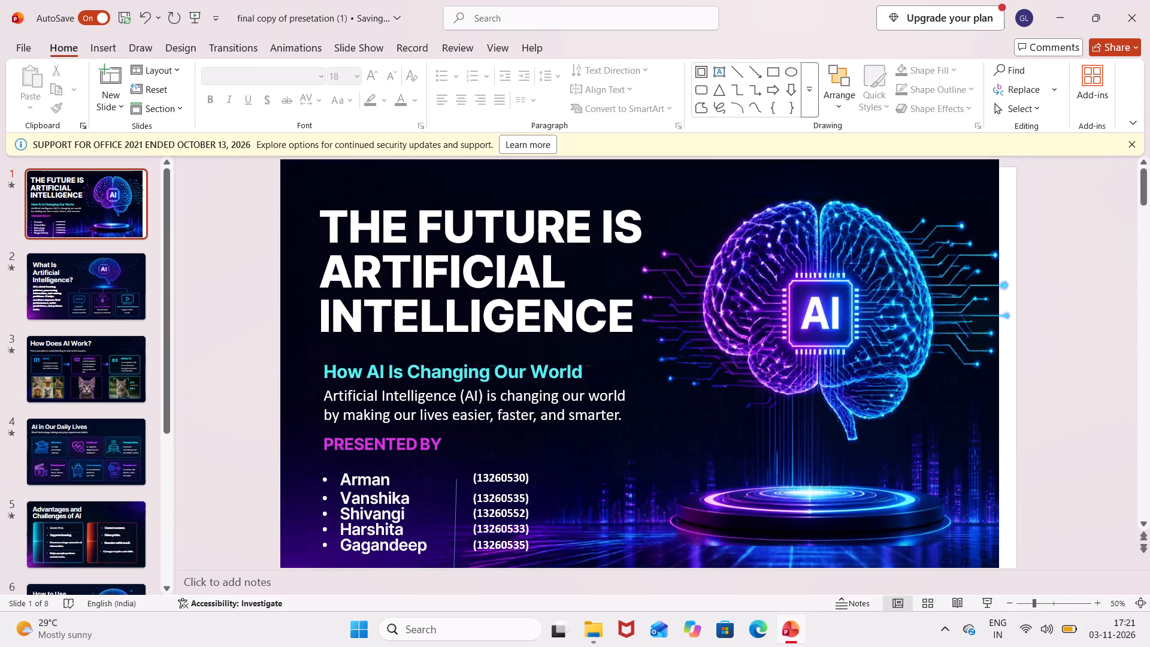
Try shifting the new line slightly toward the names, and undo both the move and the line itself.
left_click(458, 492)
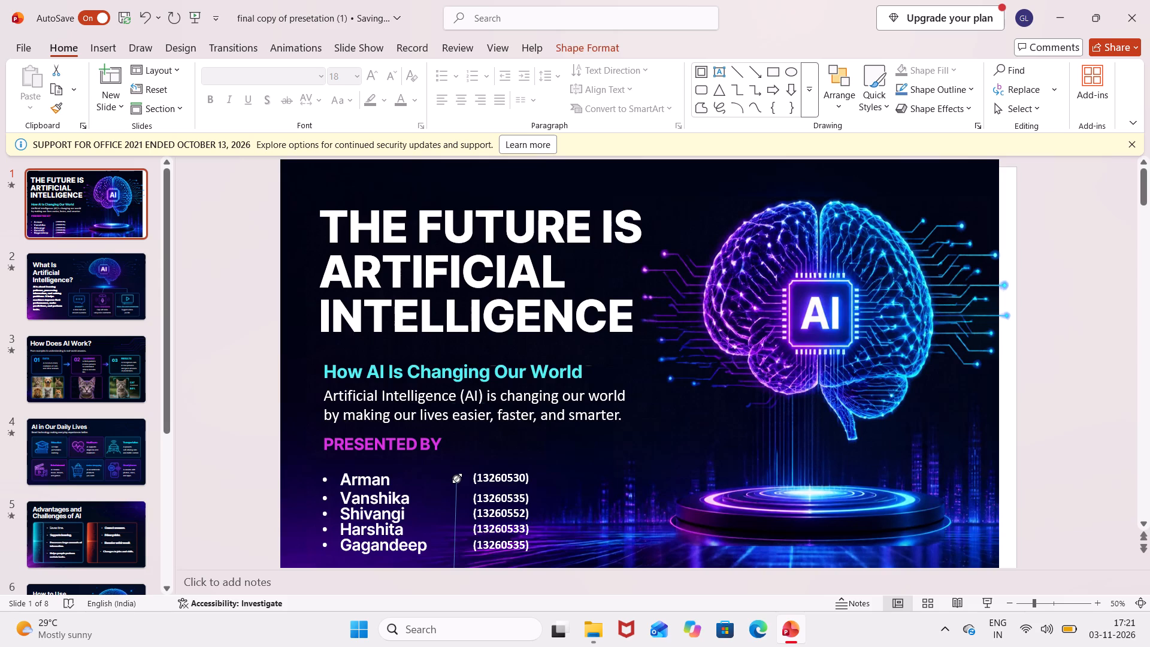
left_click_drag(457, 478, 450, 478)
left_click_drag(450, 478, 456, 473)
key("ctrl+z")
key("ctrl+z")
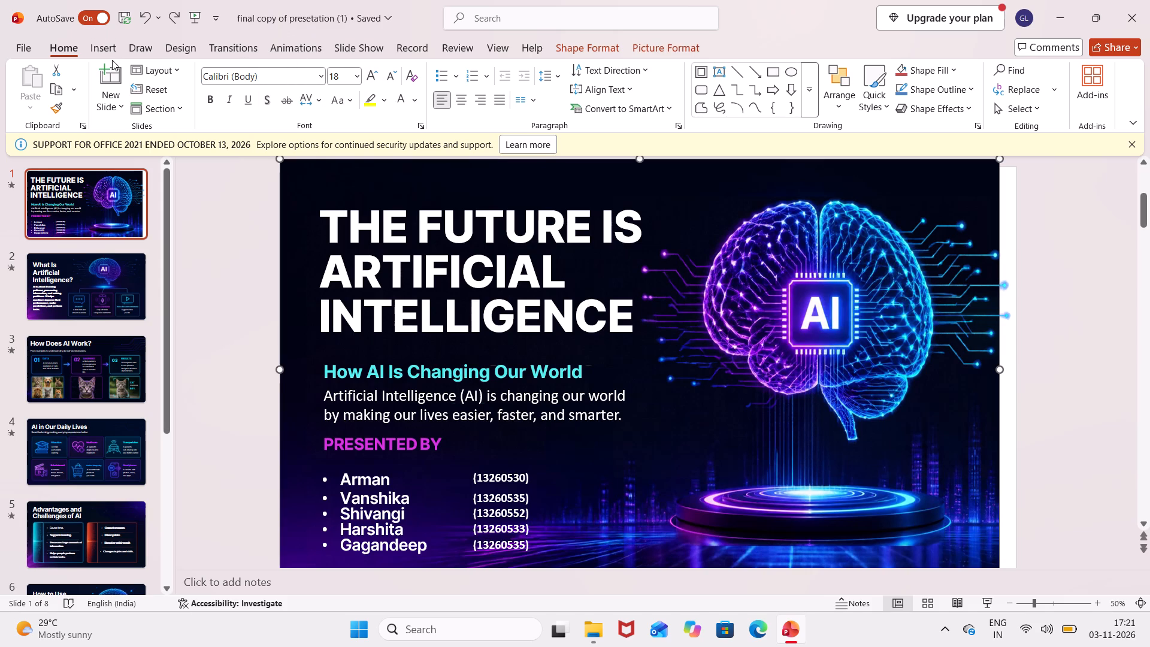
Draw a straight line about 5.42 cm tall just after the presenter names, from Arman's row down past Gagandeep's.
left_click_drag(108, 56, 283, 85)
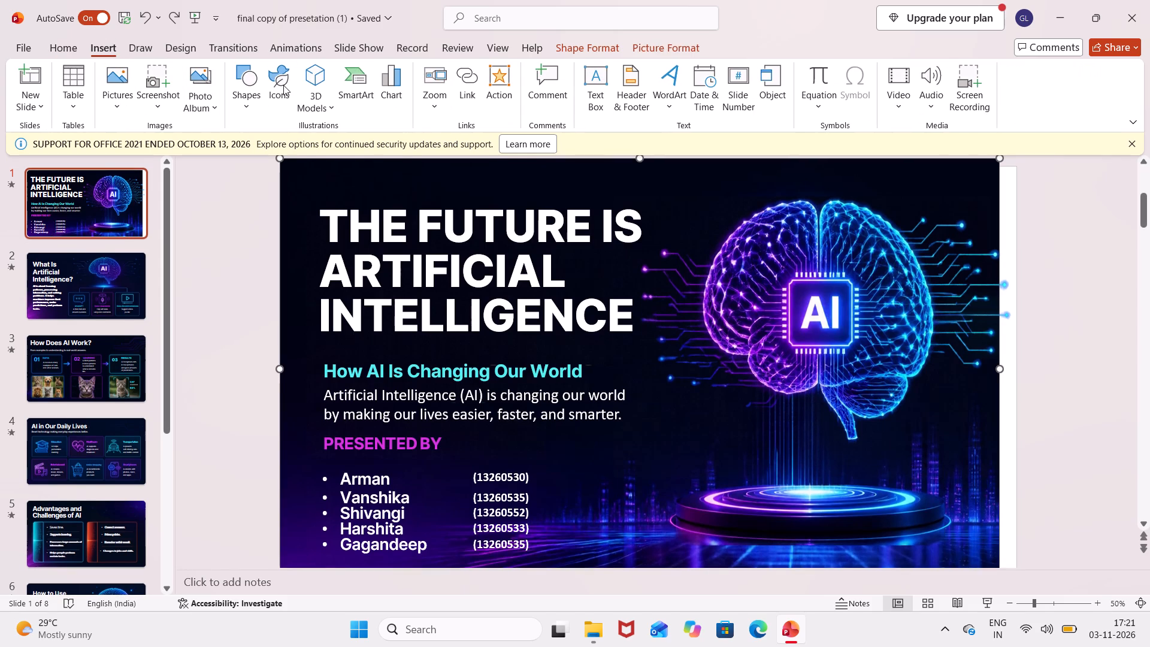
left_click_drag(283, 85, 244, 105)
left_click(244, 105)
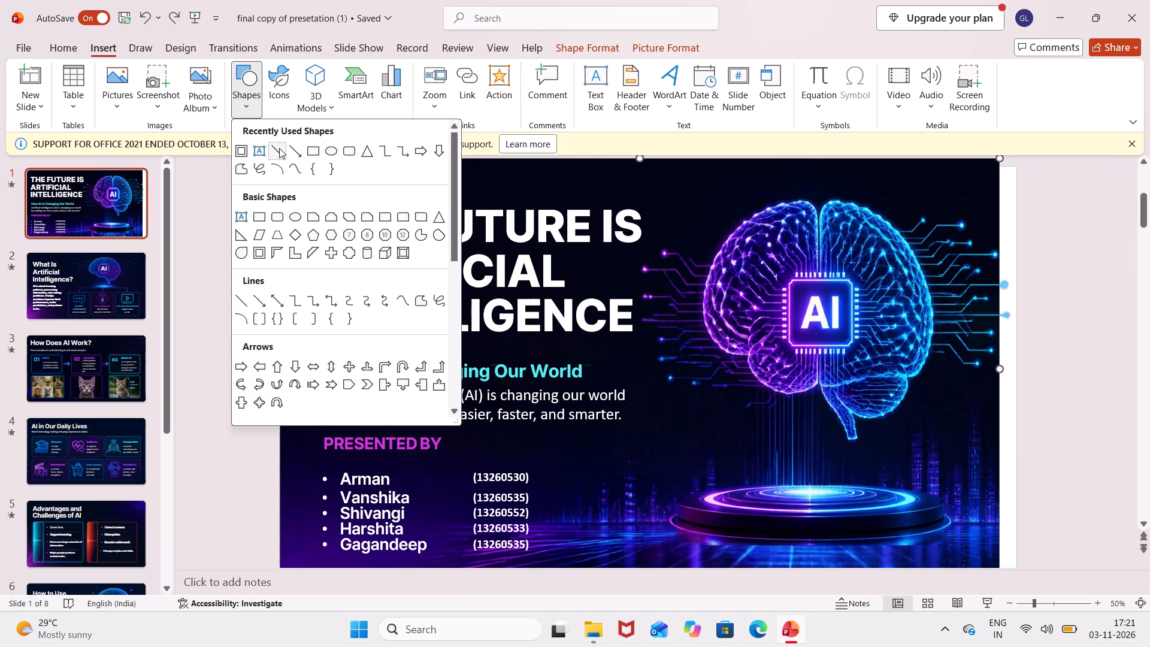
left_click(279, 148)
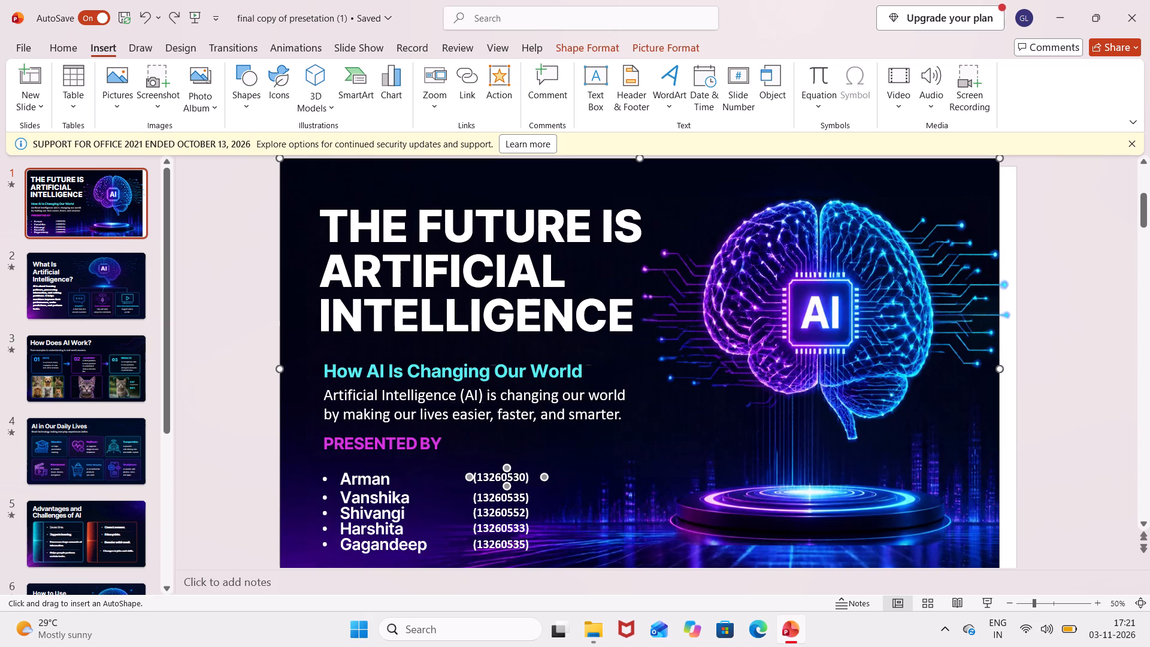
left_click_drag(436, 476, 441, 538, "ctrl")
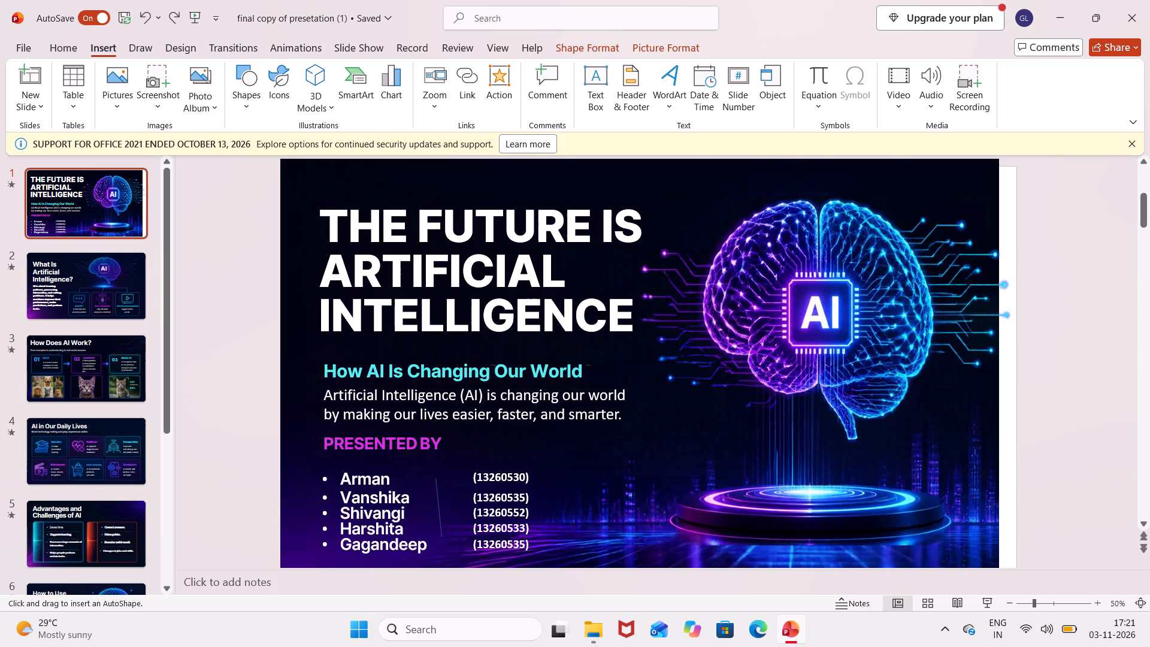
left_click_drag(441, 538, 426, 554, "ctrl")
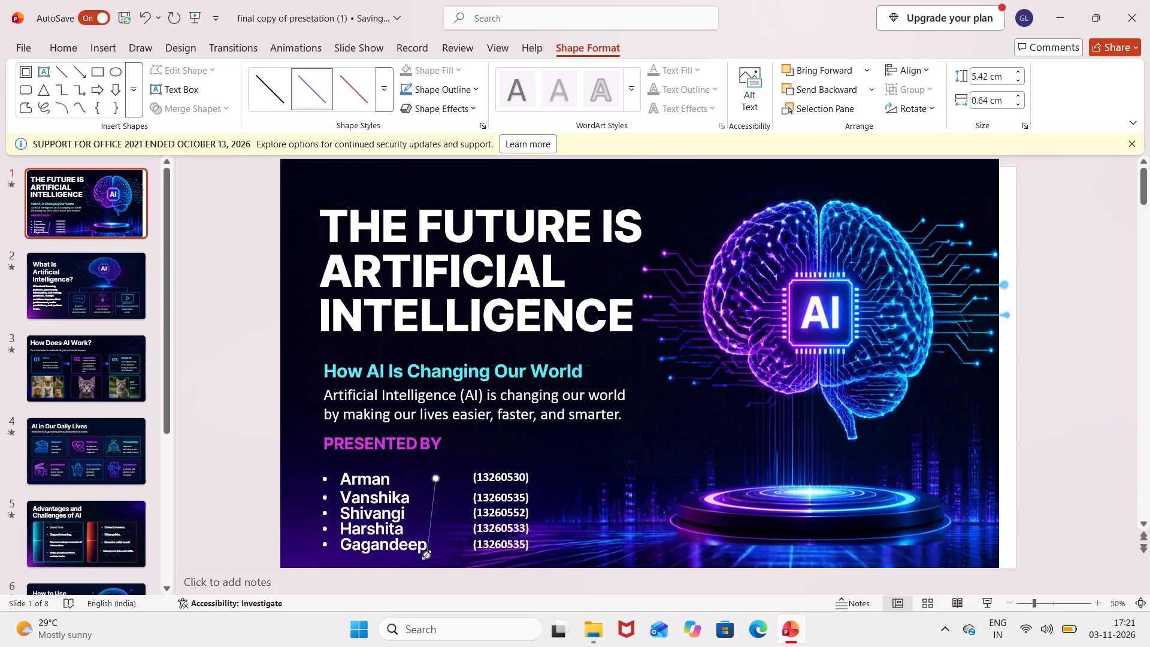
Straighten the line to exactly vertical, 0 cm wide, by moving its lower end directly below the upper end.
left_click_drag(426, 555, 443, 552, "ctrl")
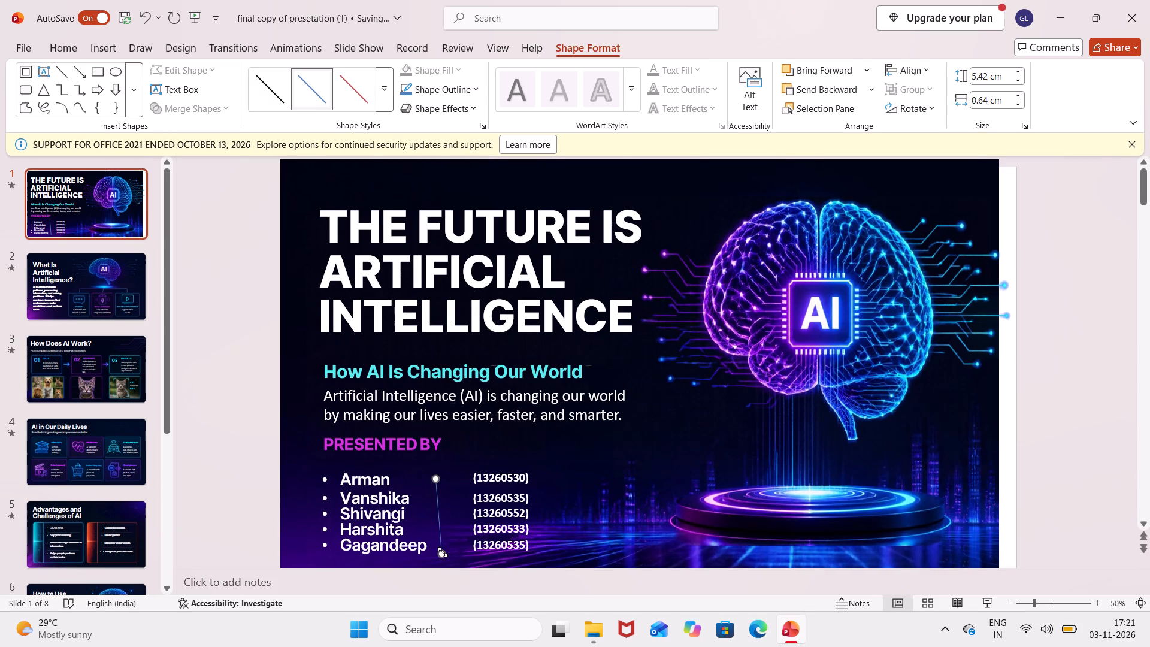
left_click_drag(443, 552, 432, 555, "ctrl")
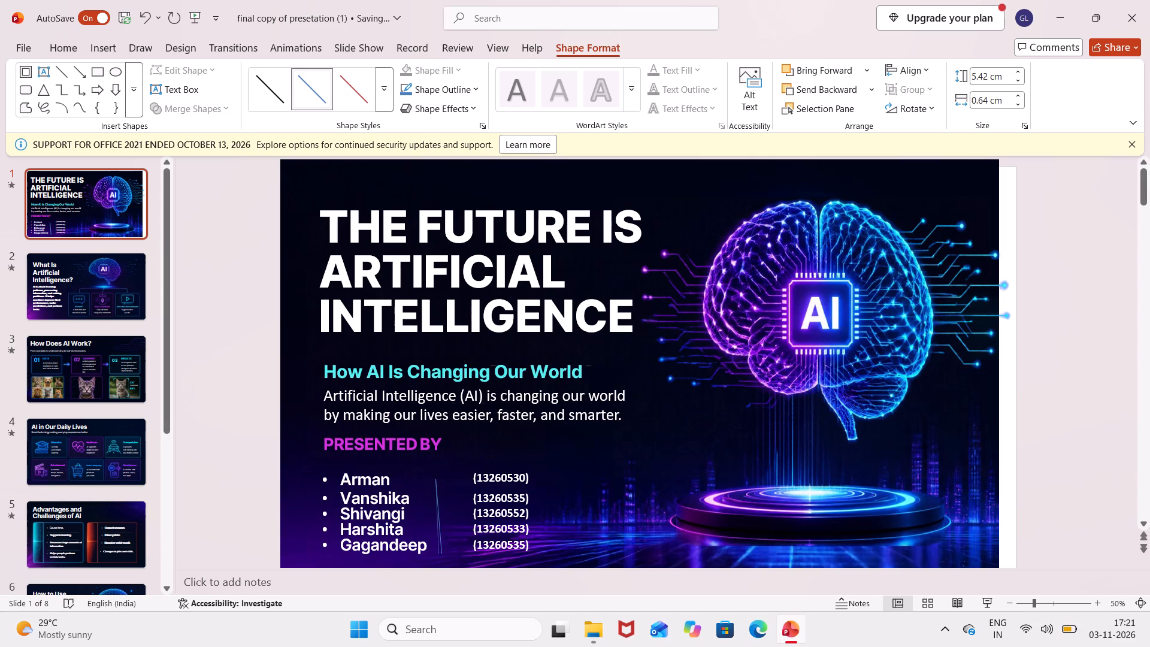
left_click_drag(432, 555, 429, 558, "ctrl")
left_click_drag(429, 558, 432, 557, "ctrl")
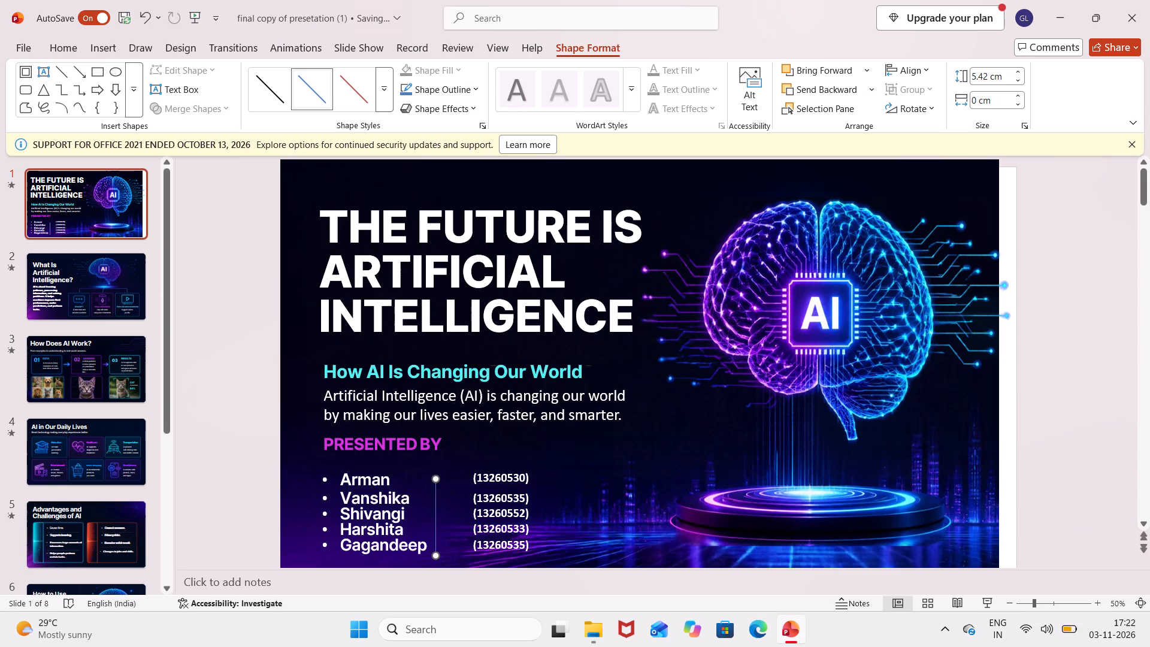
left_click(461, 489)
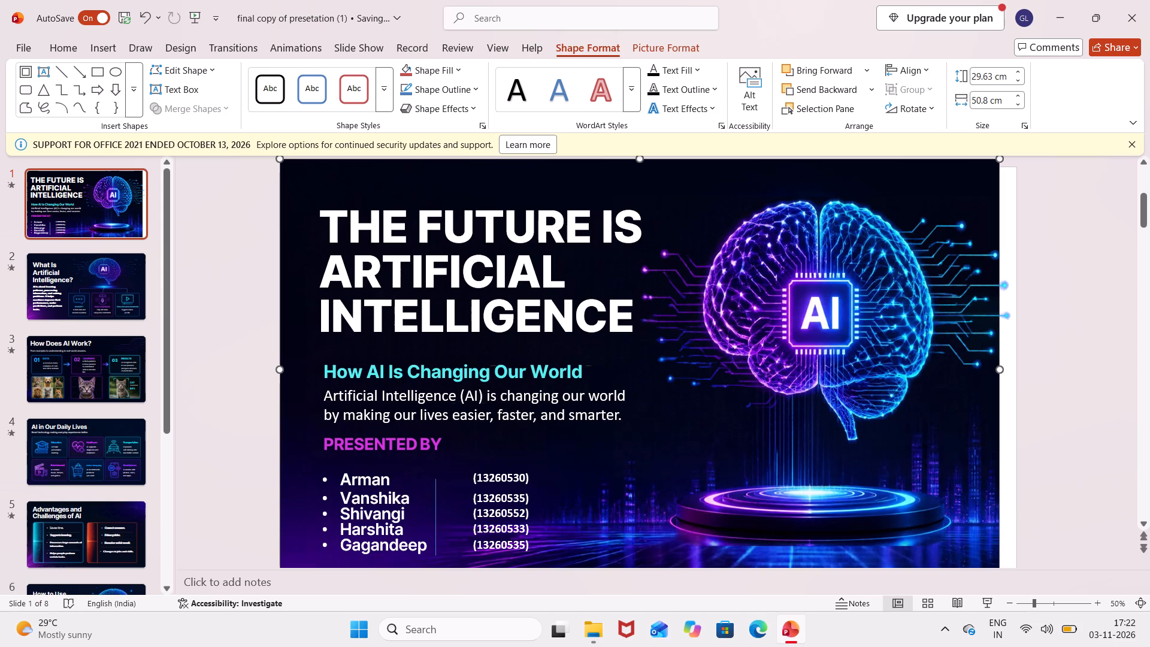
Extend the vertical line's upper end slightly so that it starts a little above Arman's row.
left_click(435, 500)
left_click(434, 483)
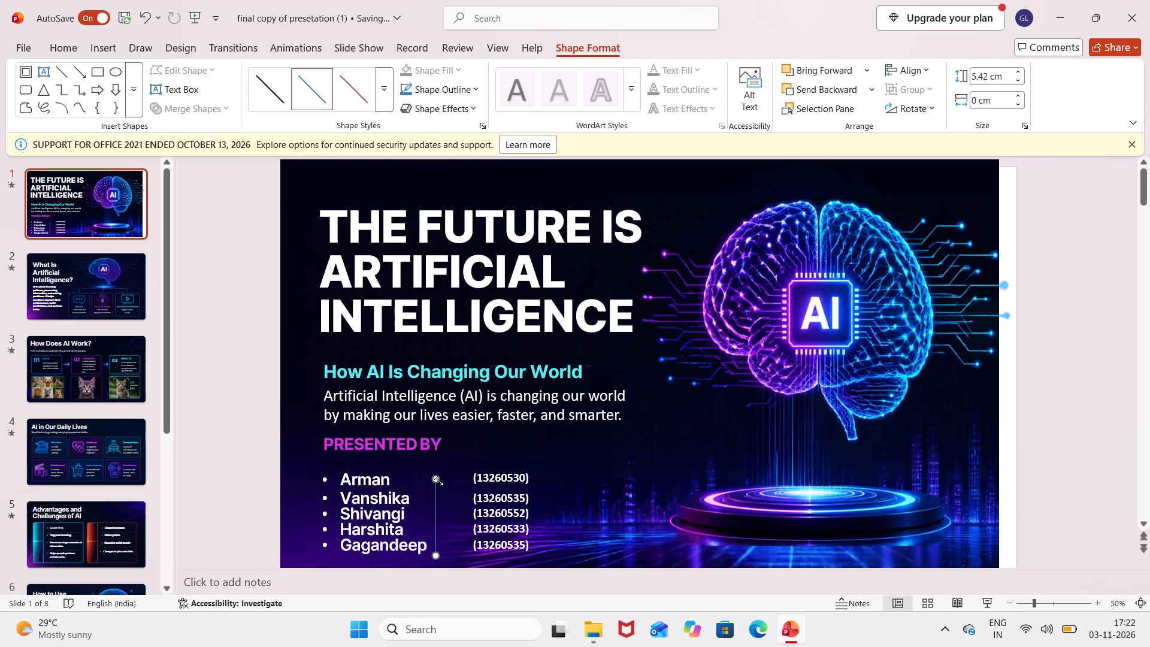
left_click(437, 480, "ctrl")
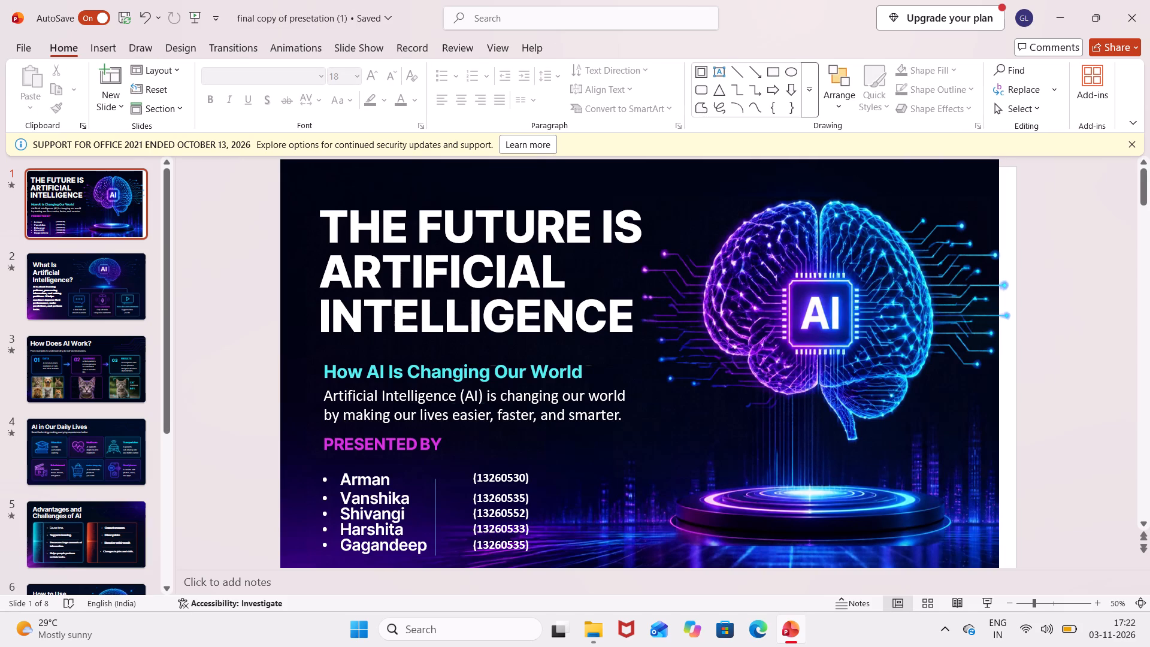
left_click(437, 498)
left_click_drag(434, 479, 434, 477, "ctrl")
left_click_drag(434, 477, 434, 470, "ctrl")
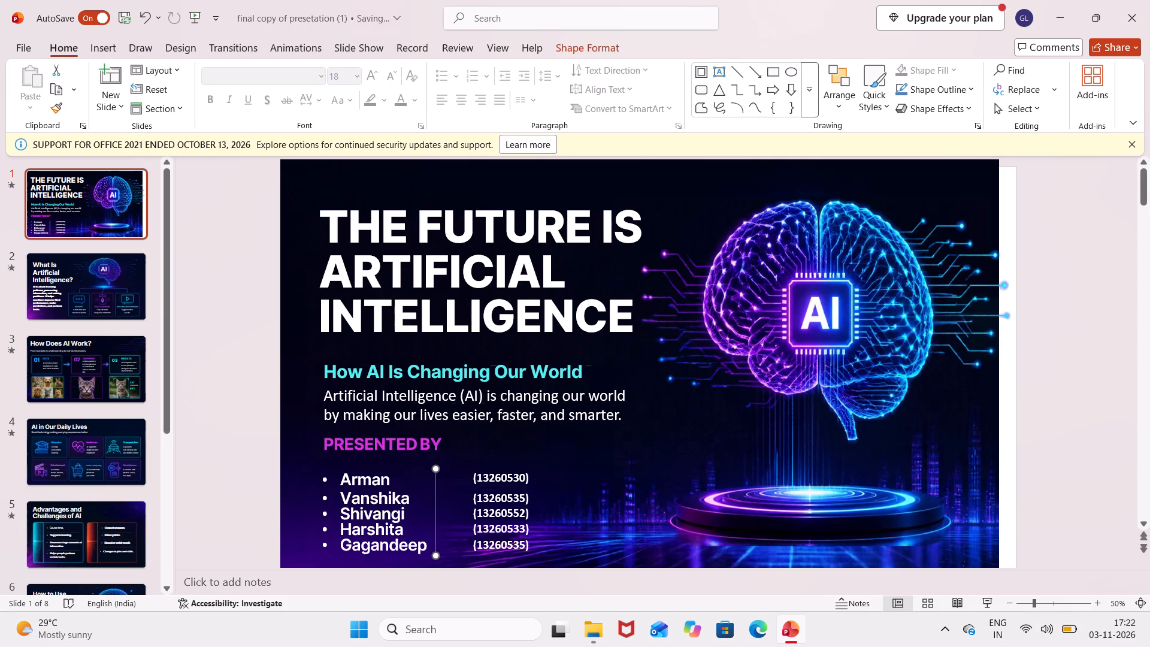
left_click(482, 459)
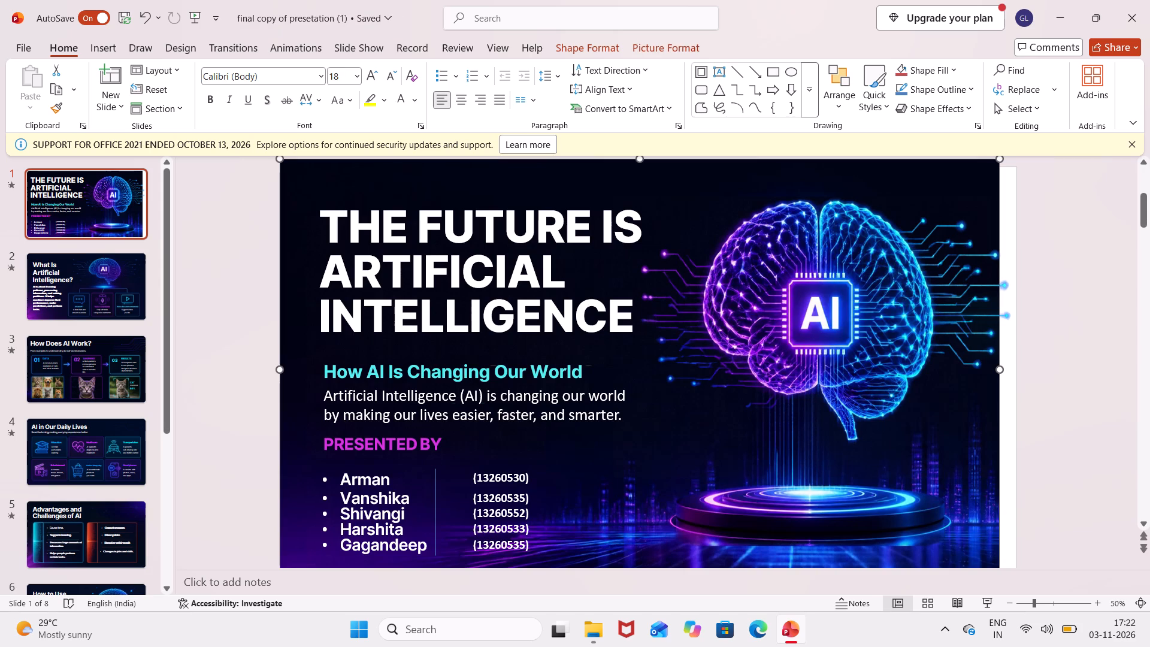
Shift the vertical line slightly away from the presenter names toward the ID numbers.
left_click(434, 510)
left_click(434, 510)
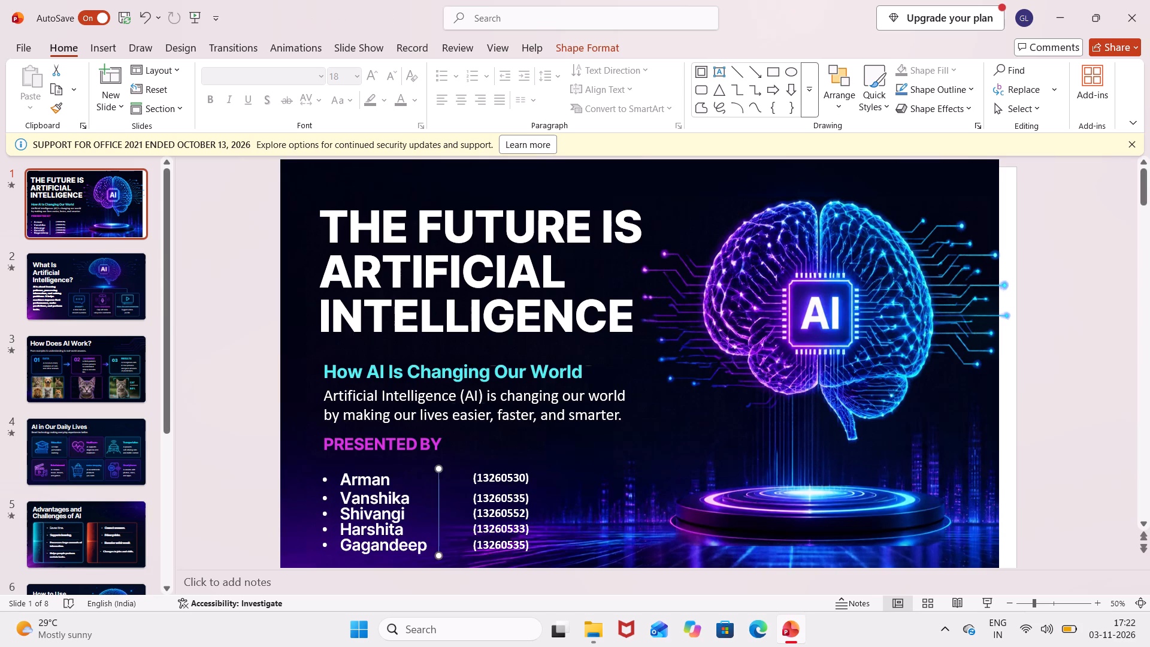
left_click(453, 513)
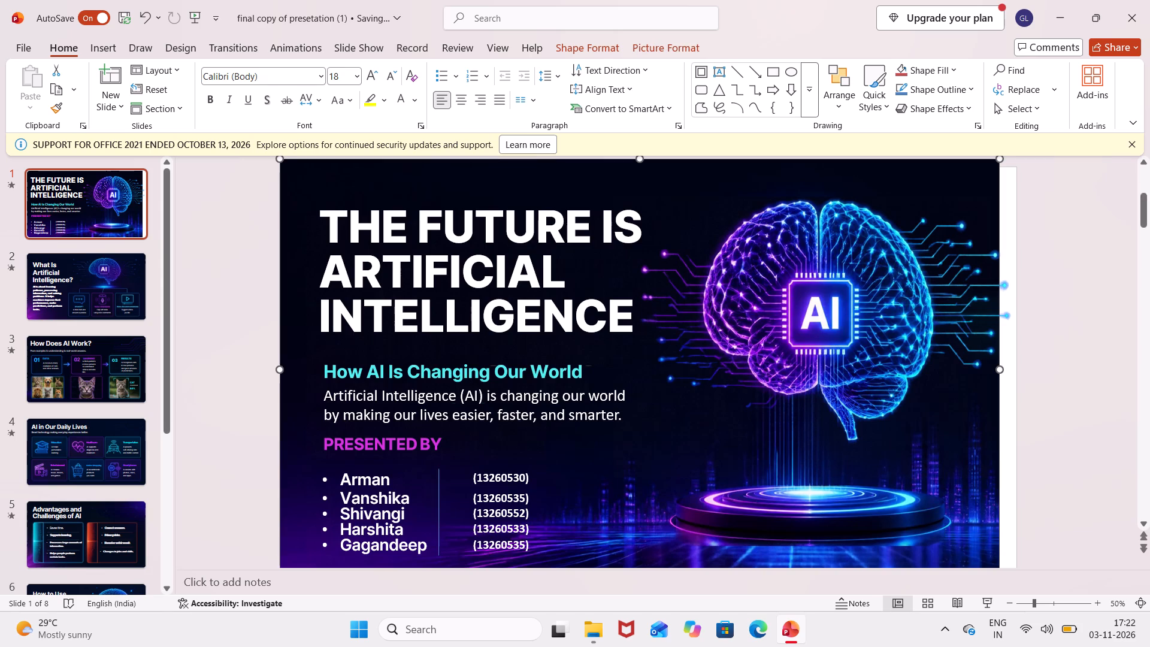
Move the grouped ID numbers slightly closer to the vertical line, keeping each number level with its presenter's name.
left_click(500, 521)
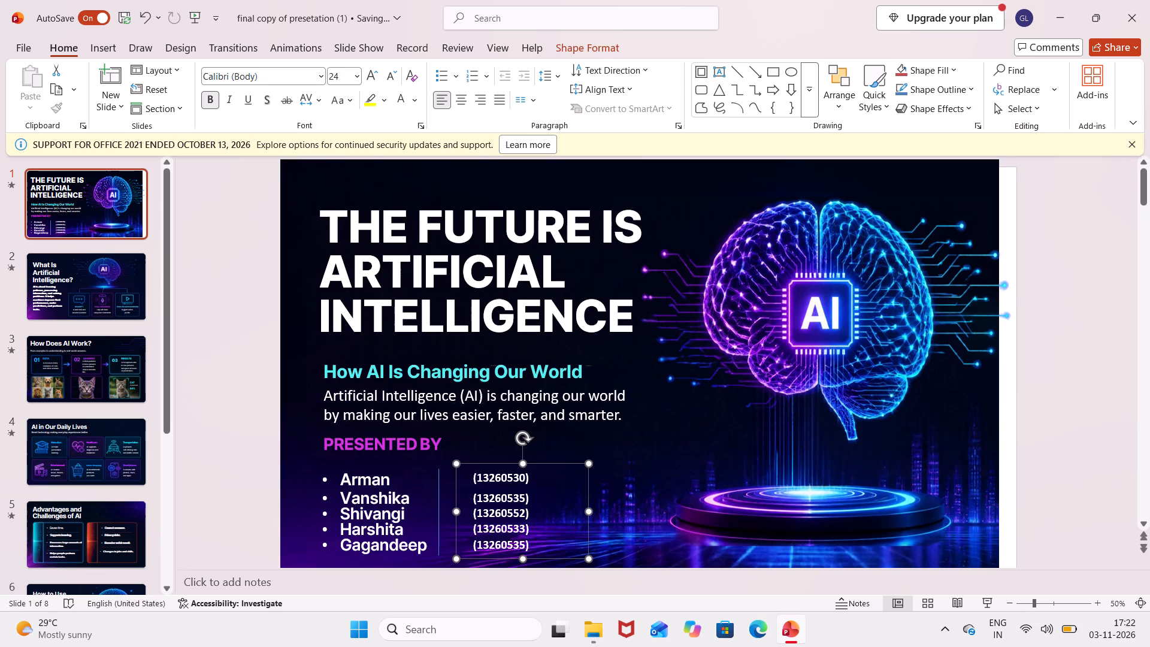
left_click(537, 465)
left_click_drag(538, 464, 528, 464)
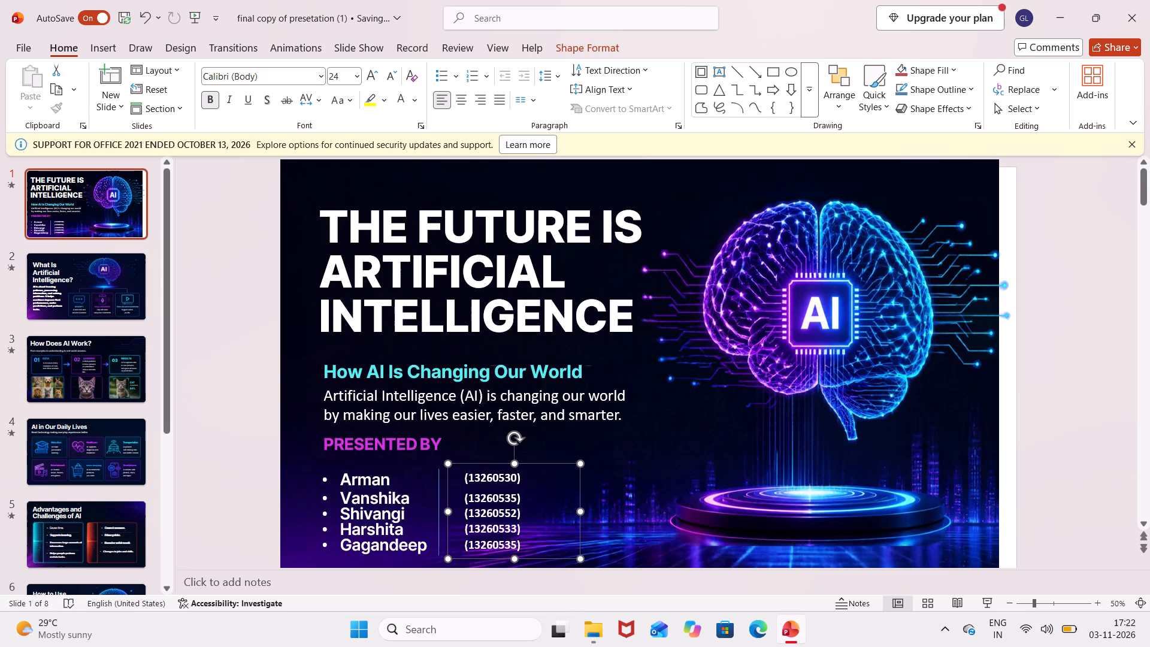
left_click(560, 431)
left_click(508, 531)
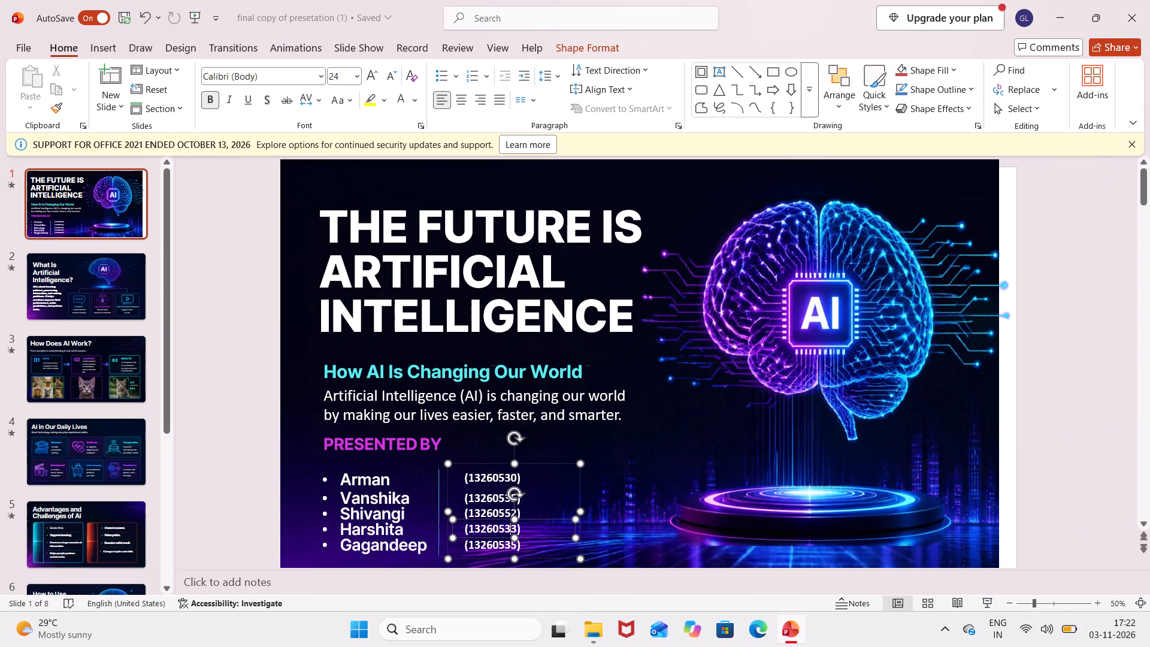
Nudge the grouped ID numbers slightly downward beside the presenter names, keeping their distance from the vertical line.
left_click(544, 464)
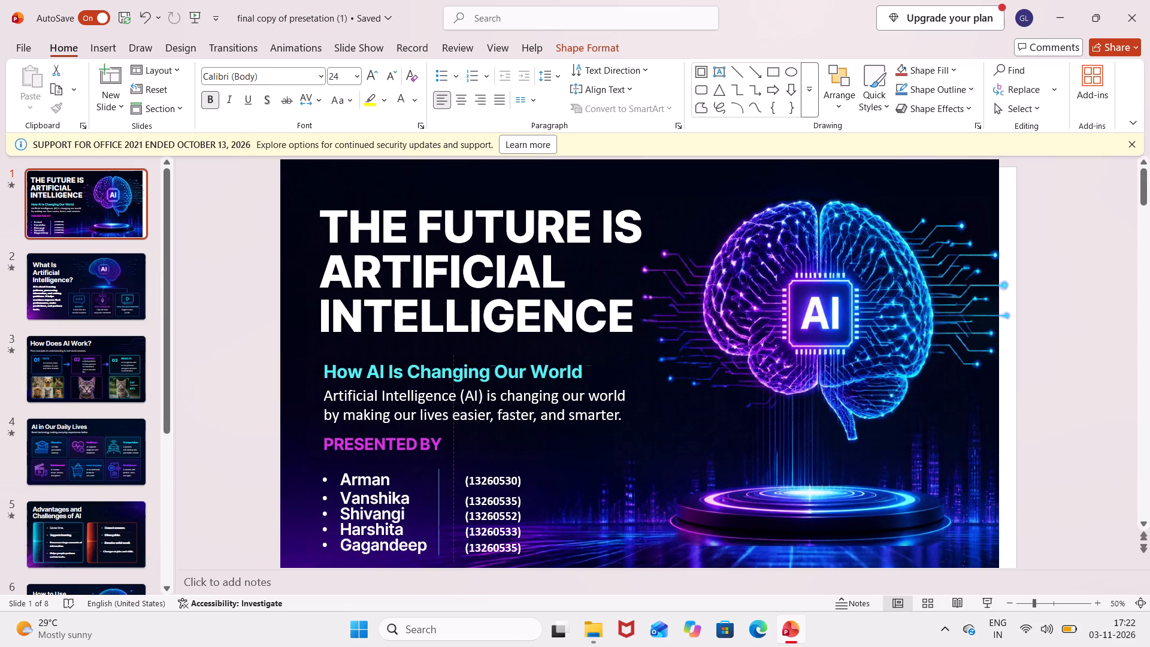
left_click(577, 443)
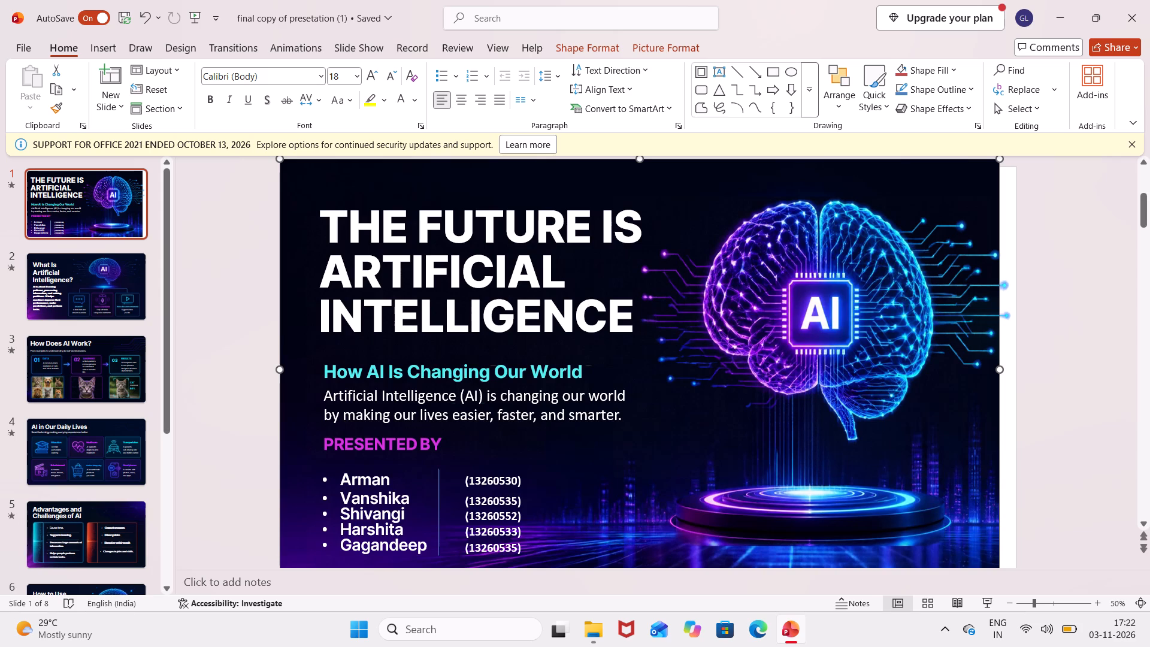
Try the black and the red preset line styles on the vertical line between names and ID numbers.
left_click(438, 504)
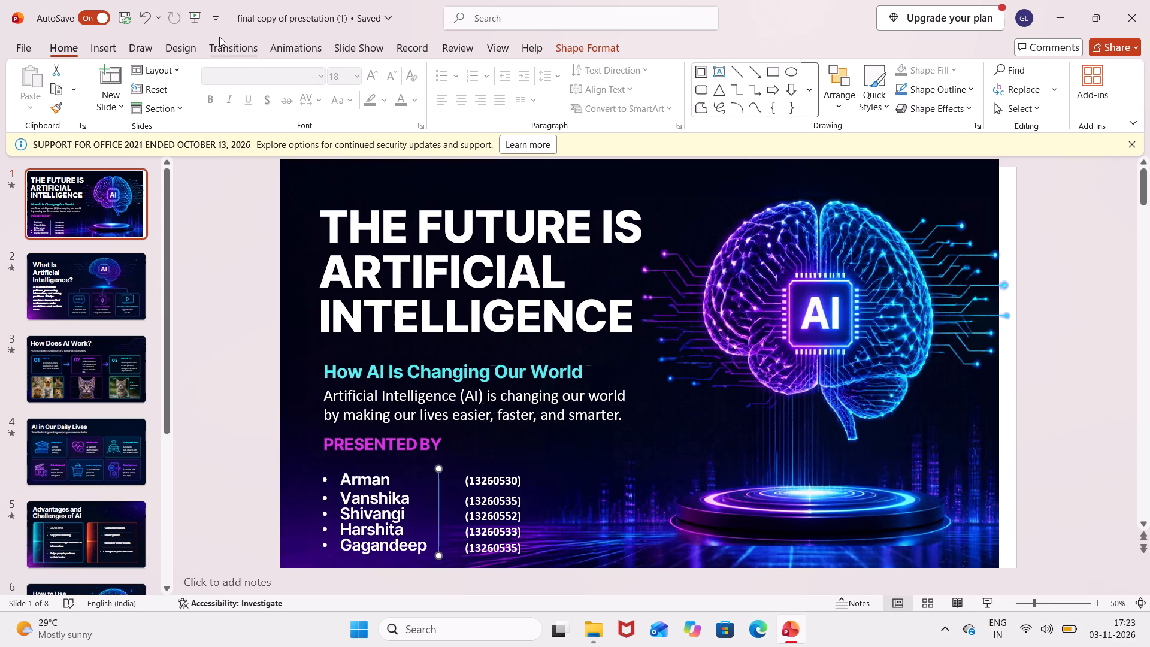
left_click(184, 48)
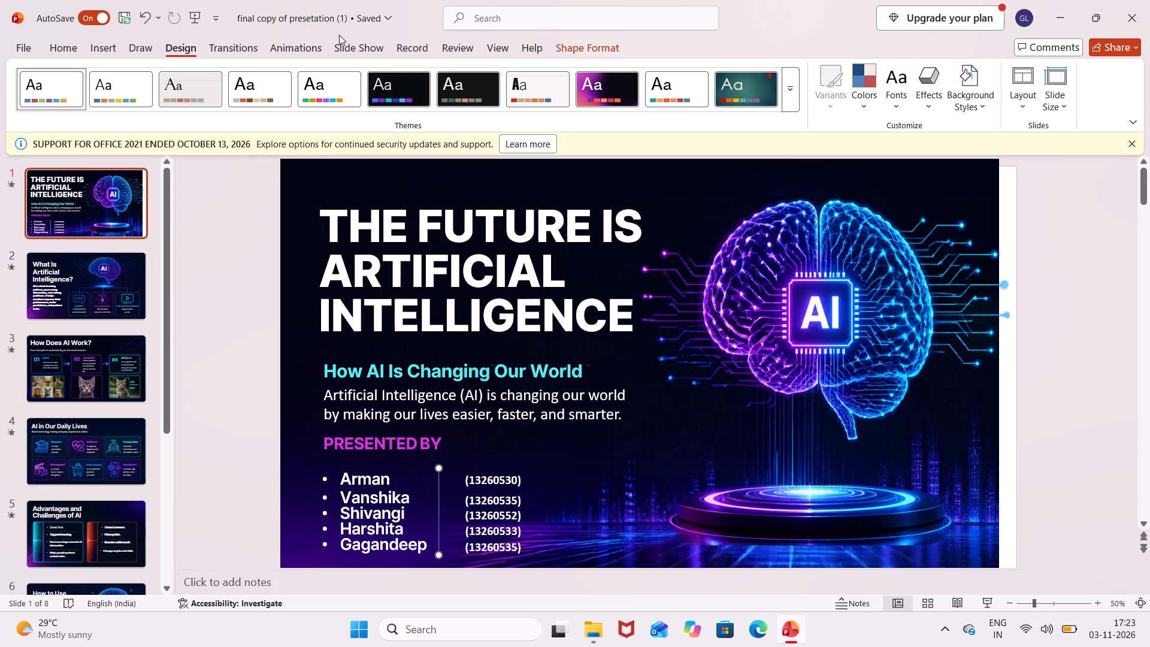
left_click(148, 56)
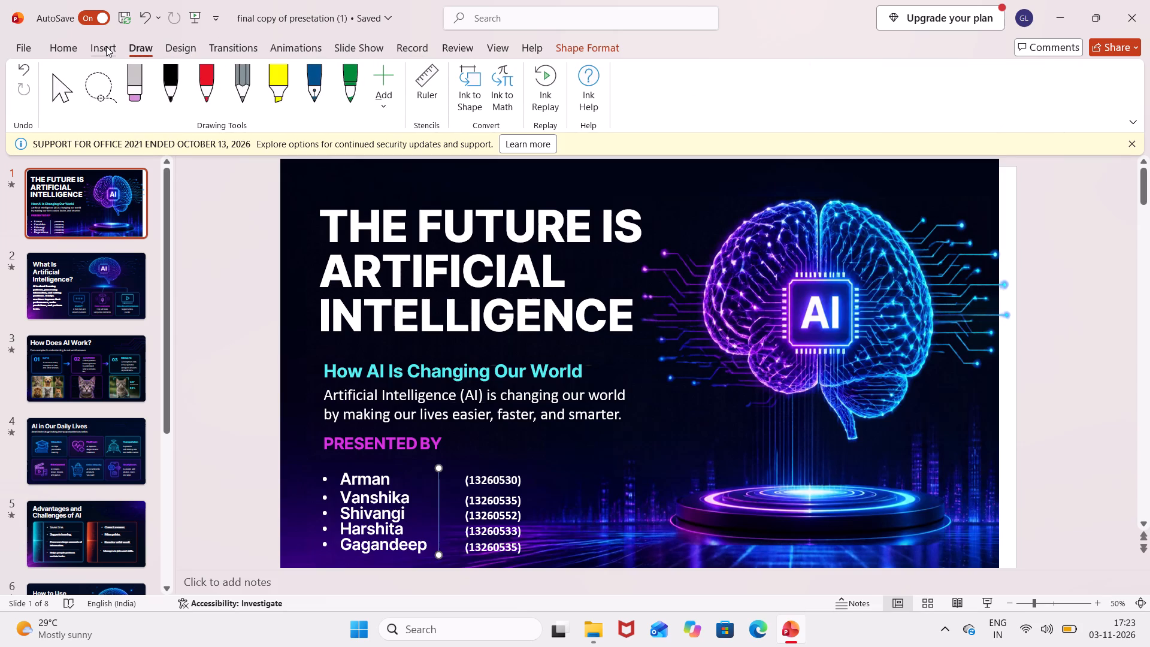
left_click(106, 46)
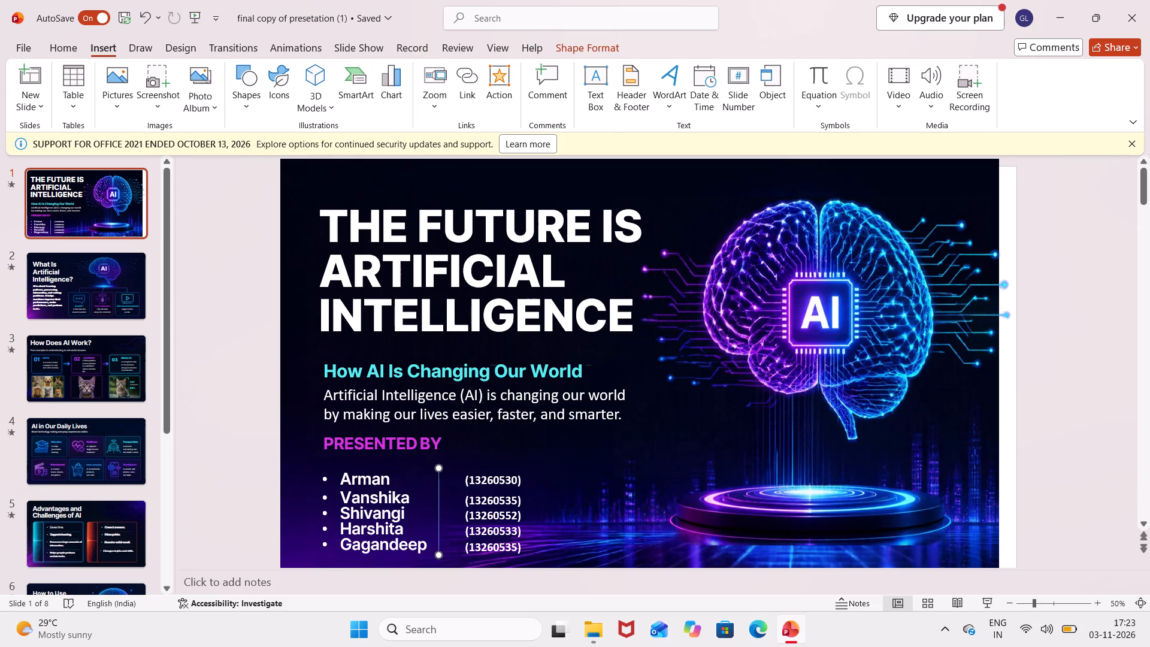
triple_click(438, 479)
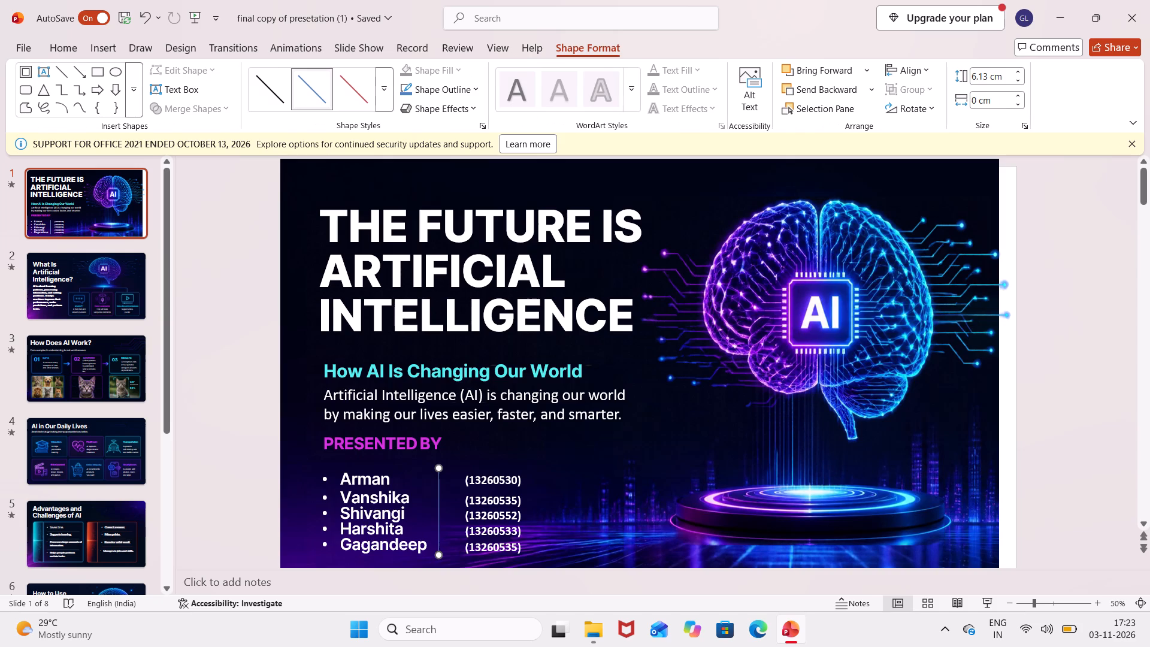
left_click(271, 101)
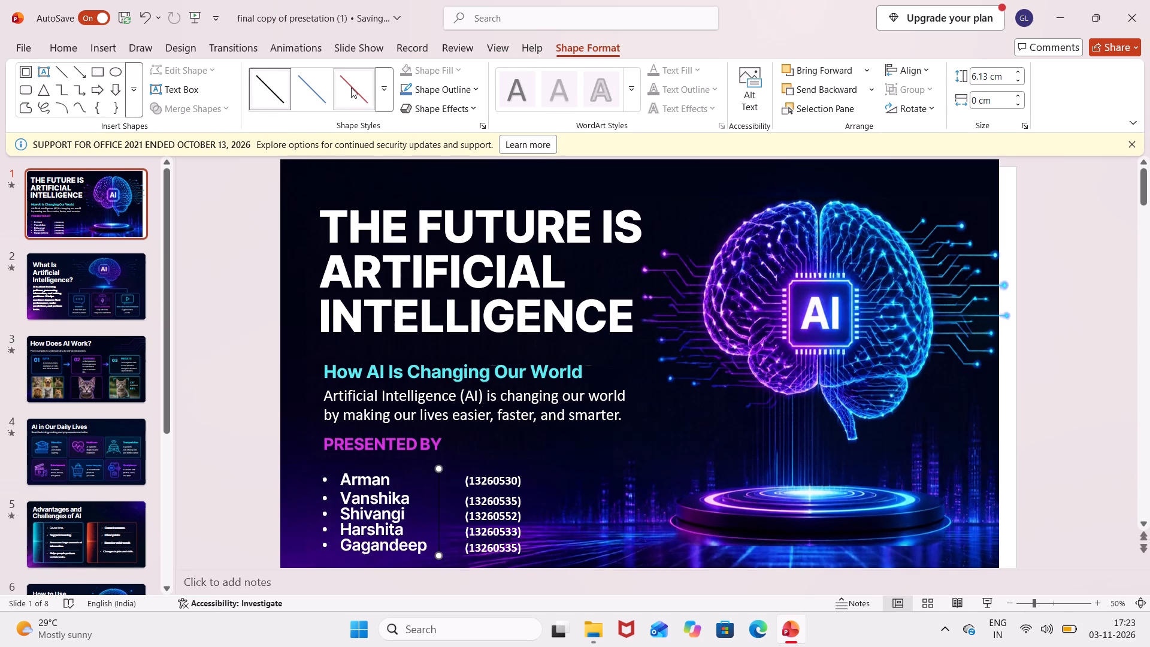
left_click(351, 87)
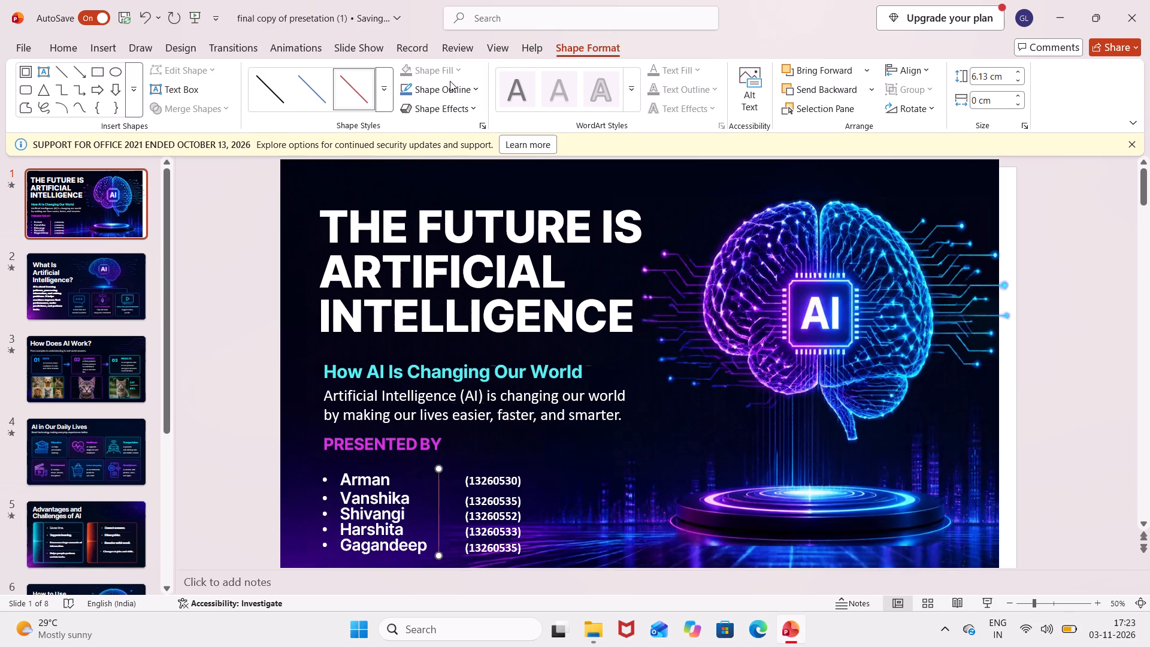
Format the vertical line with a light blue theme outline colour and a 2¼ pt weight.
left_click(480, 94)
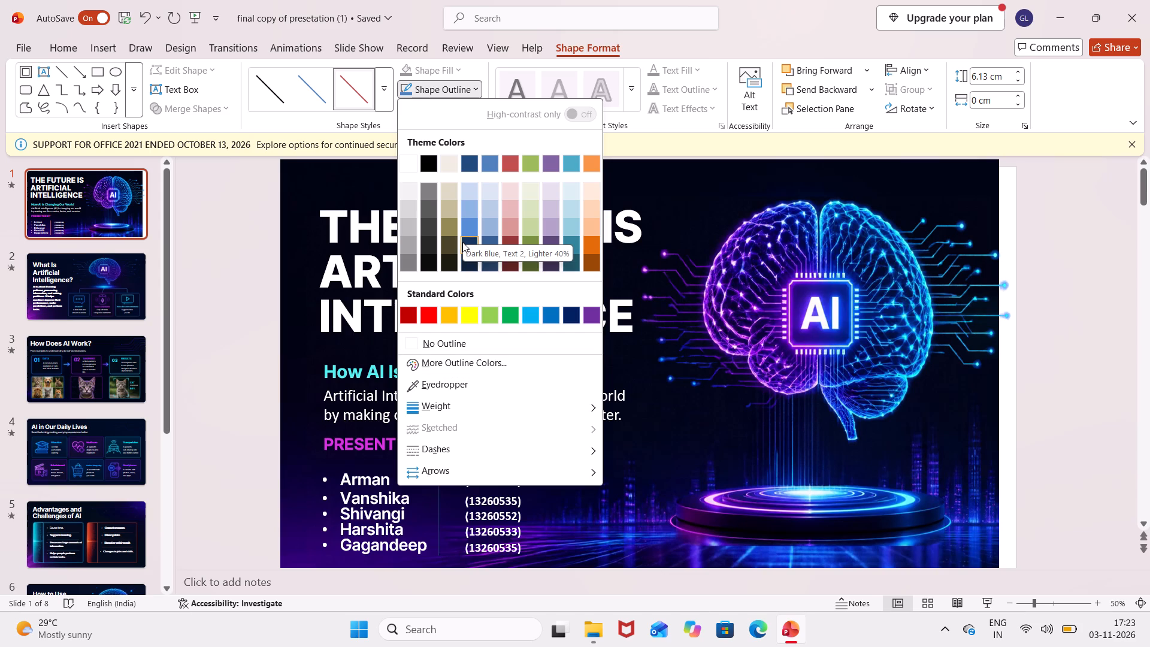
left_click(474, 205)
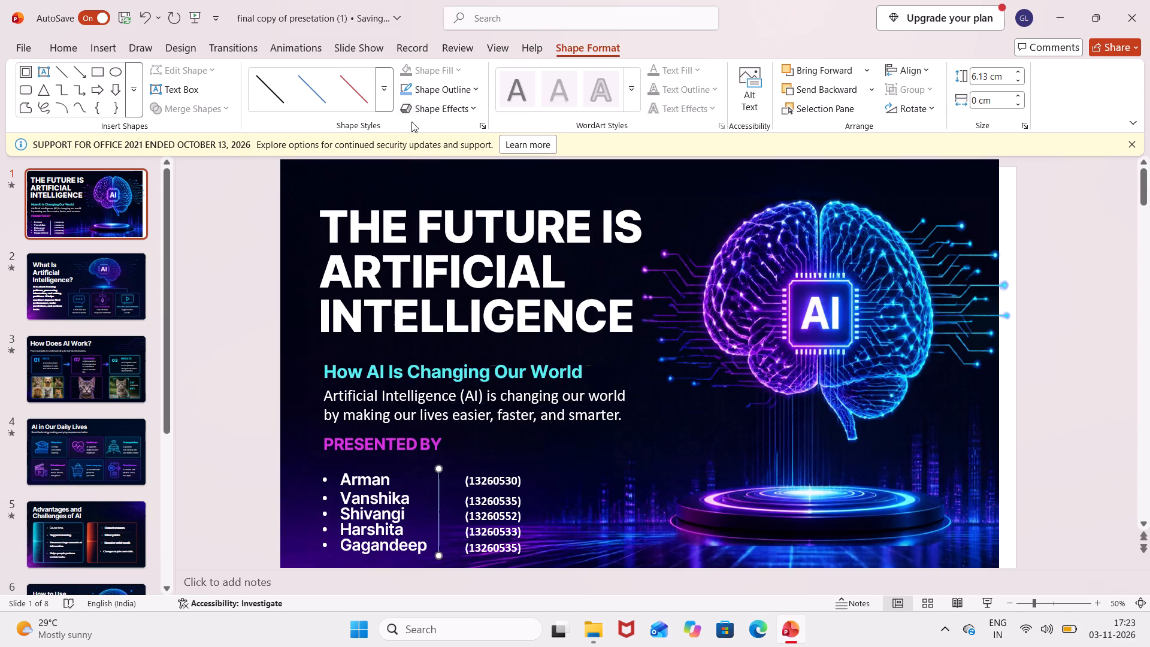
left_click(478, 86)
left_click(513, 404)
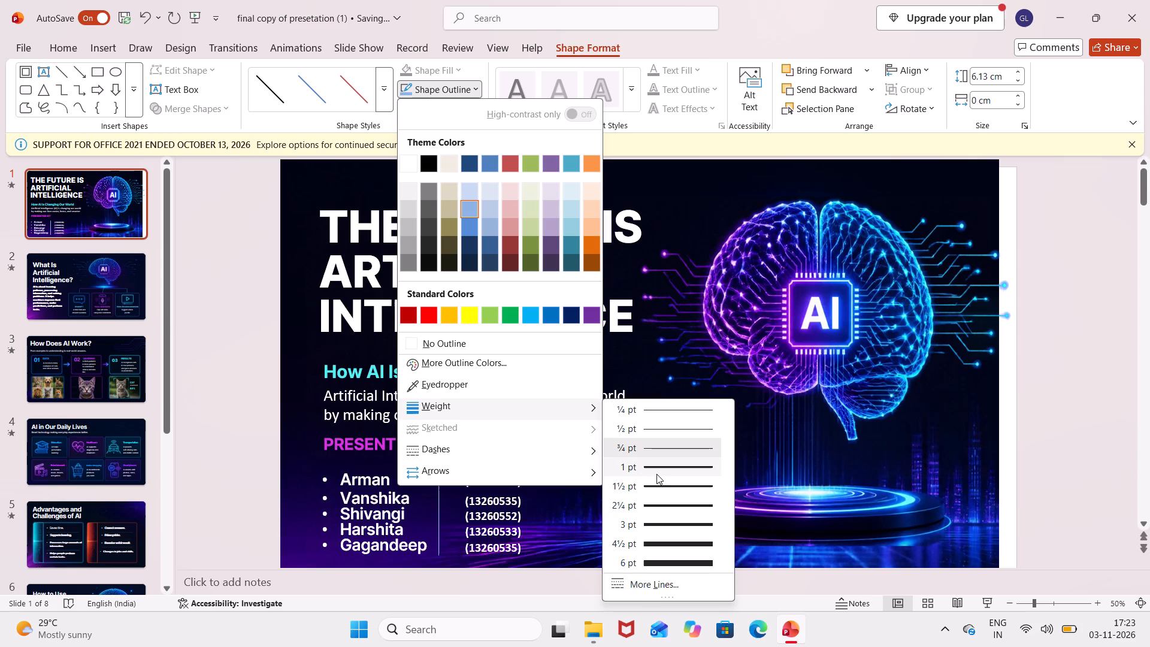
left_click(661, 509)
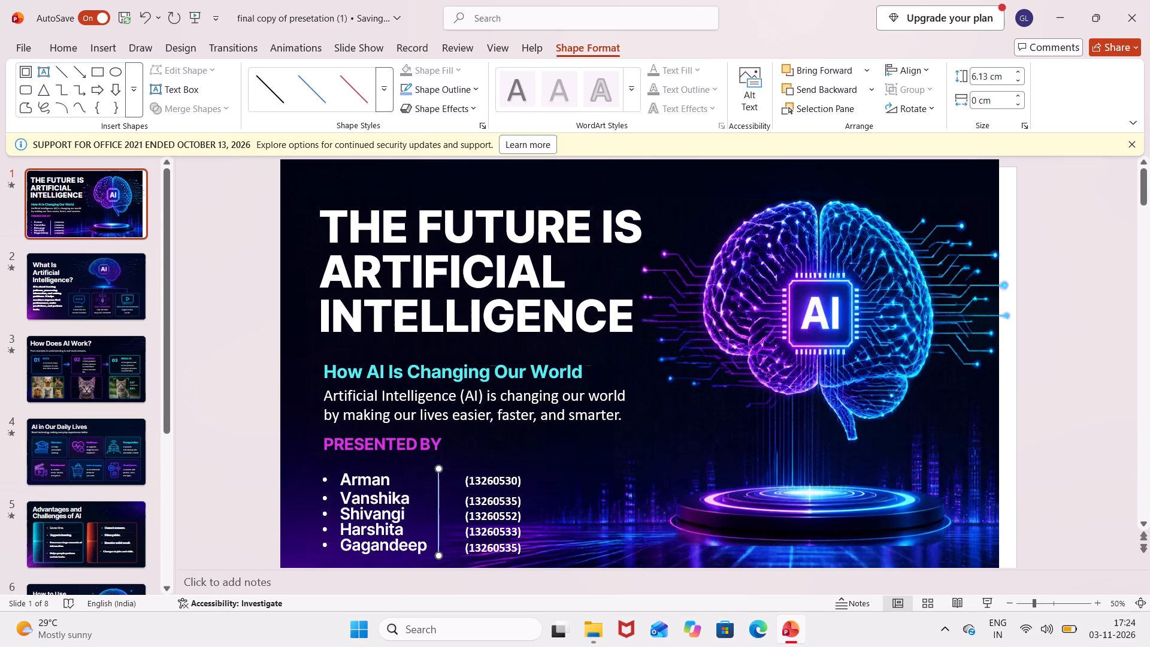
left_click(596, 455)
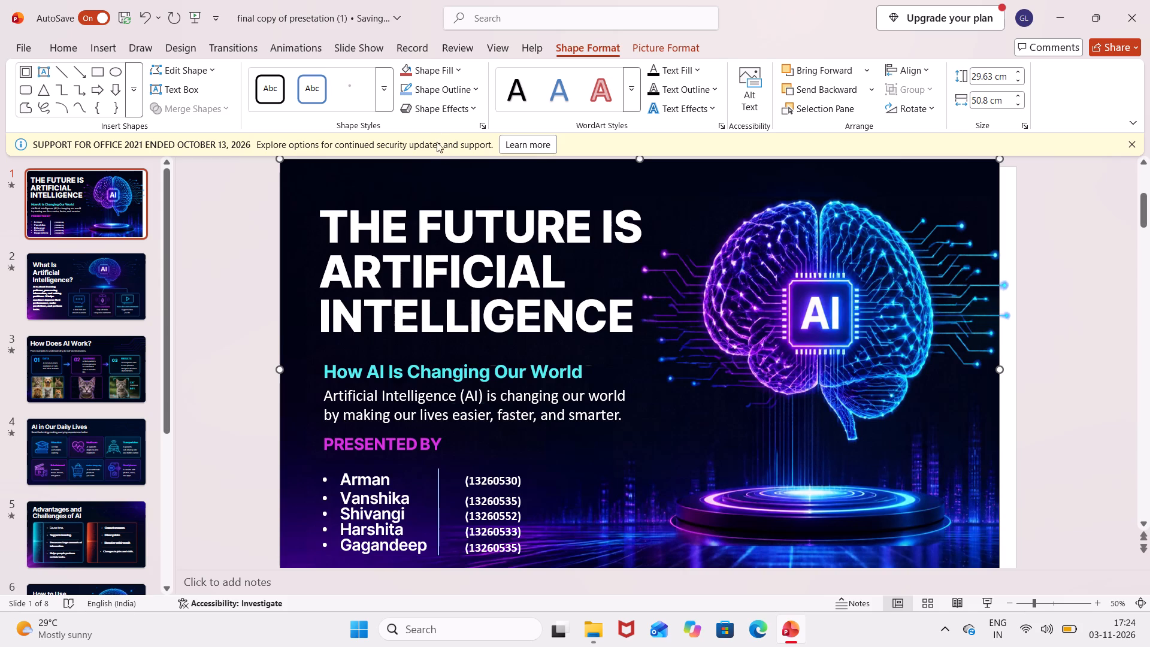
Fine-tune the grouped ID numbers by moving them slightly up so each number sits level with its presenter's name.
left_click(495, 479)
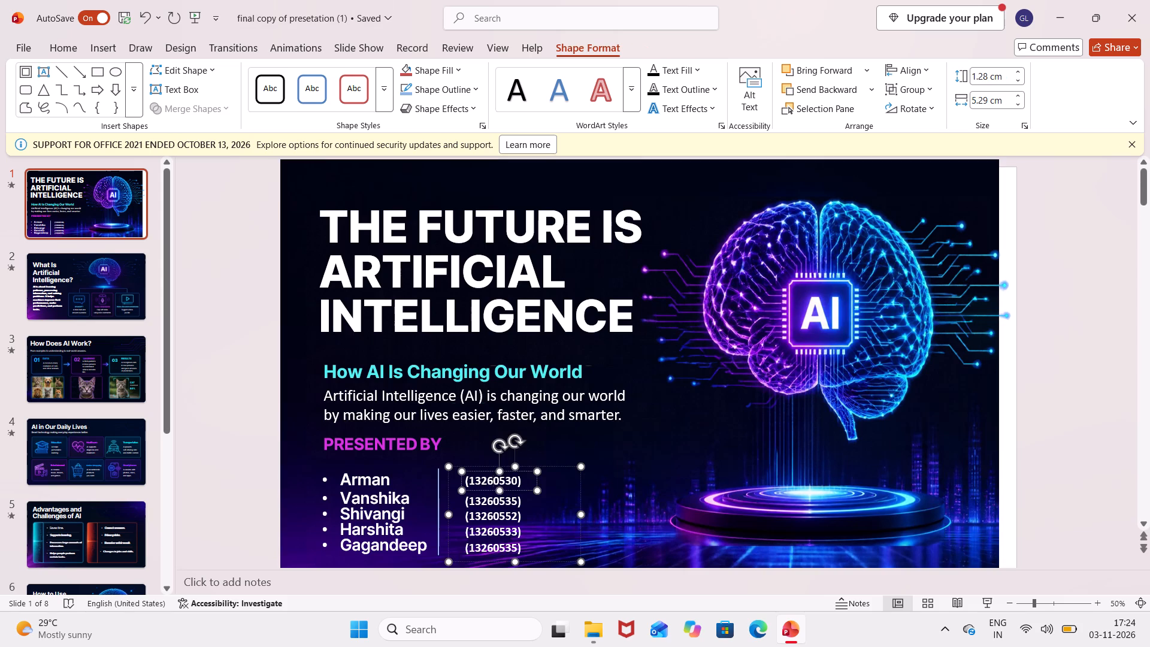
left_click(555, 467)
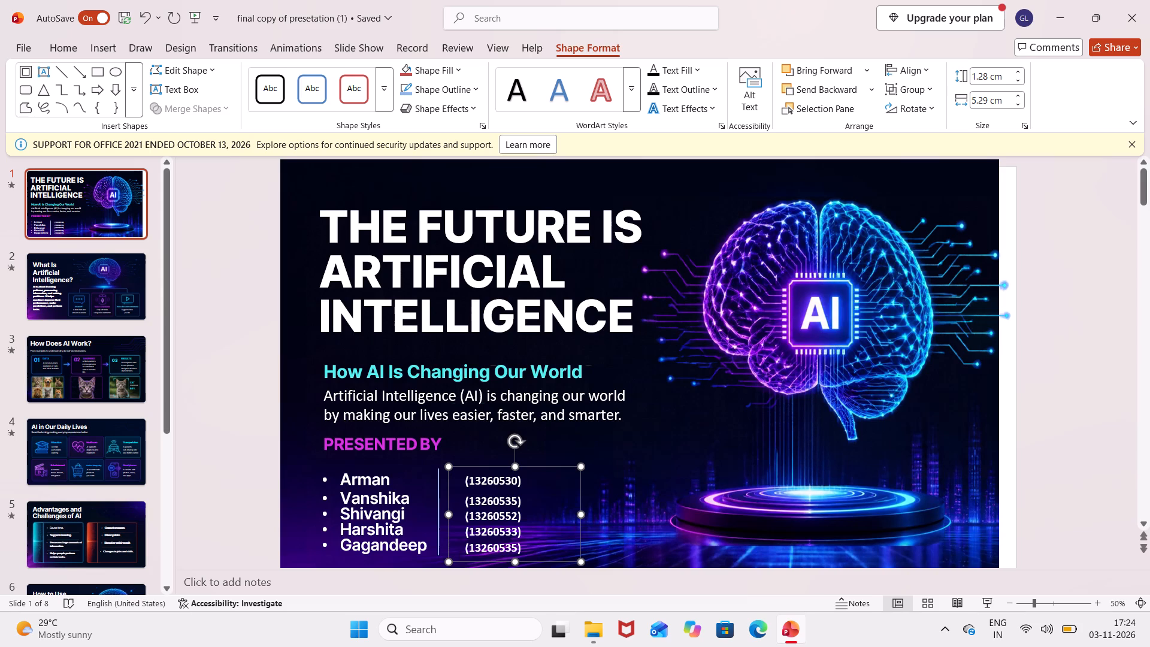
left_click(550, 467)
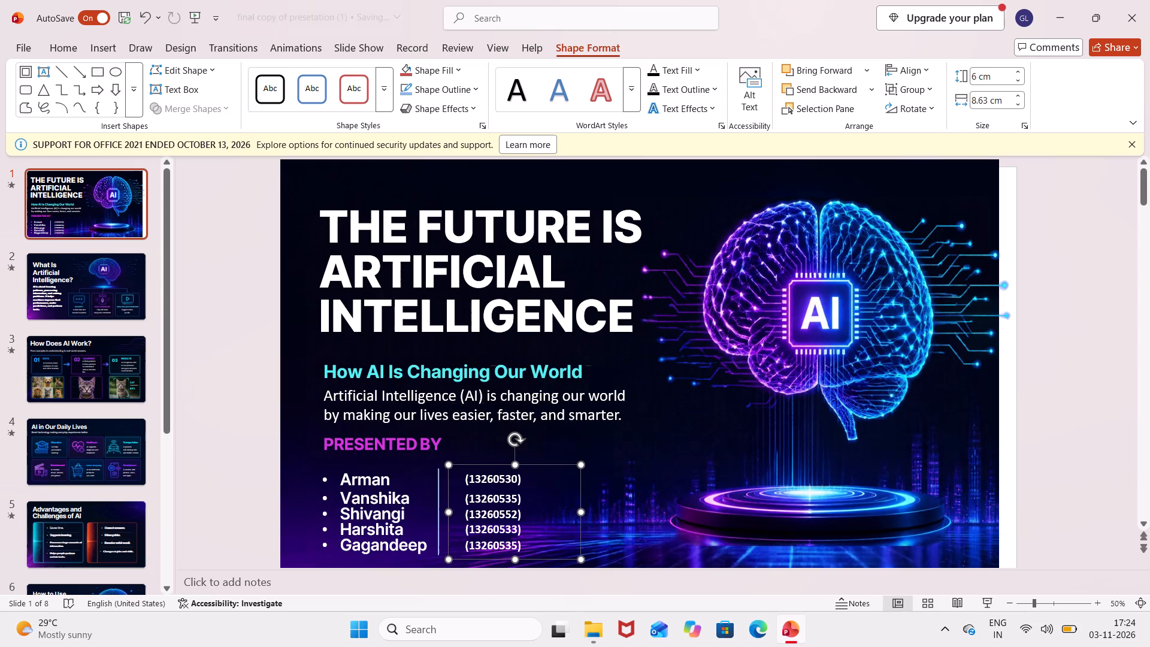
left_click(549, 457)
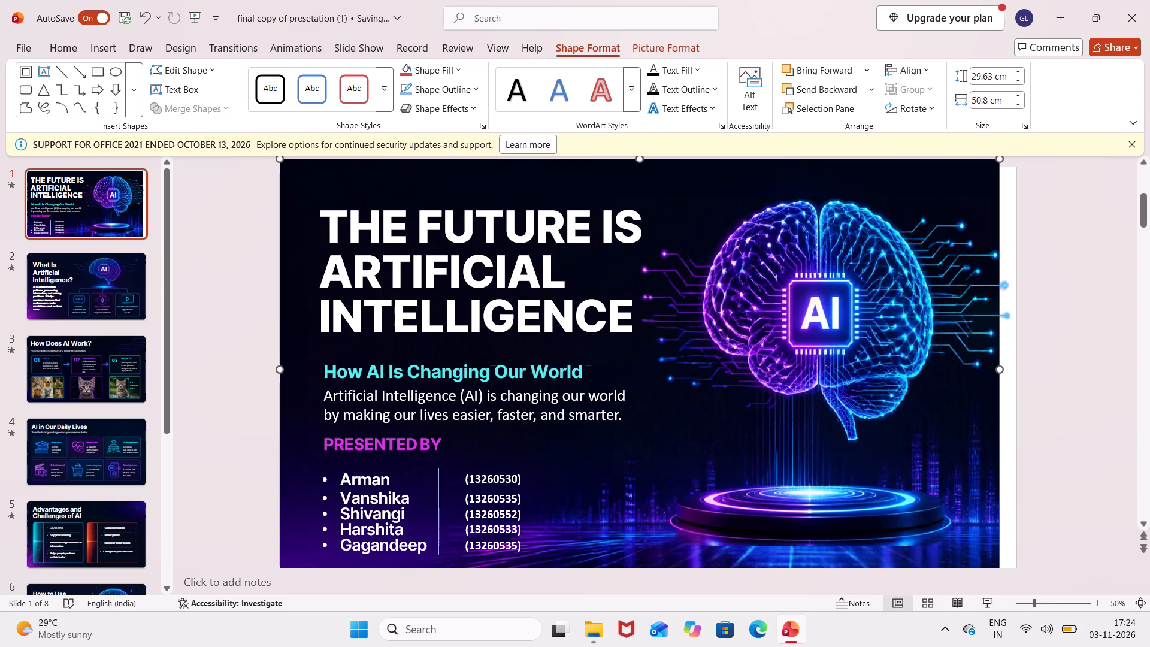
left_click_drag(509, 517, 545, 464)
left_click(545, 464)
left_click(545, 464)
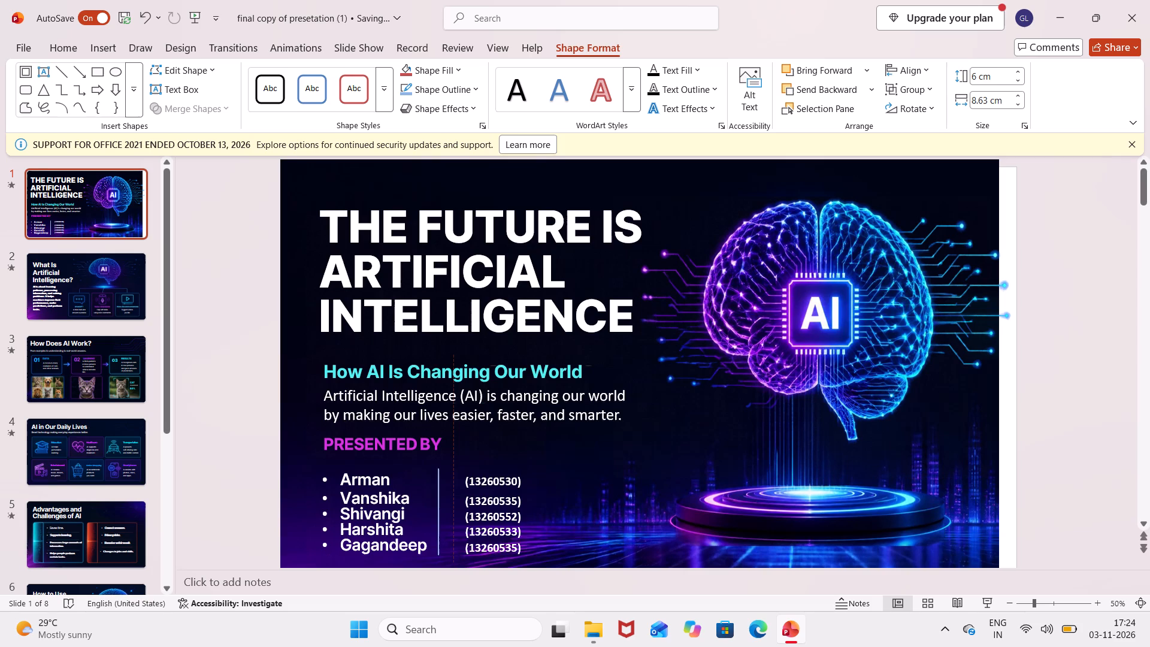
left_click(570, 442)
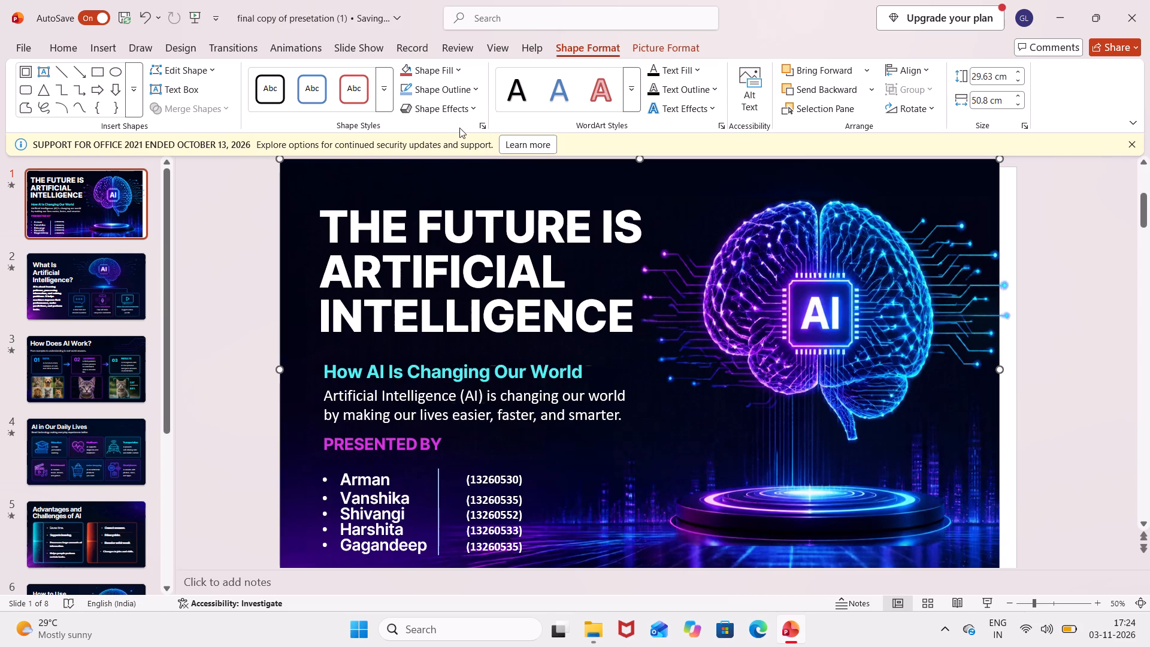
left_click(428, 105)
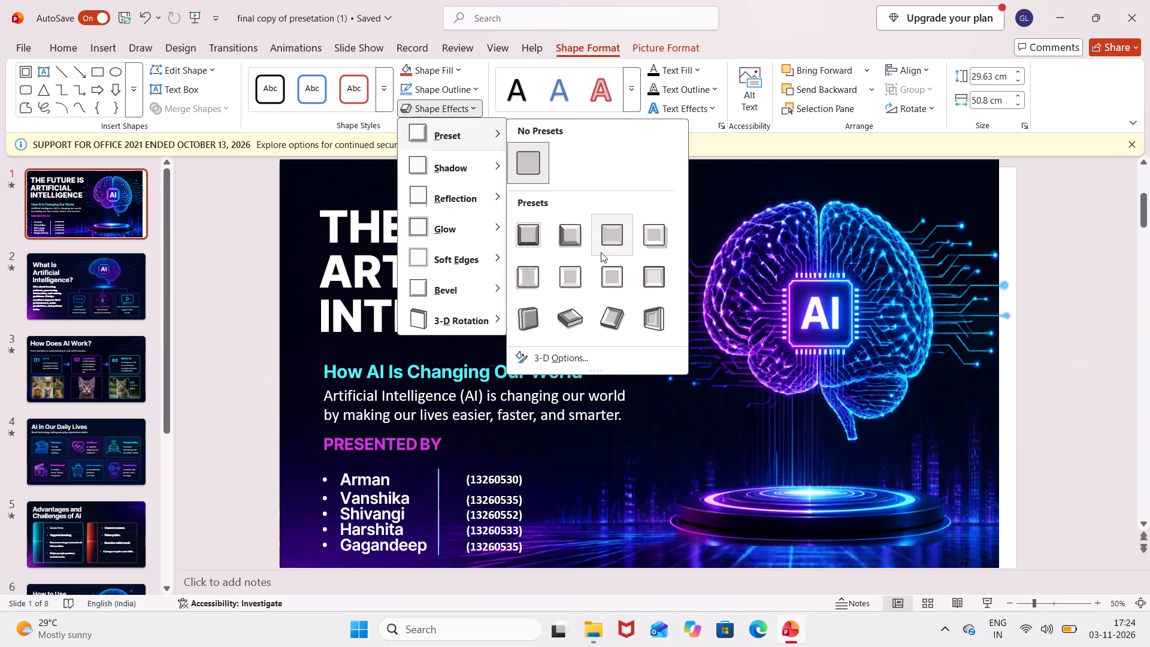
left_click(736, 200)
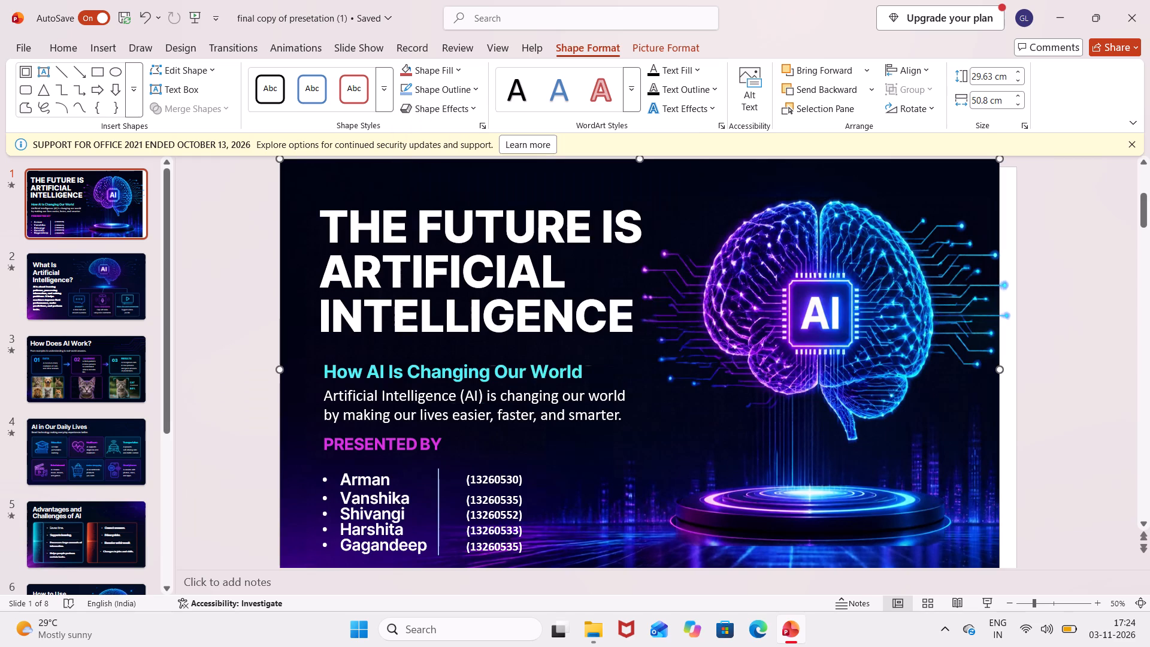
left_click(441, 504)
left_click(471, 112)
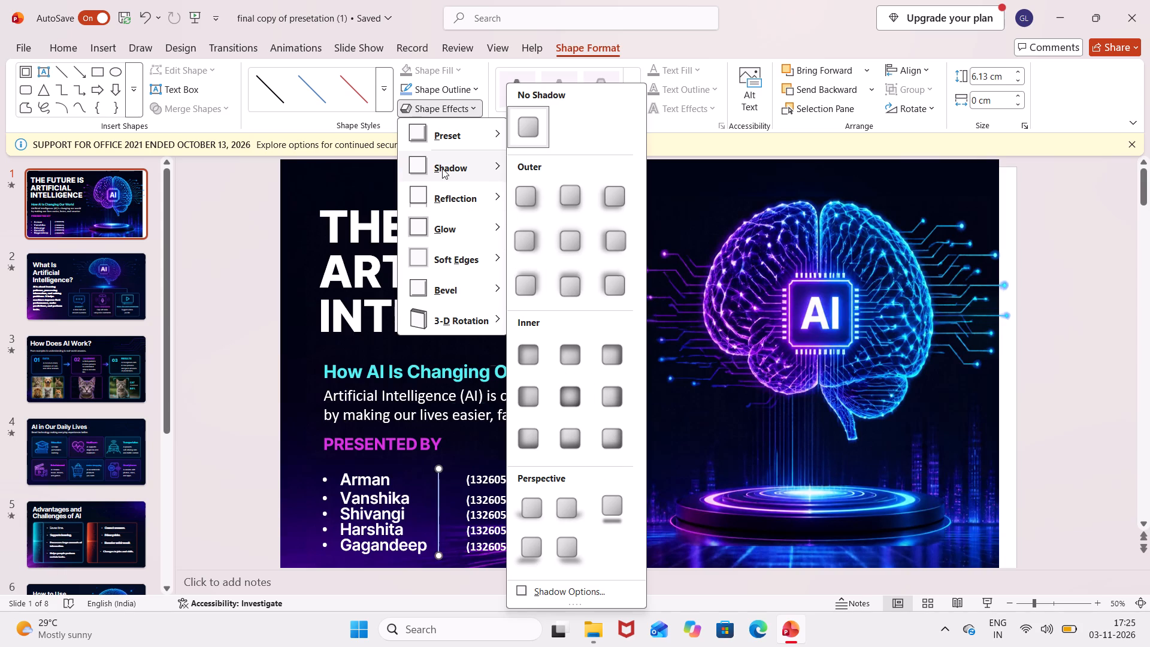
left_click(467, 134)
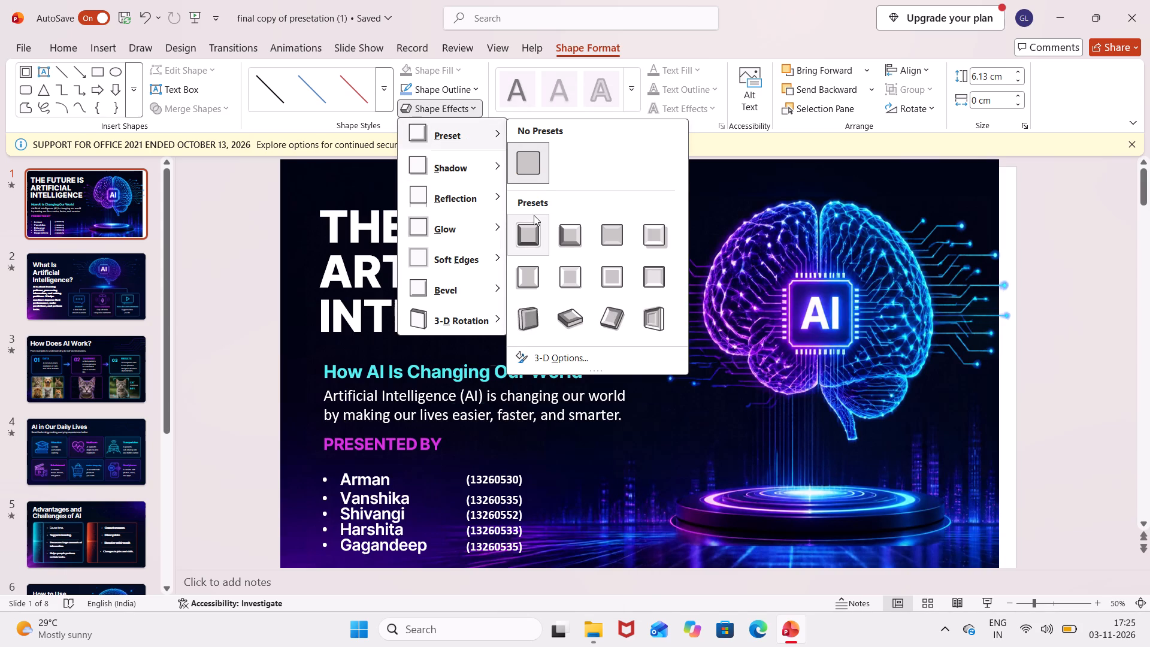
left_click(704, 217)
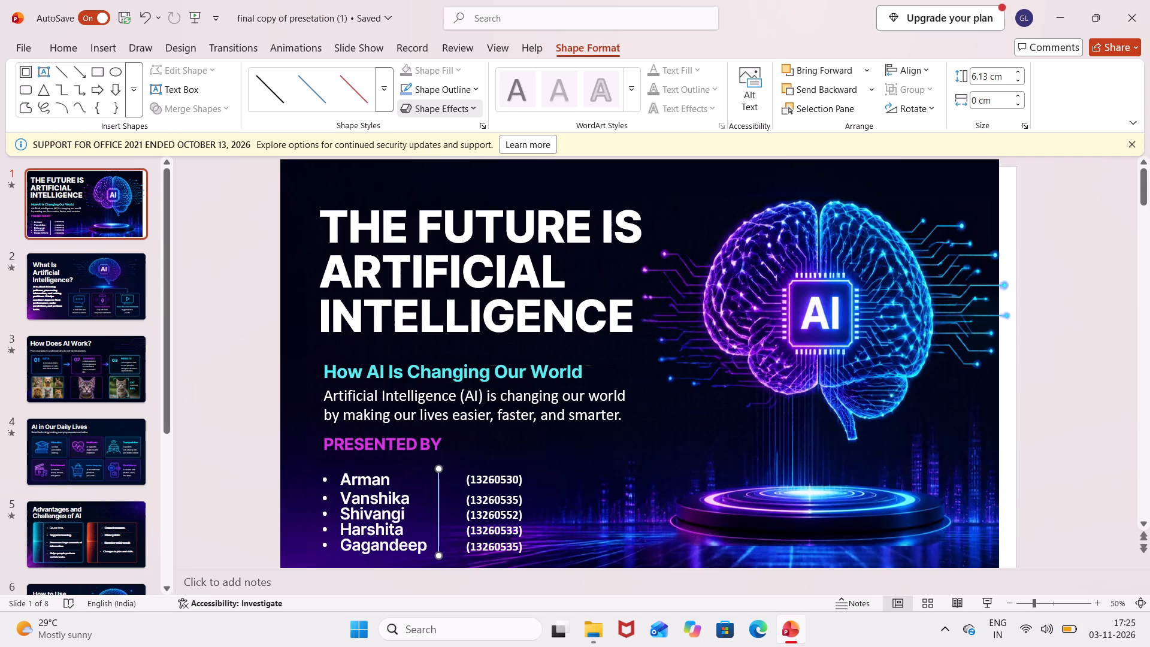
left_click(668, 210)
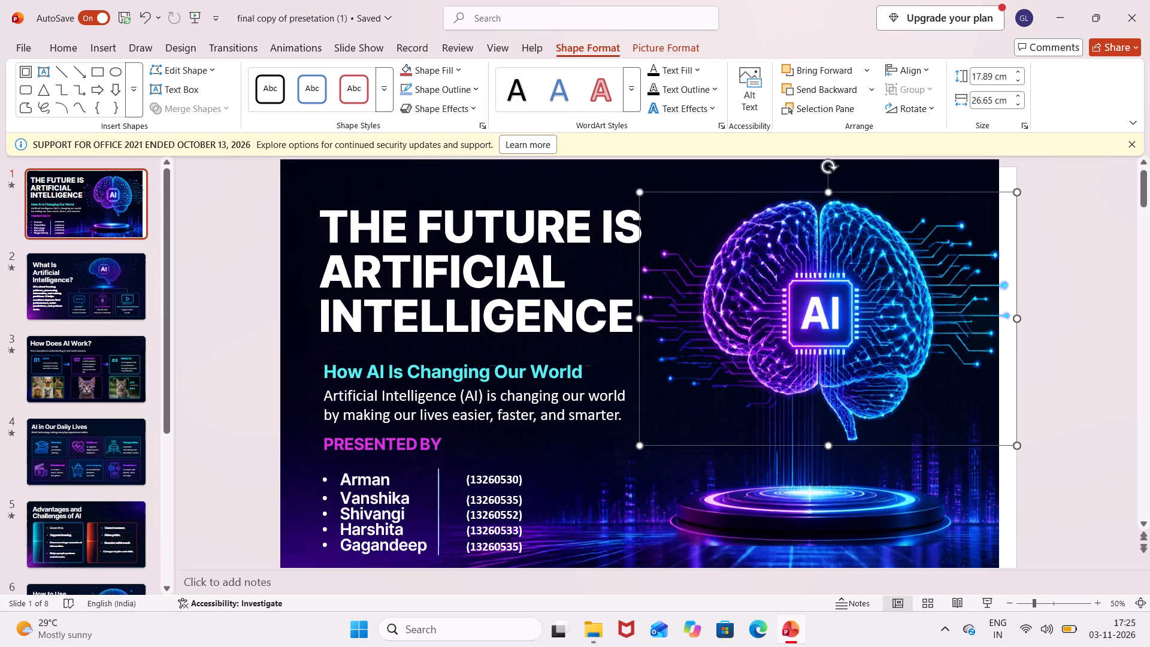
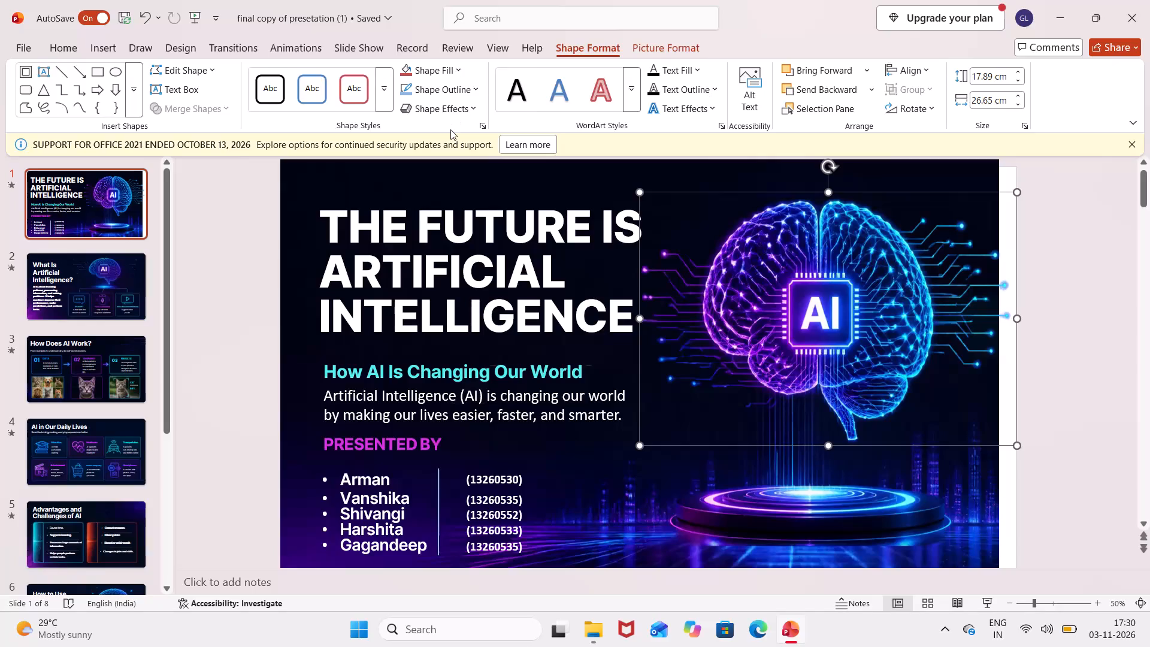
Turn on the computer's Bluetooth from the Windows quick settings.
left_click(1041, 642)
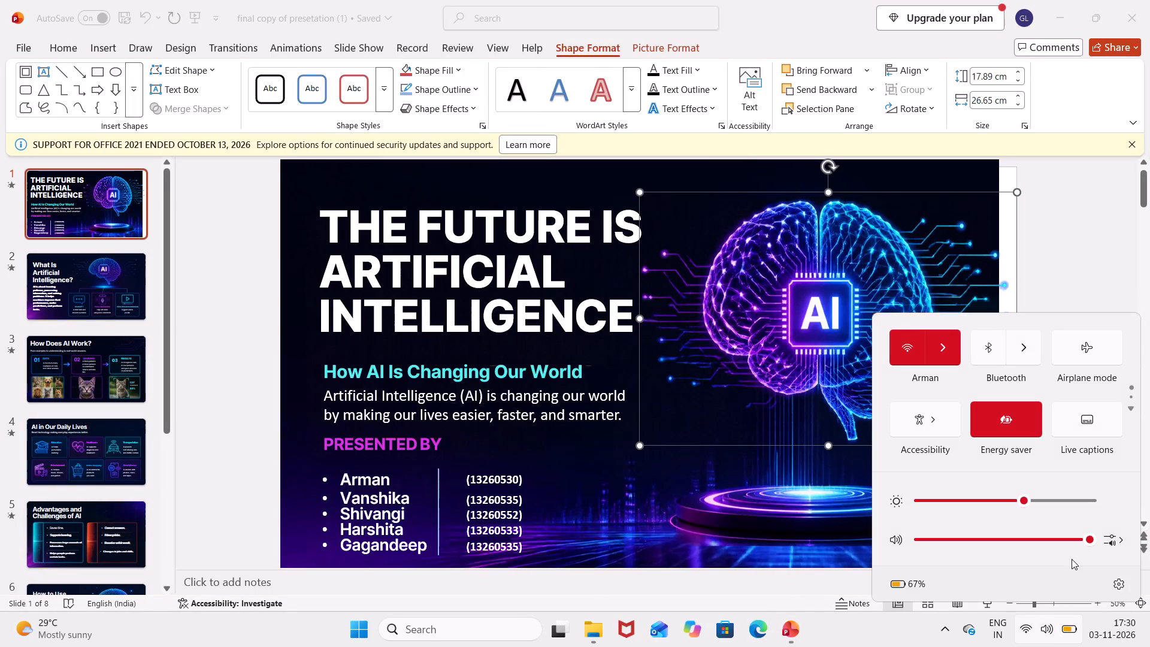
left_click(1040, 356)
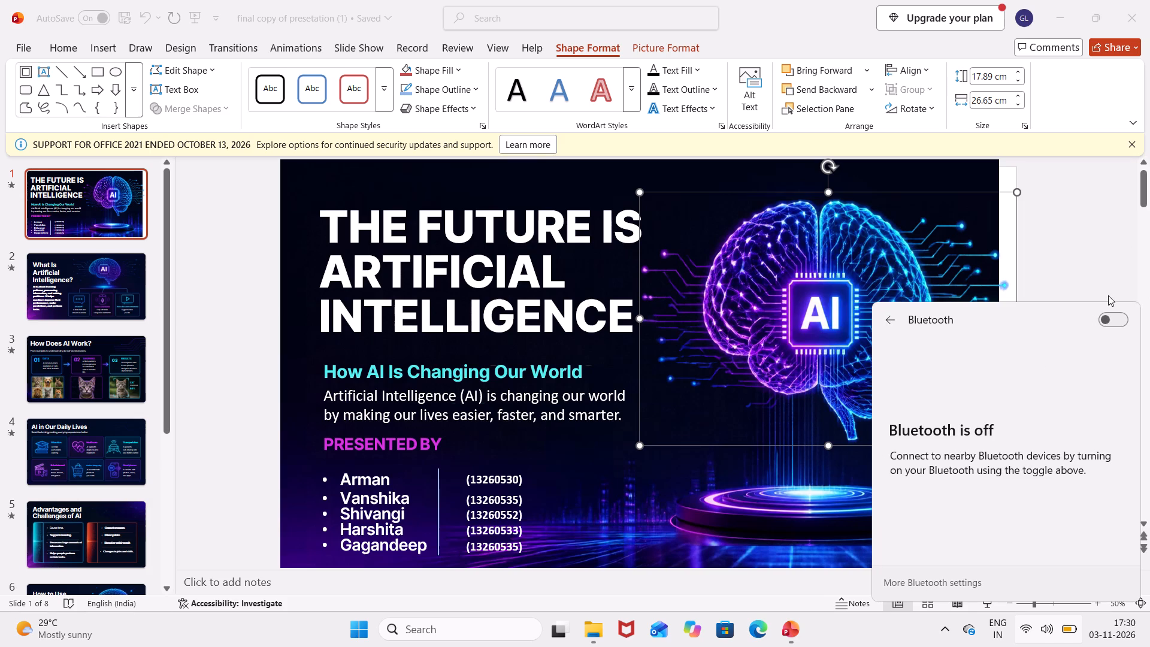
left_click(1113, 318)
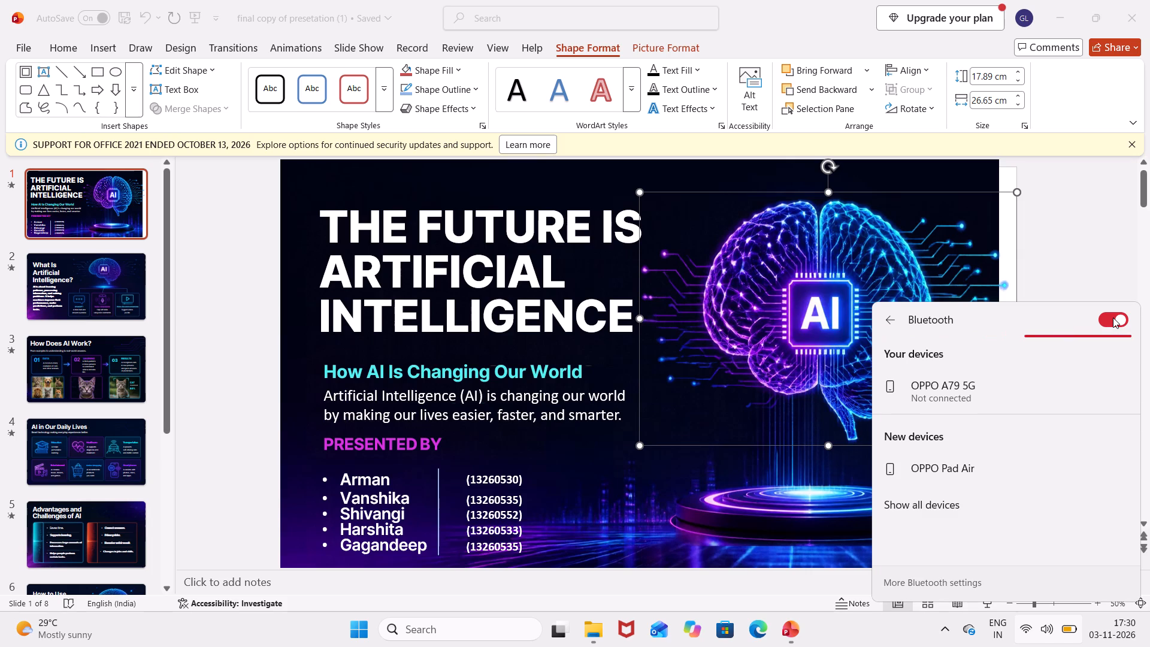
left_click(1113, 318)
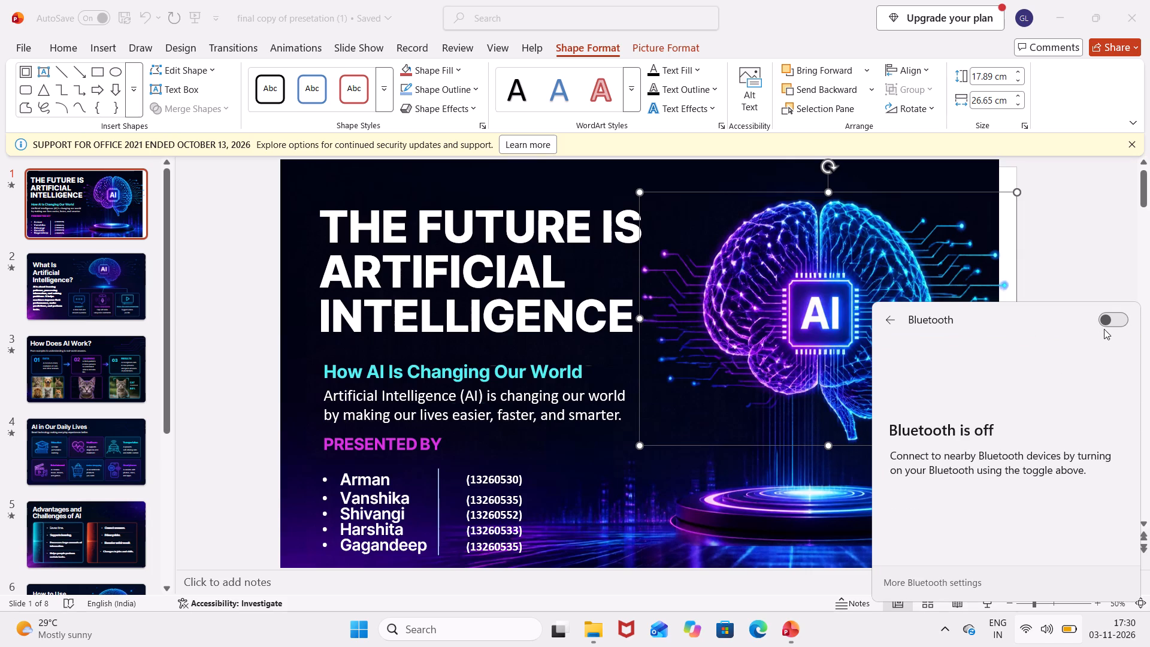
left_click(1110, 322)
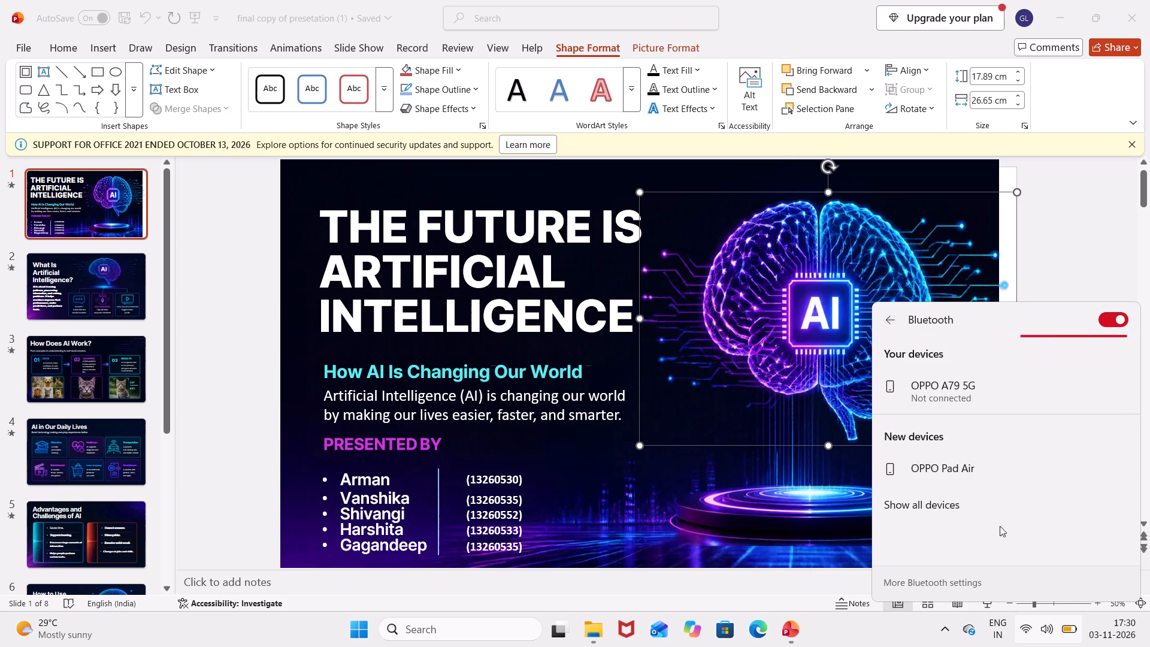
Show all nearby Bluetooth devices, connect the Airdopes 155 audio device and return to the presentation.
left_click(991, 512)
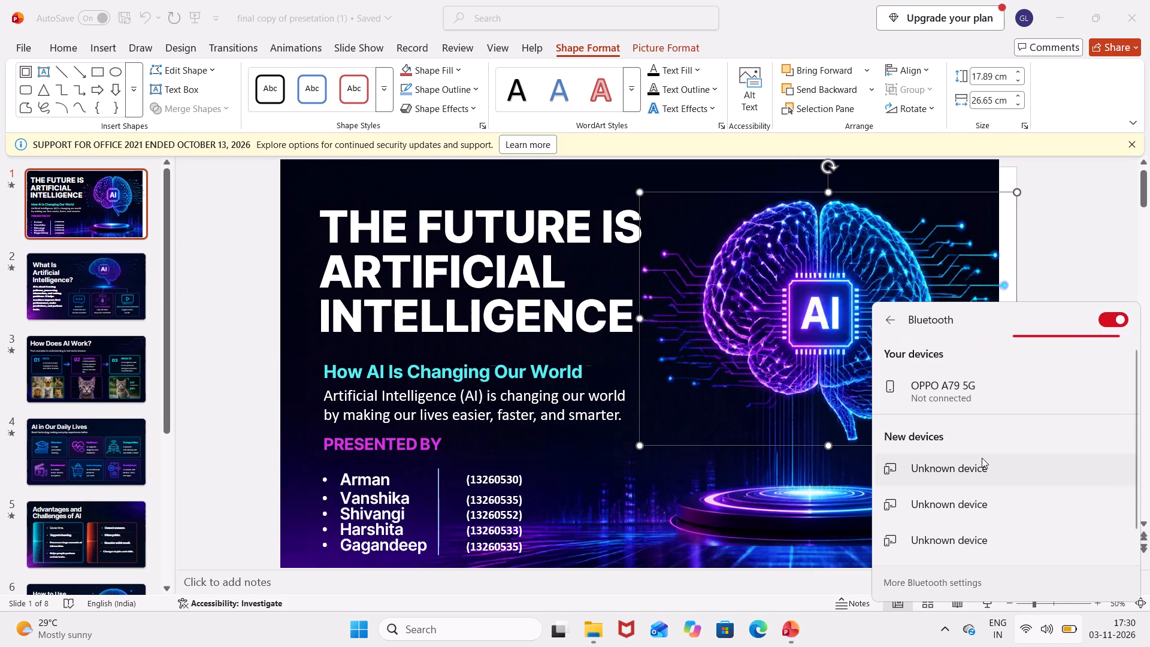
scroll(972, 483, "up", 1)
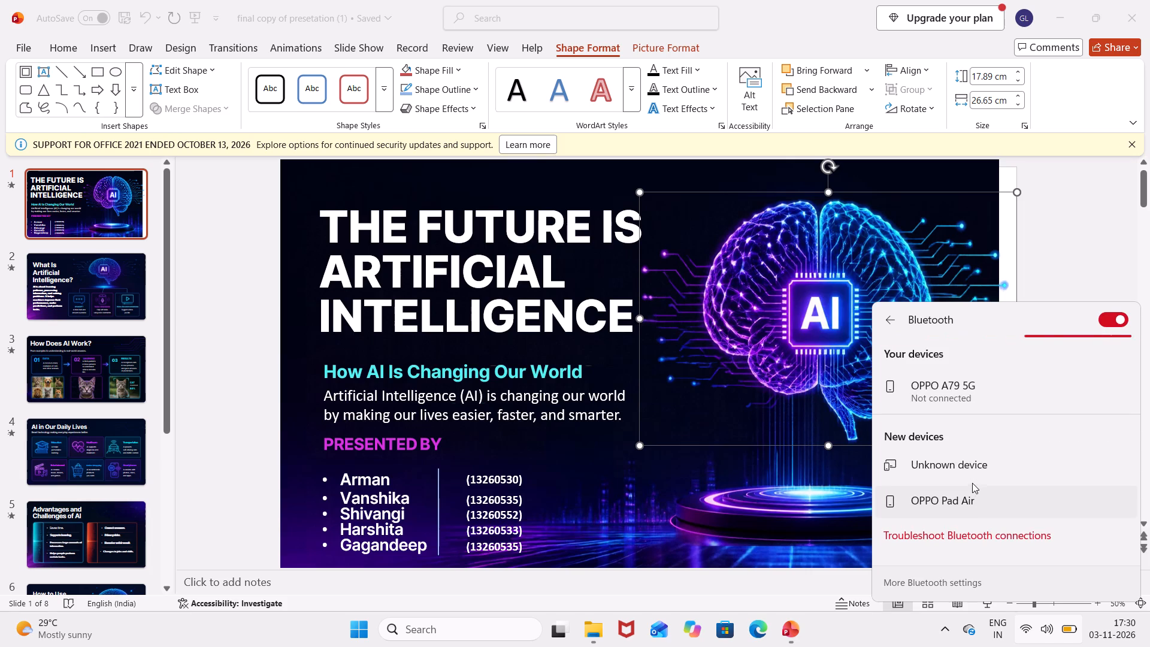
scroll(972, 483, "up", 1)
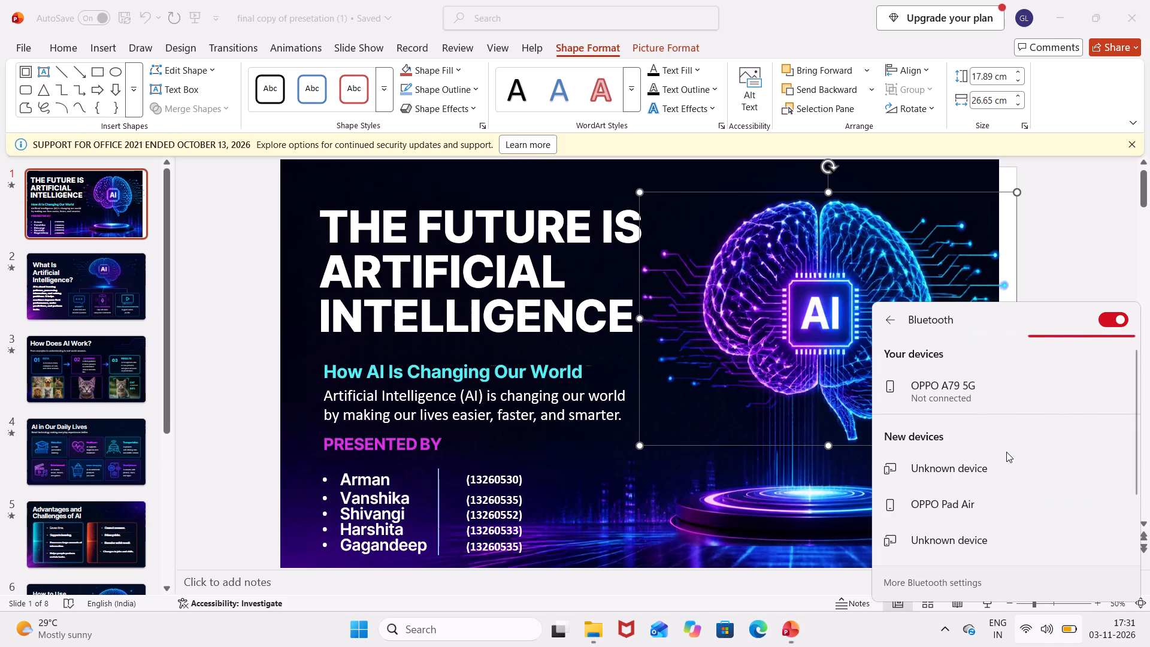
scroll(988, 520, "down", 2)
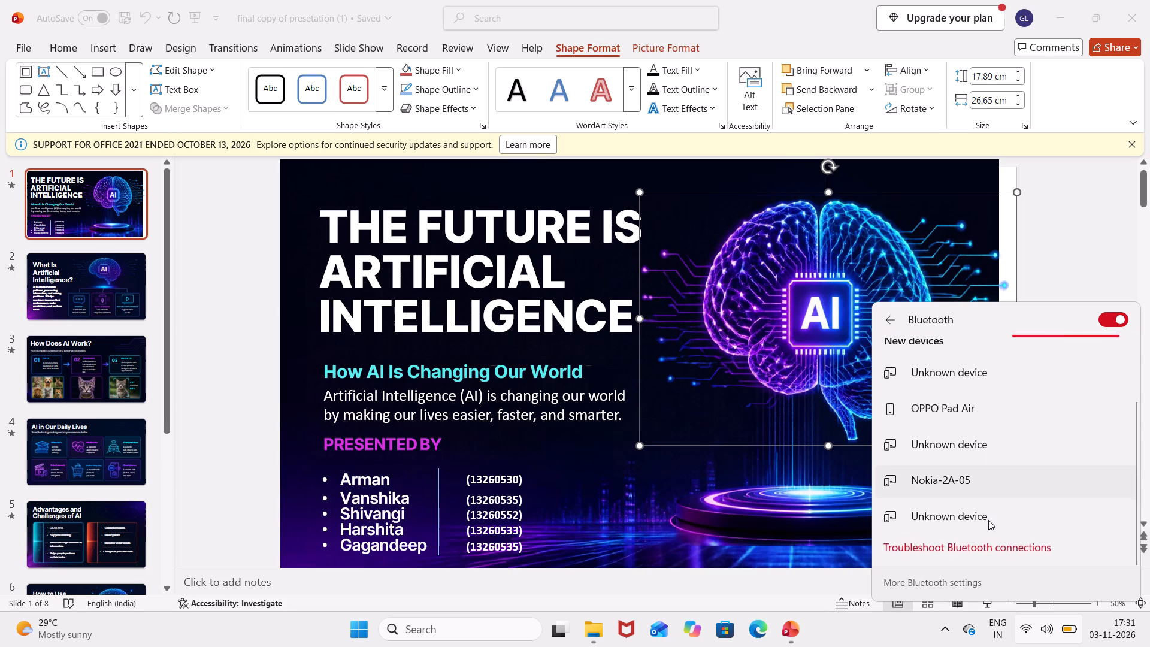
scroll(988, 520, "down", 2)
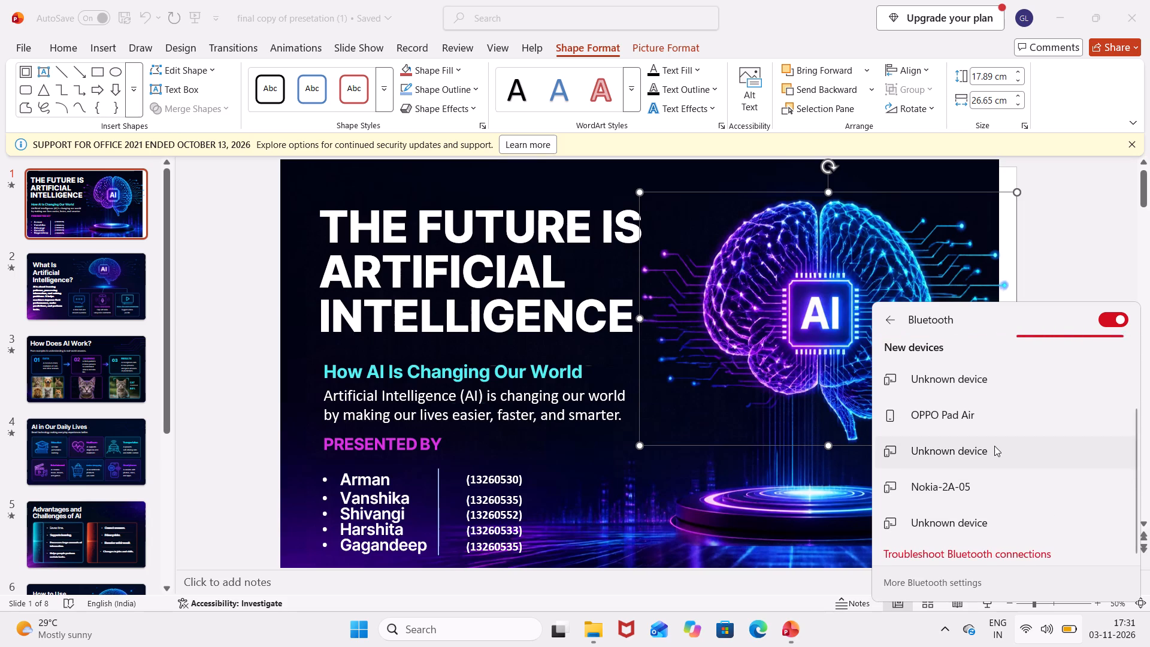
scroll(1006, 474, "up", 1)
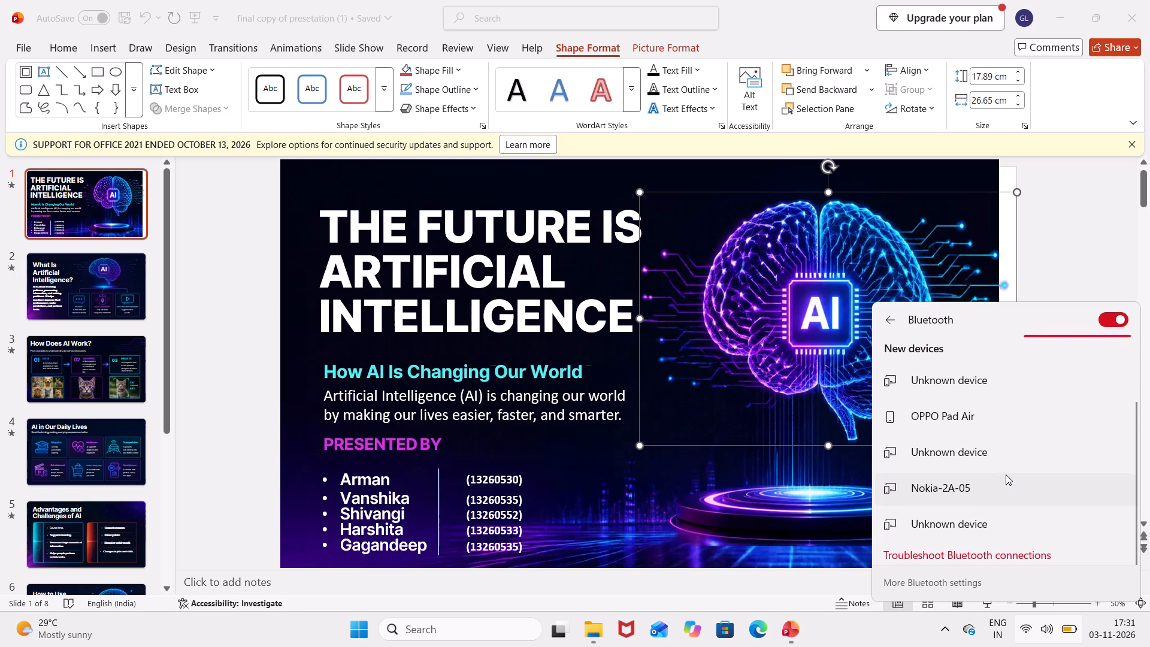
scroll(1006, 474, "up", 1)
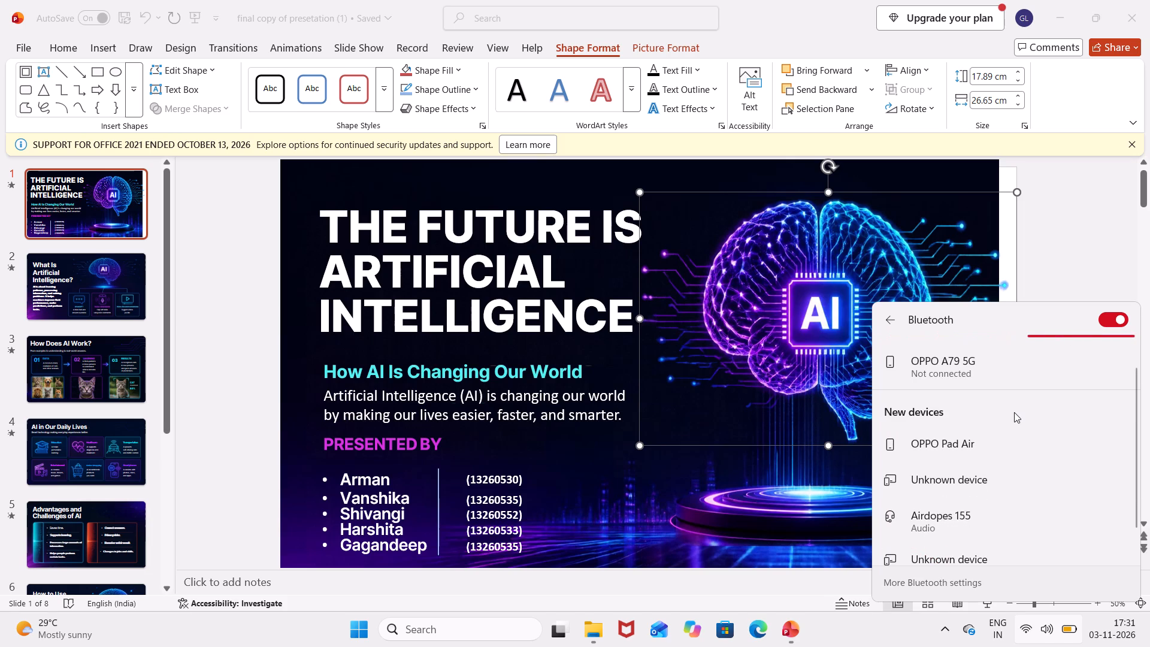
left_click(979, 510)
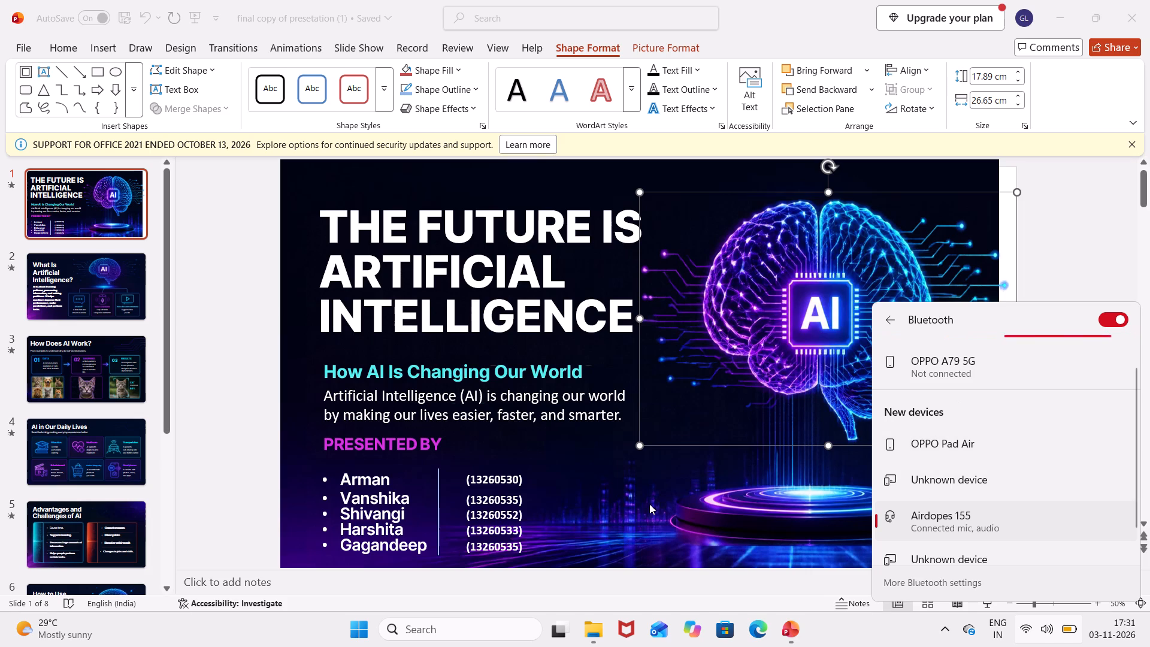
left_click(634, 503)
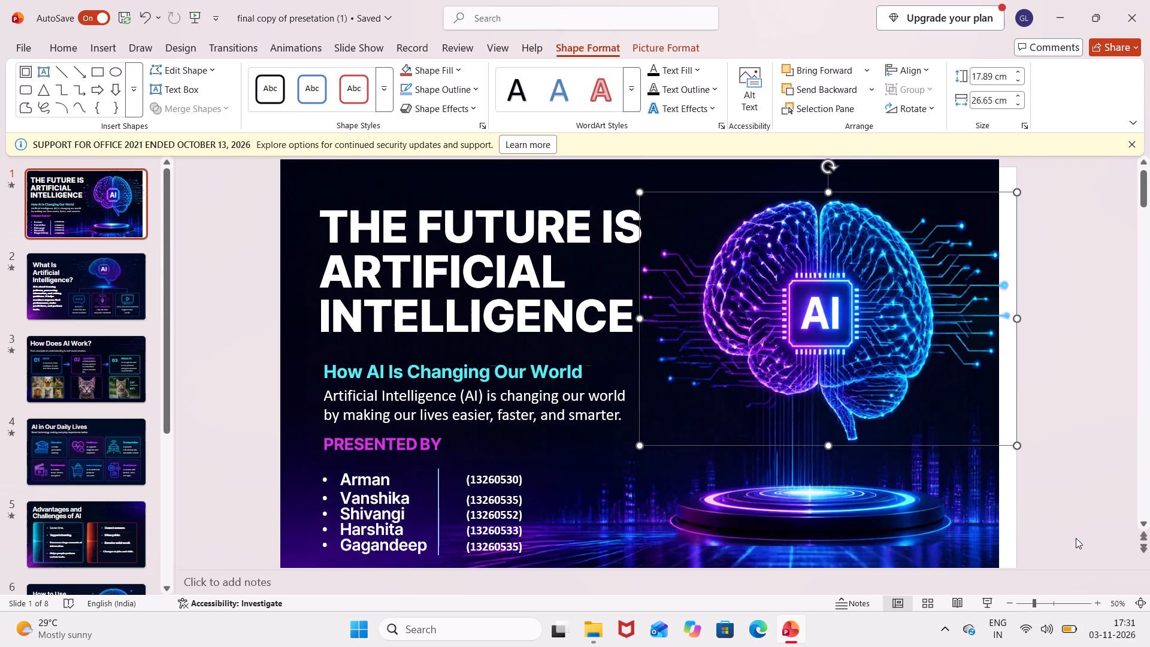
Reopen the Bluetooth device list and look through all nearby devices.
left_click(1042, 624)
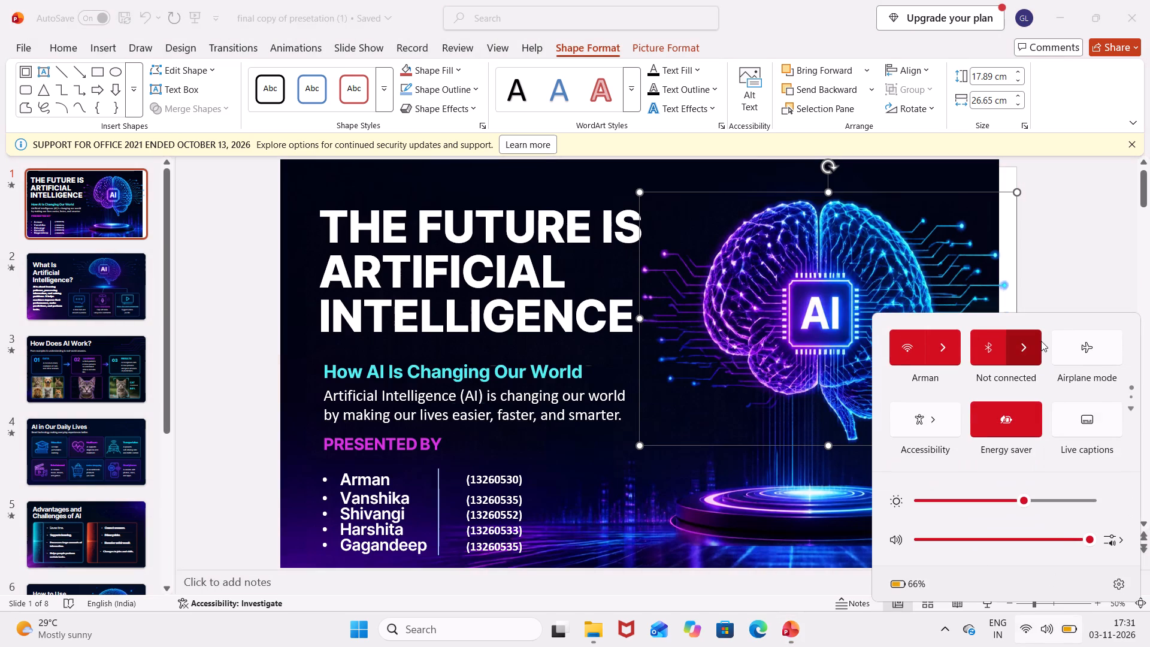
left_click(1030, 342)
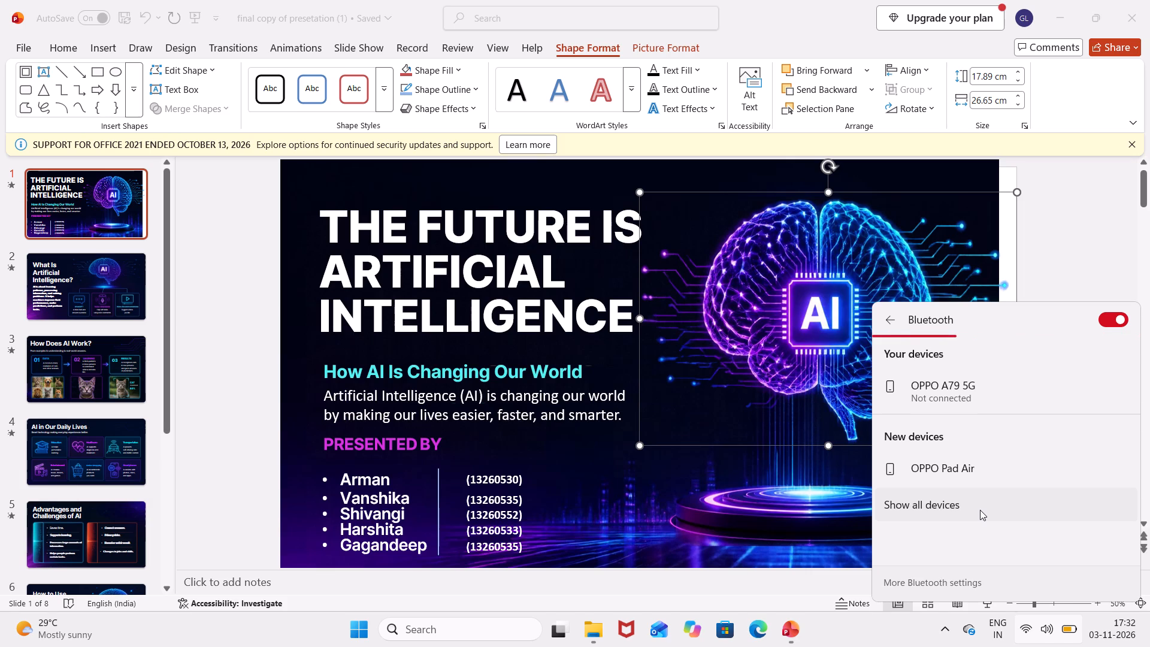
left_click(980, 510)
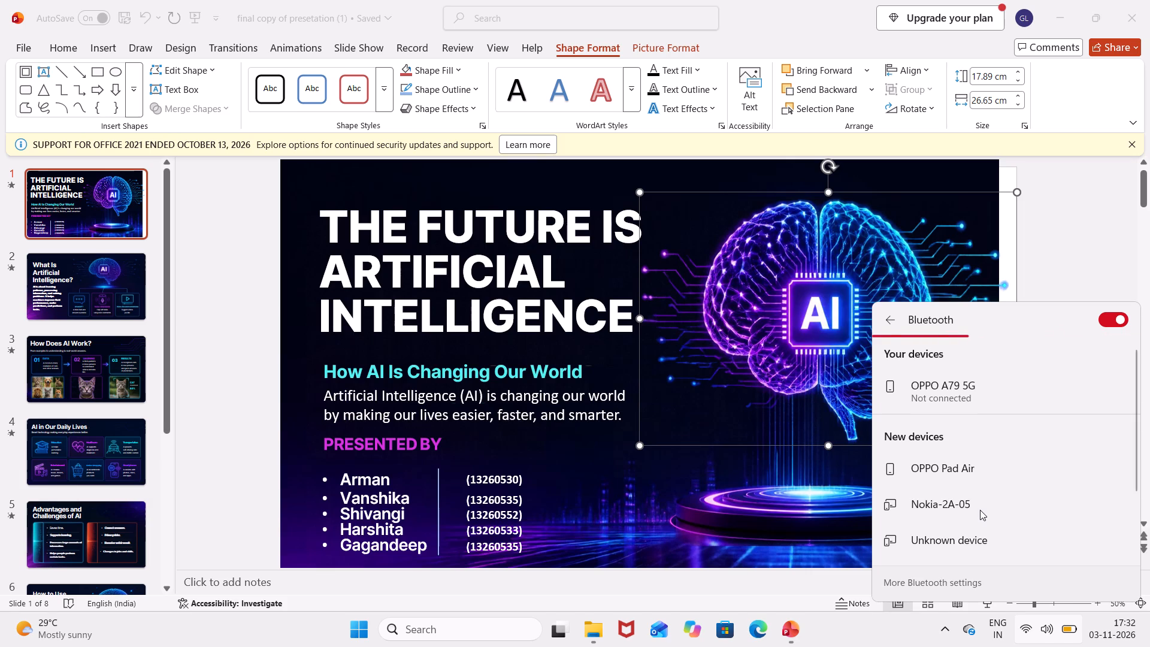
scroll(972, 493, "down", 2)
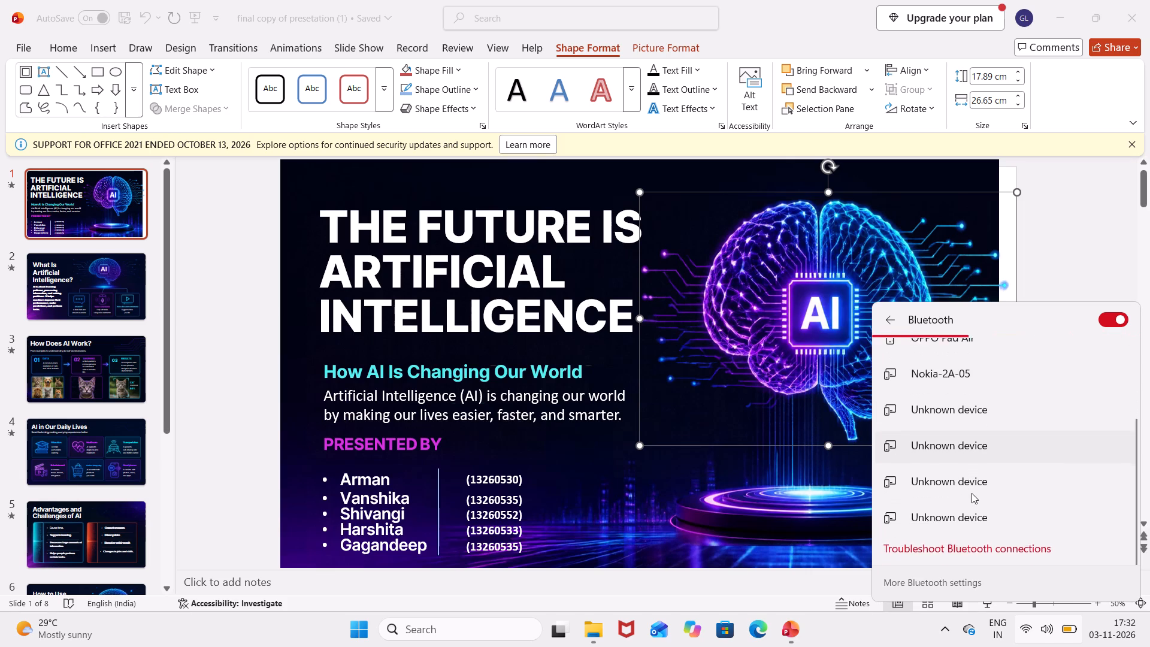
scroll(972, 493, "down", 2)
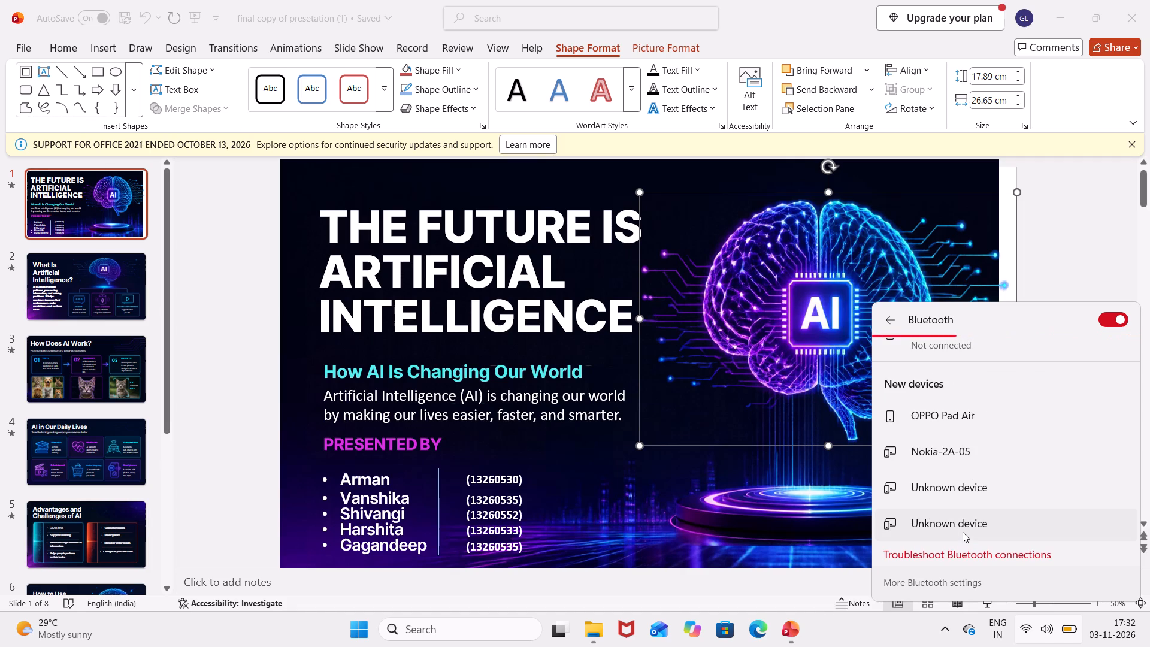
scroll(982, 456, "down", 1)
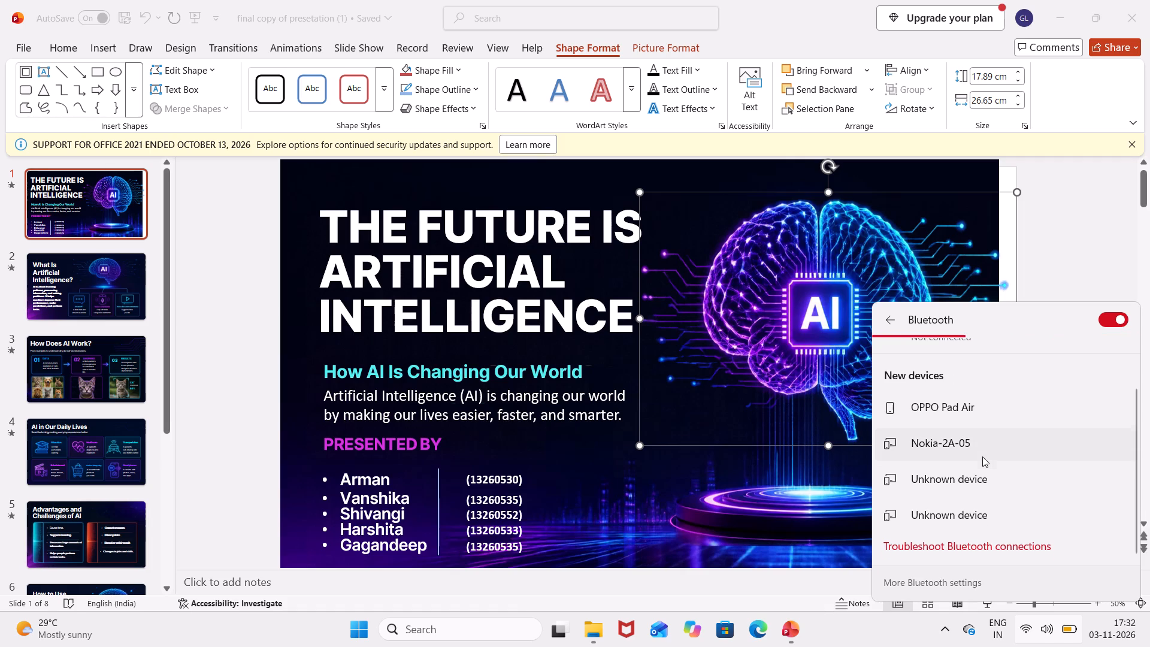
scroll(982, 456, "down", 1)
scroll(982, 456, "up", 1)
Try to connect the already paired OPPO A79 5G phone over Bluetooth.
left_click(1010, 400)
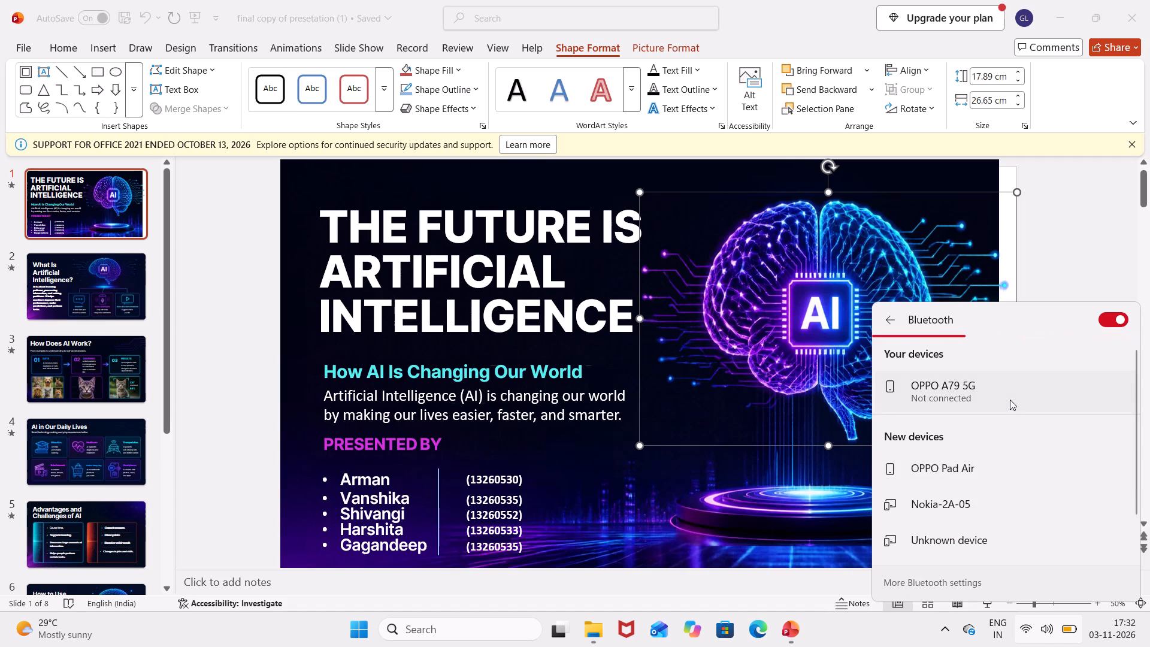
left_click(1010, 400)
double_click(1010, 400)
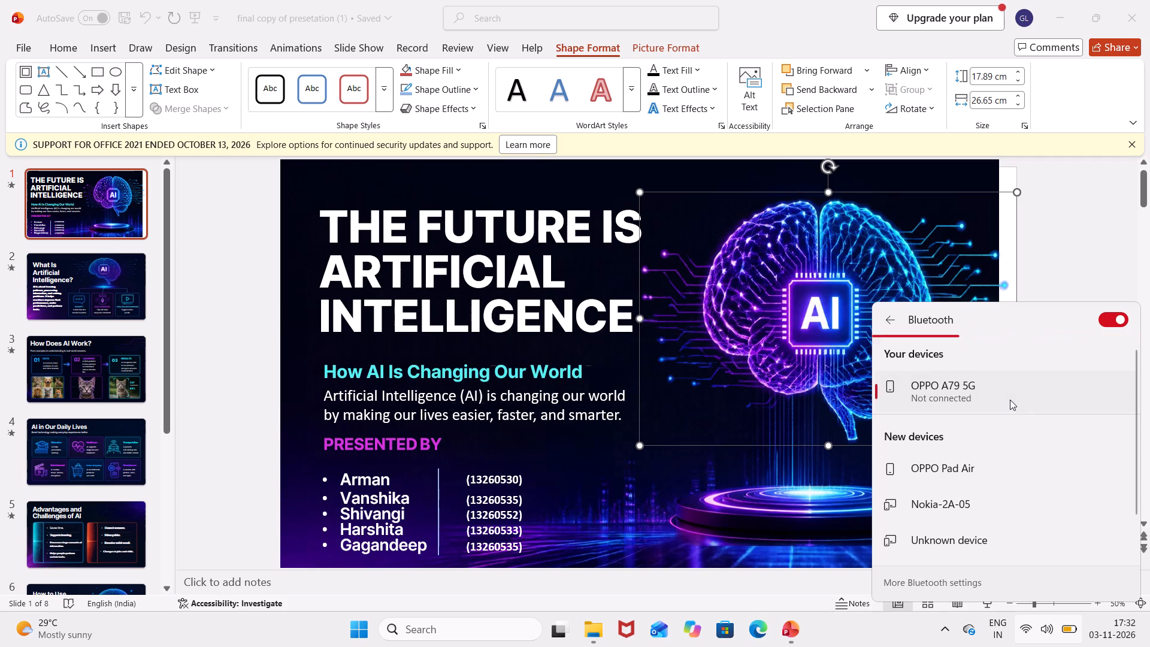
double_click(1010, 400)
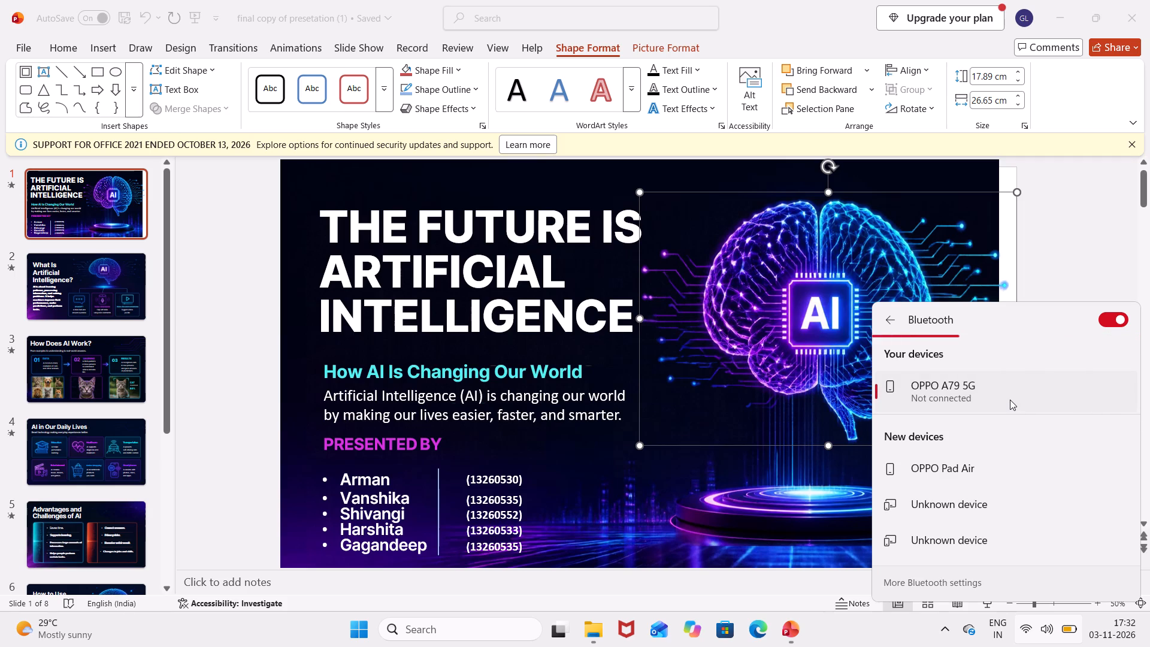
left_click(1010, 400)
Look through the paired and new devices in the Bluetooth list for the device to connect.
scroll(1004, 452, "down", 3)
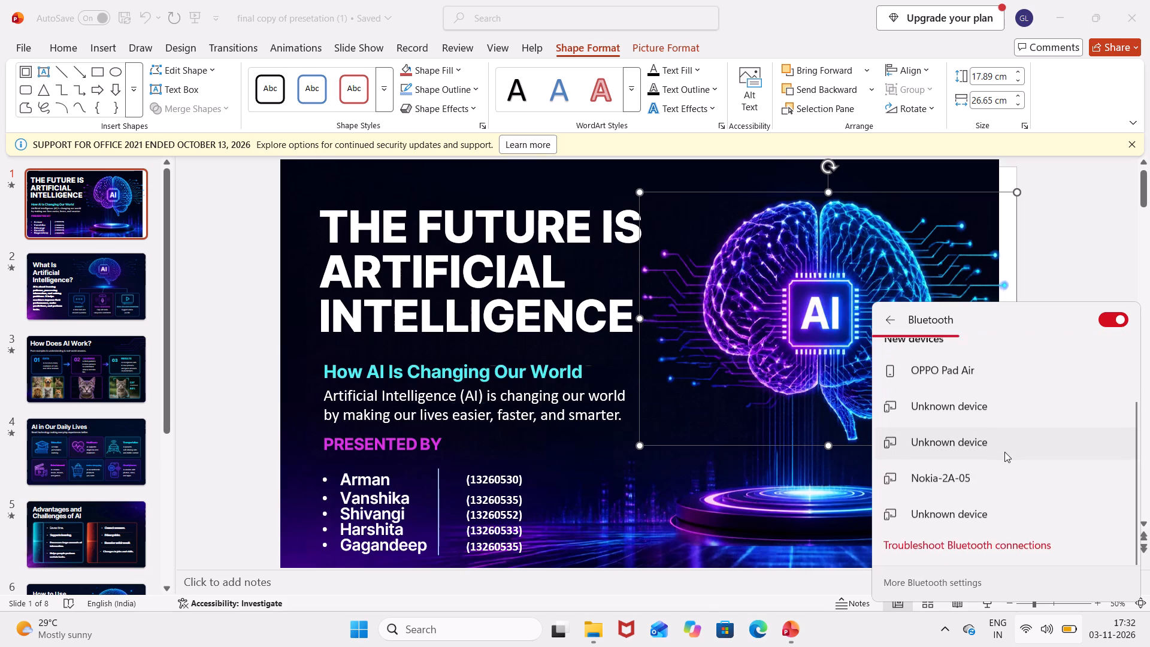
scroll(1004, 452, "down", 1)
scroll(1004, 452, "up", 5)
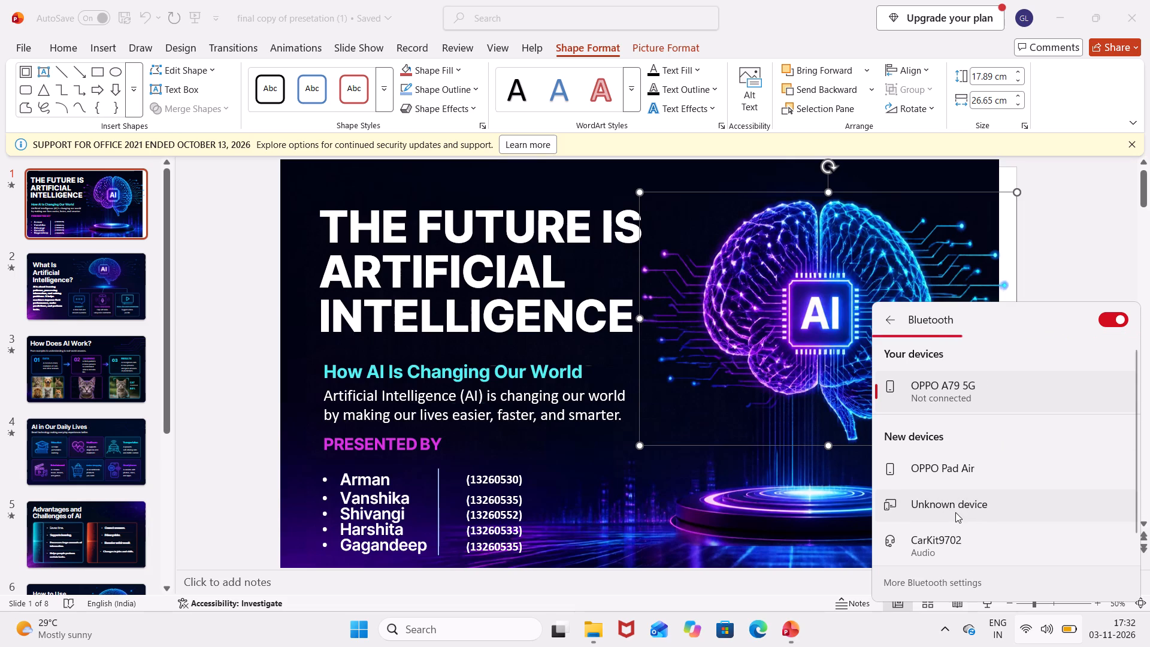
scroll(955, 512, "down", 2)
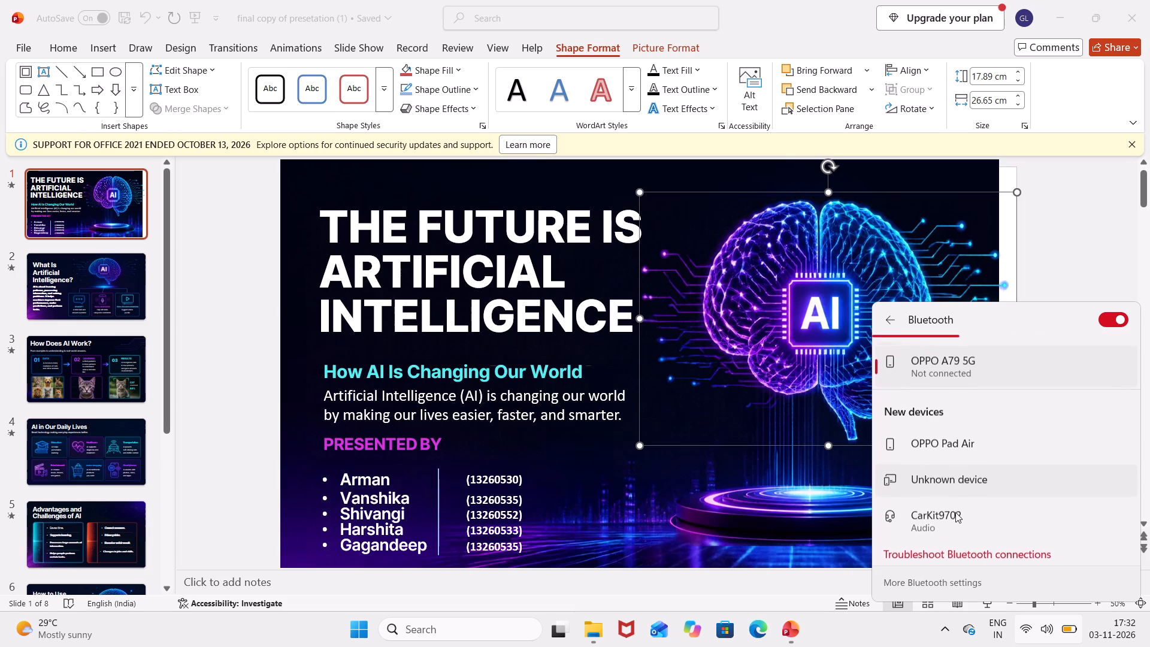
scroll(955, 512, "down", 2)
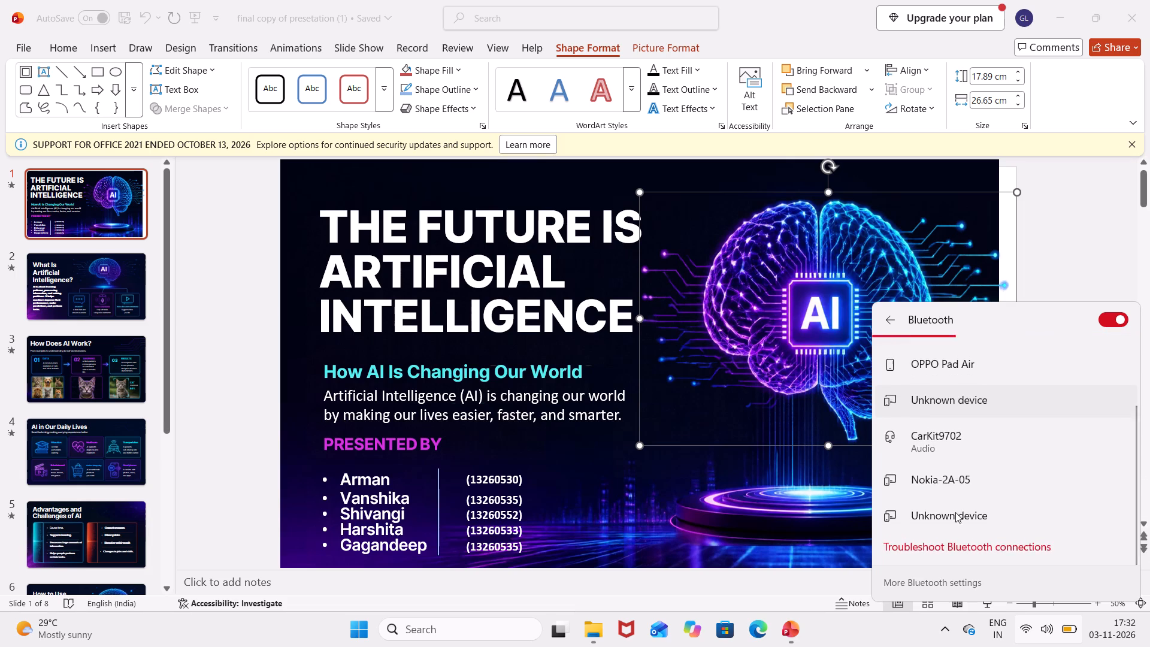
scroll(955, 512, "down", 2)
scroll(954, 526, "up", 1)
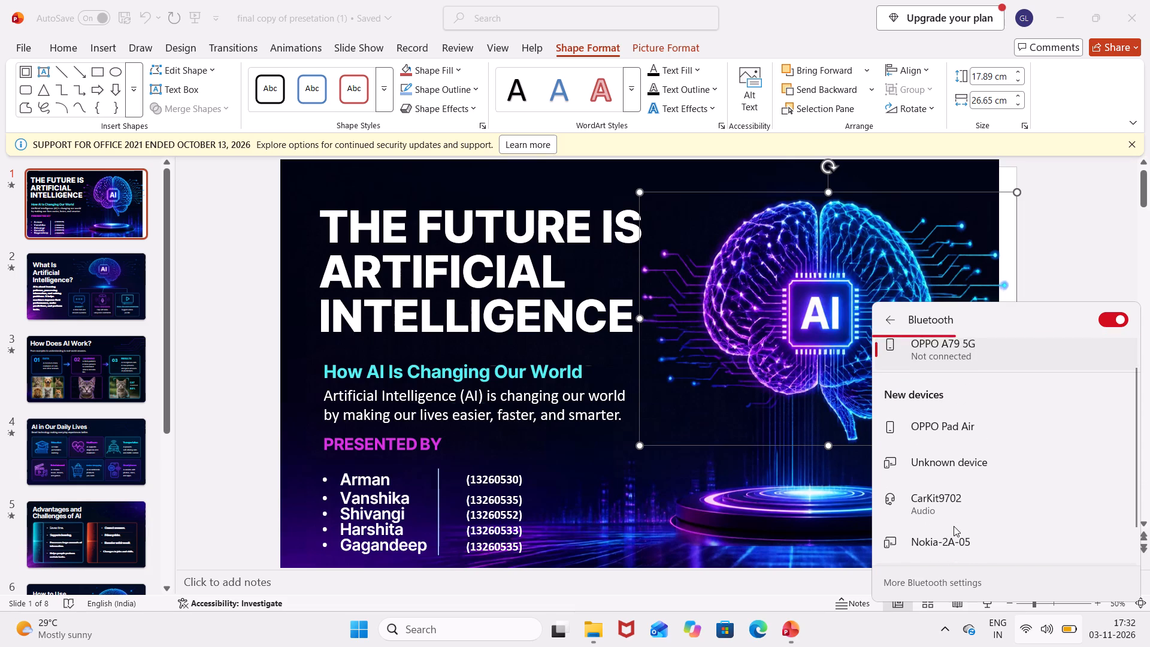
scroll(954, 526, "up", 2)
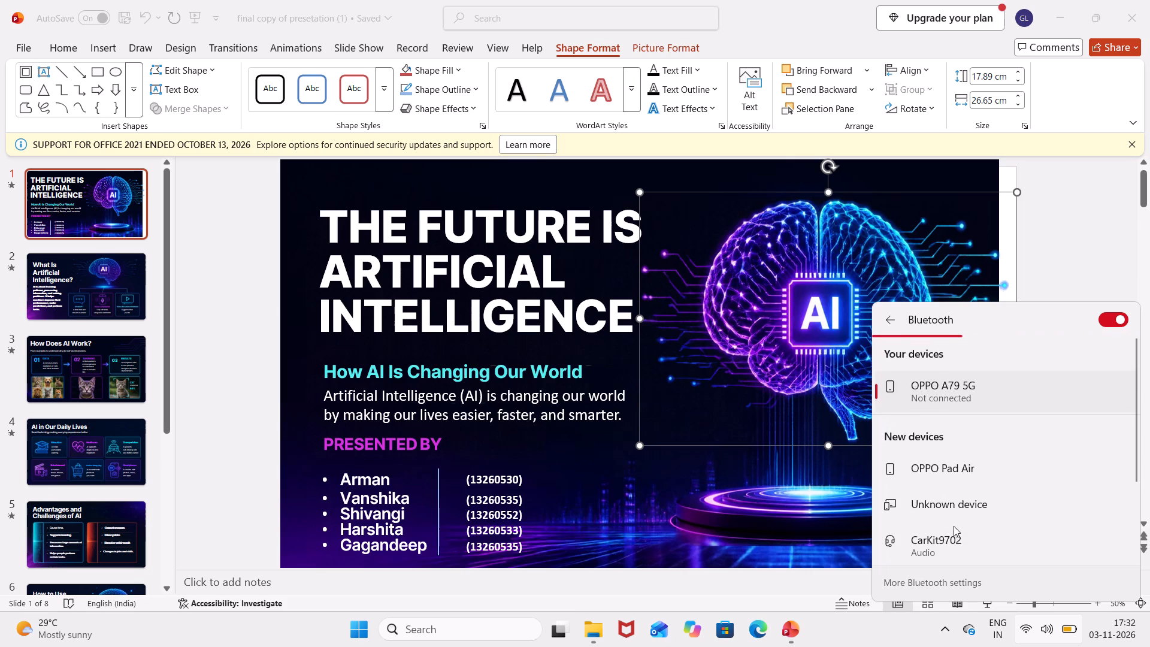
scroll(954, 526, "down", 1)
scroll(954, 526, "right", 9)
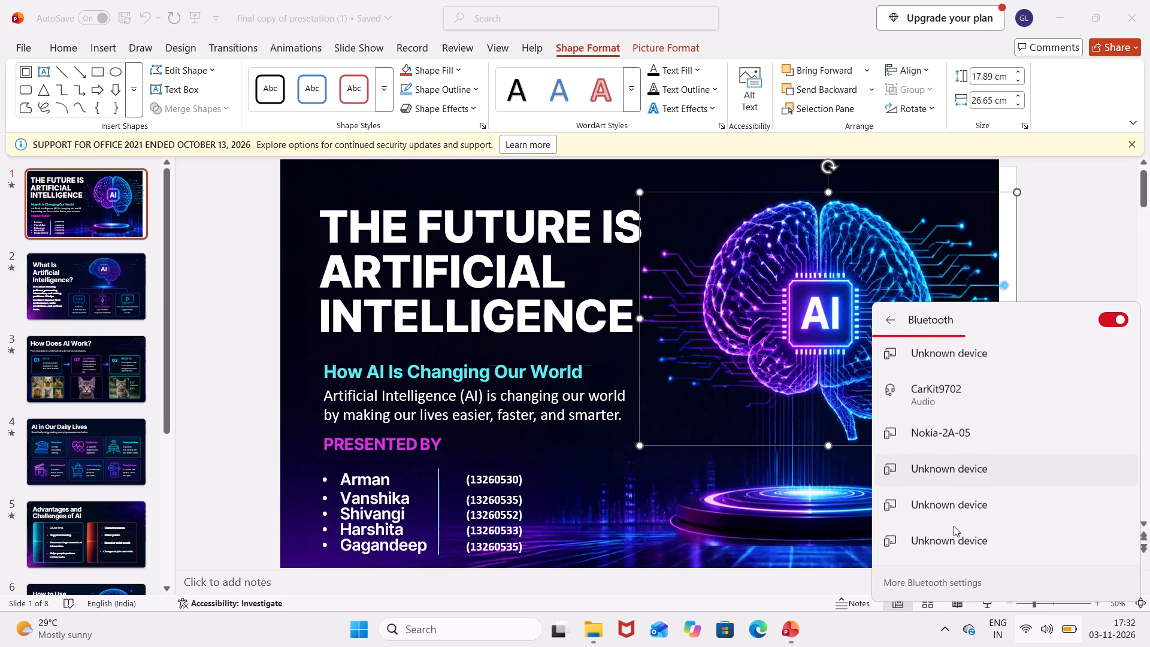
scroll(954, 526, "up", 3)
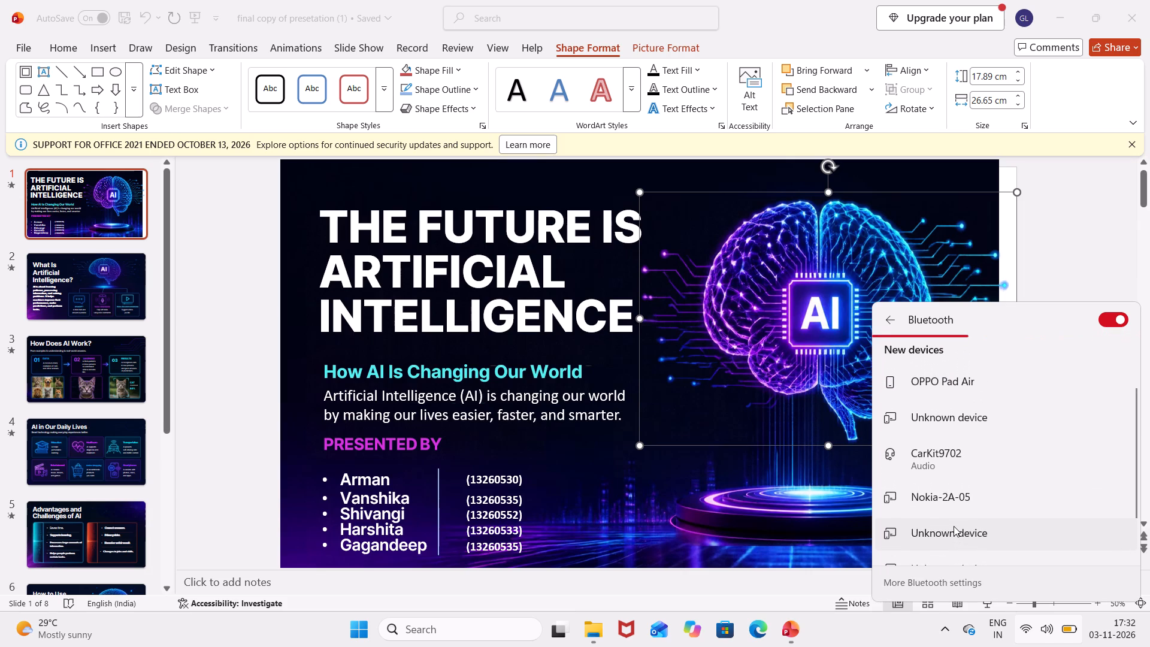
scroll(954, 526, "down", 1)
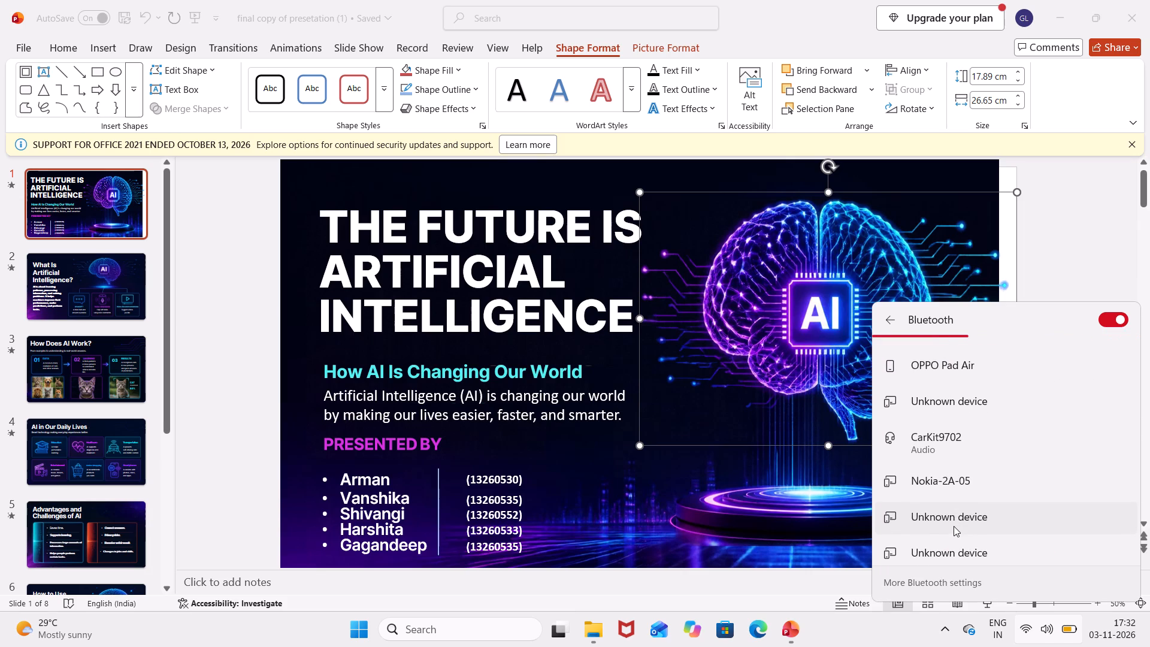
scroll(954, 526, "down", 2)
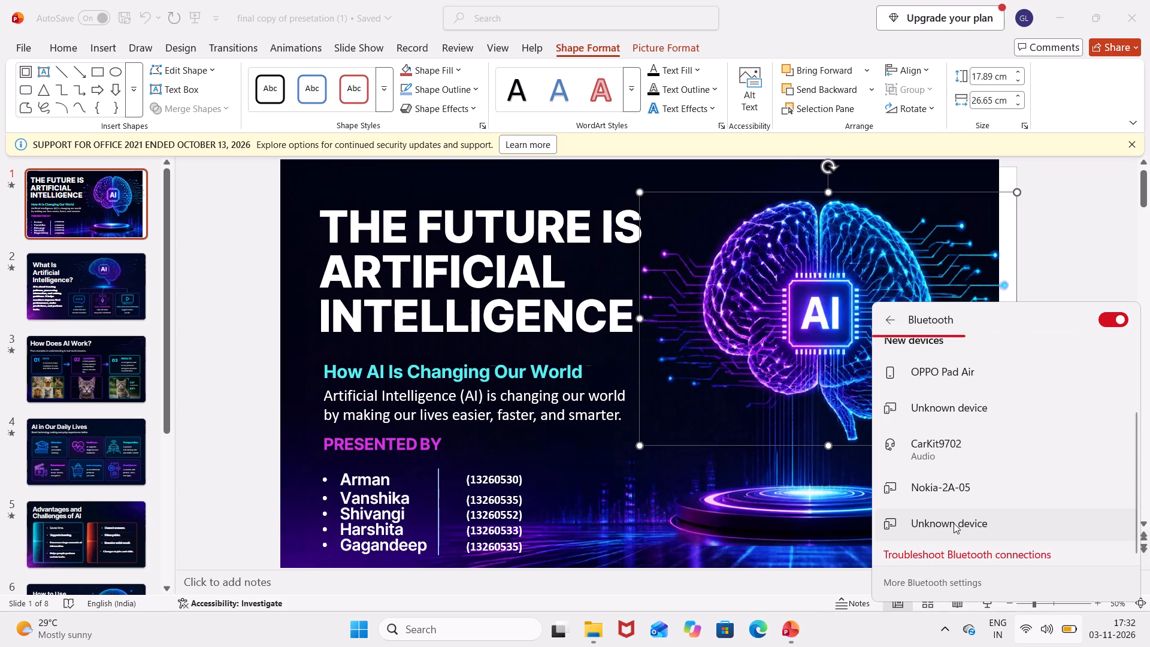
scroll(954, 523, "down", 1)
scroll(954, 523, "up", 1)
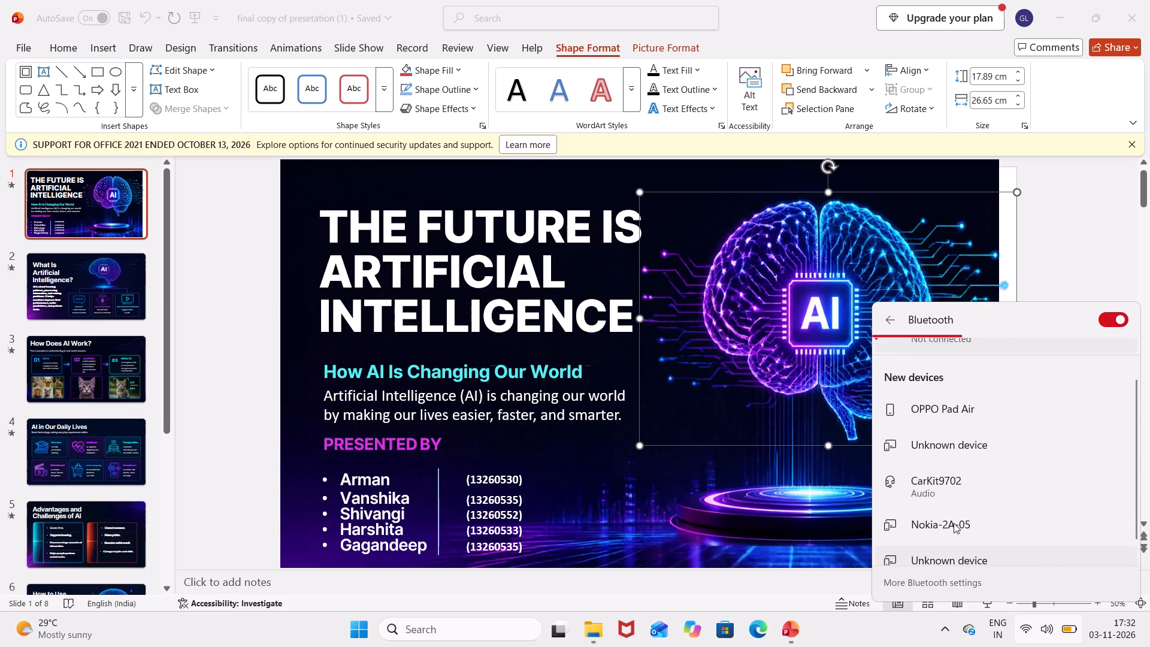
scroll(954, 523, "up", 3)
scroll(954, 523, "down", 1)
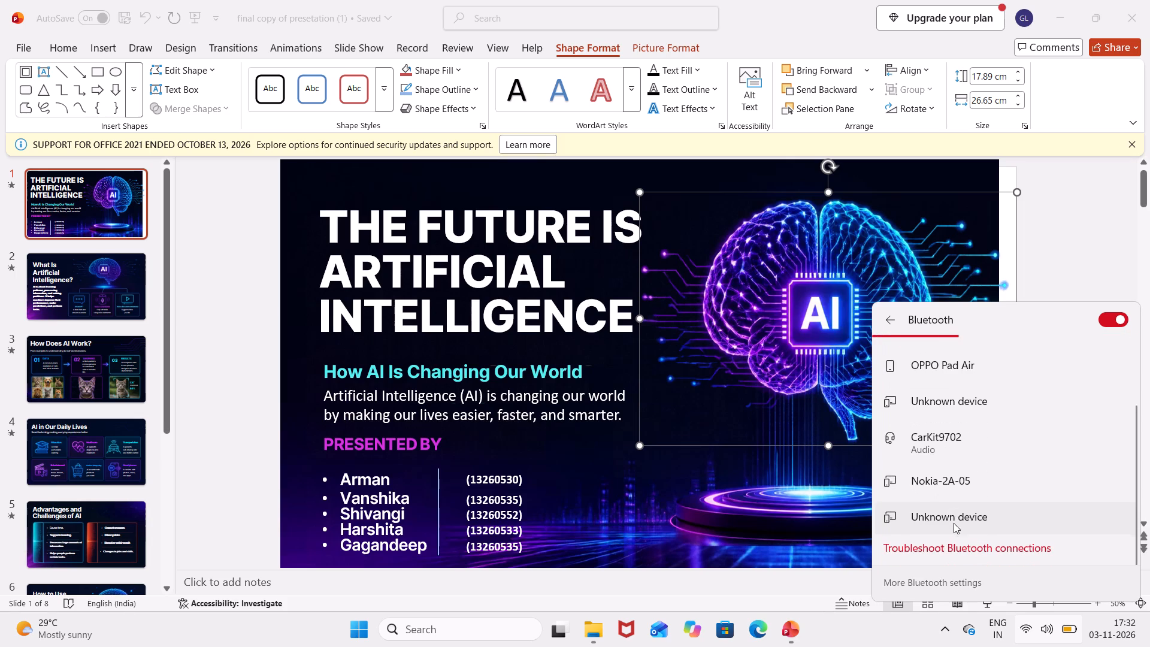
scroll(954, 523, "down", 1)
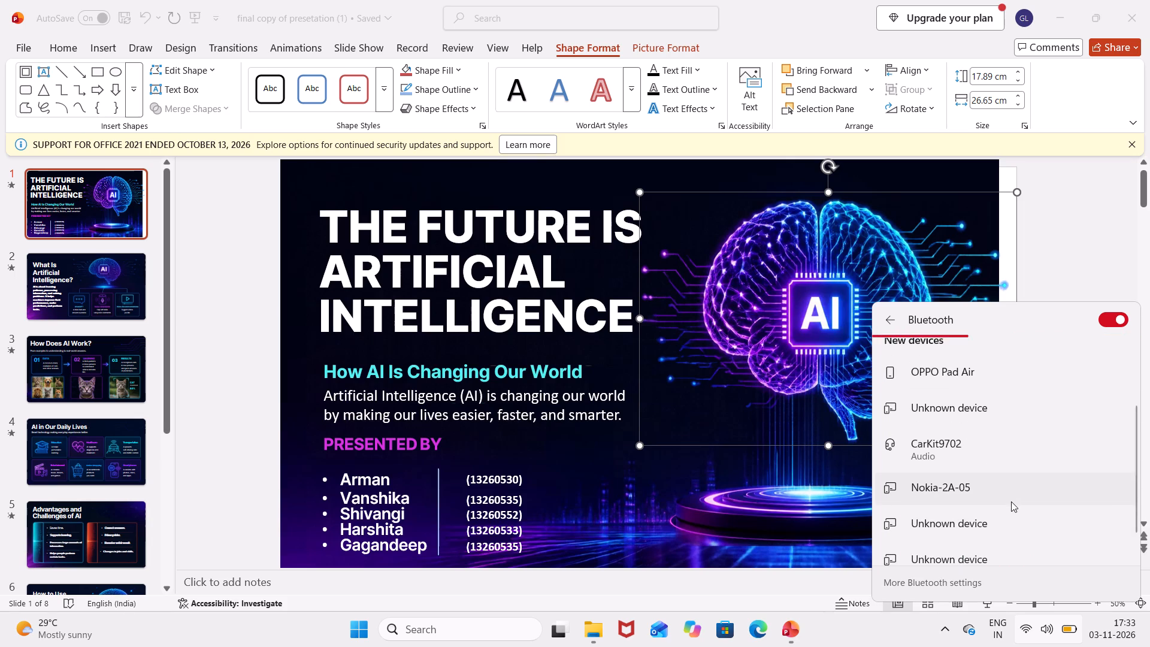
scroll(997, 515, "down", 1)
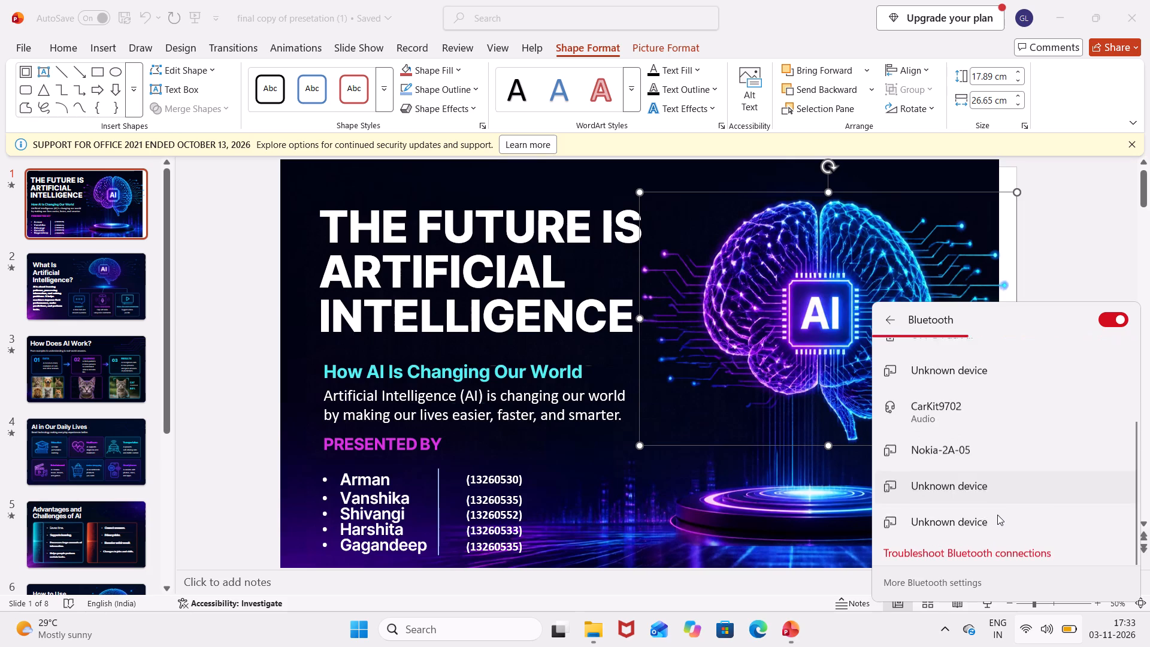
scroll(997, 515, "down", 1)
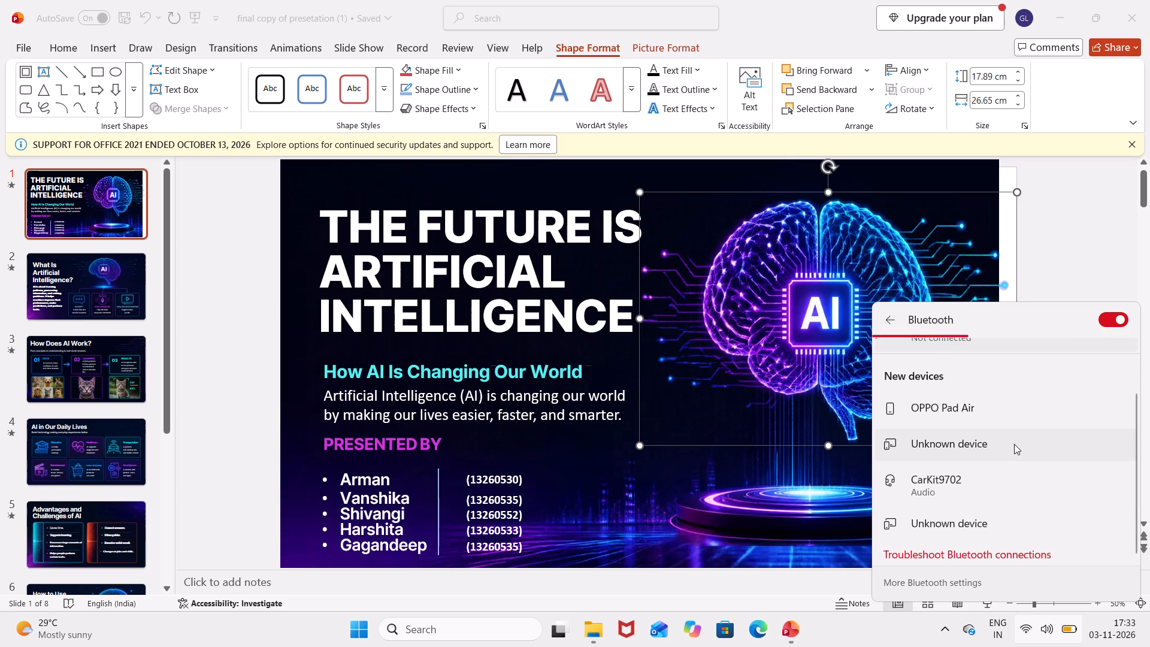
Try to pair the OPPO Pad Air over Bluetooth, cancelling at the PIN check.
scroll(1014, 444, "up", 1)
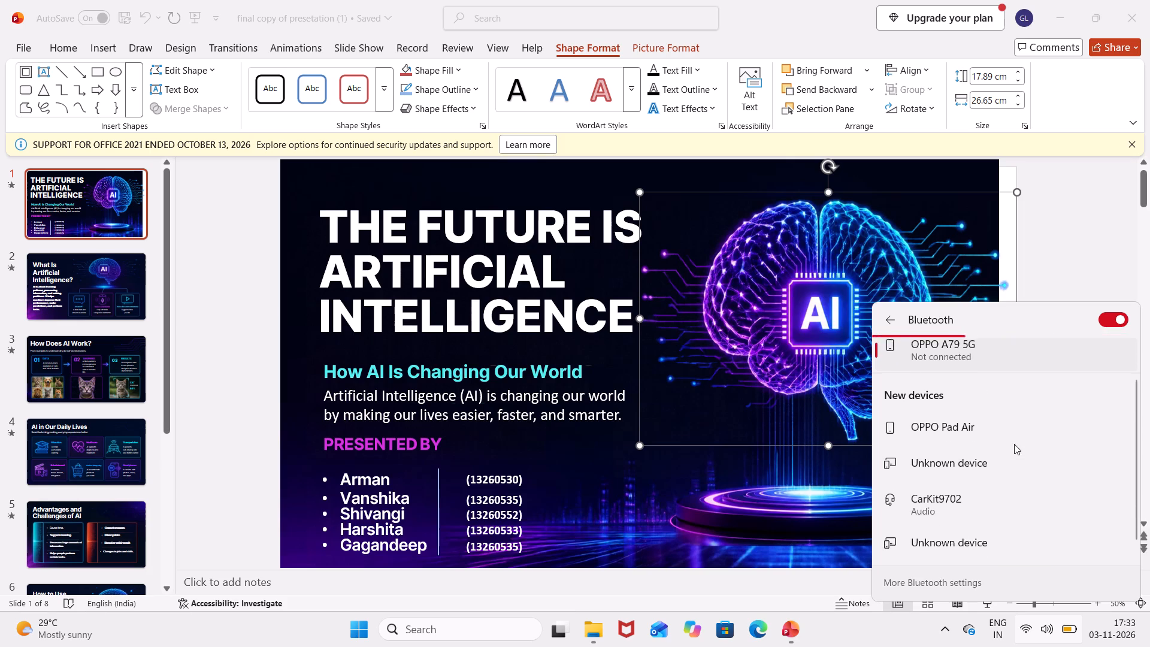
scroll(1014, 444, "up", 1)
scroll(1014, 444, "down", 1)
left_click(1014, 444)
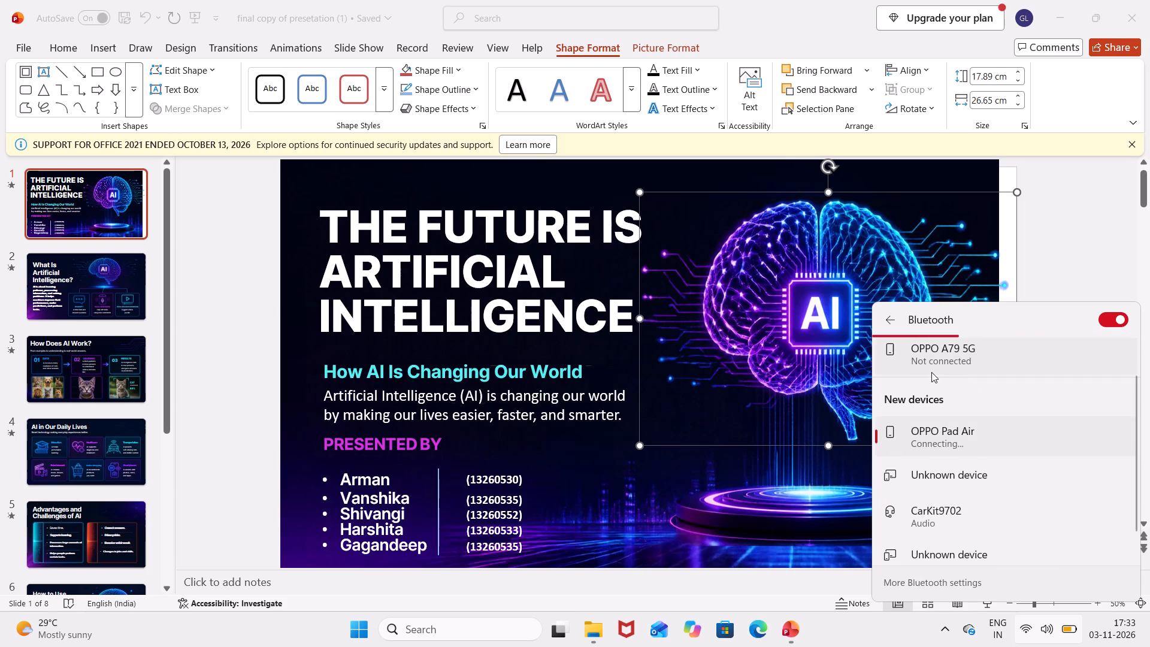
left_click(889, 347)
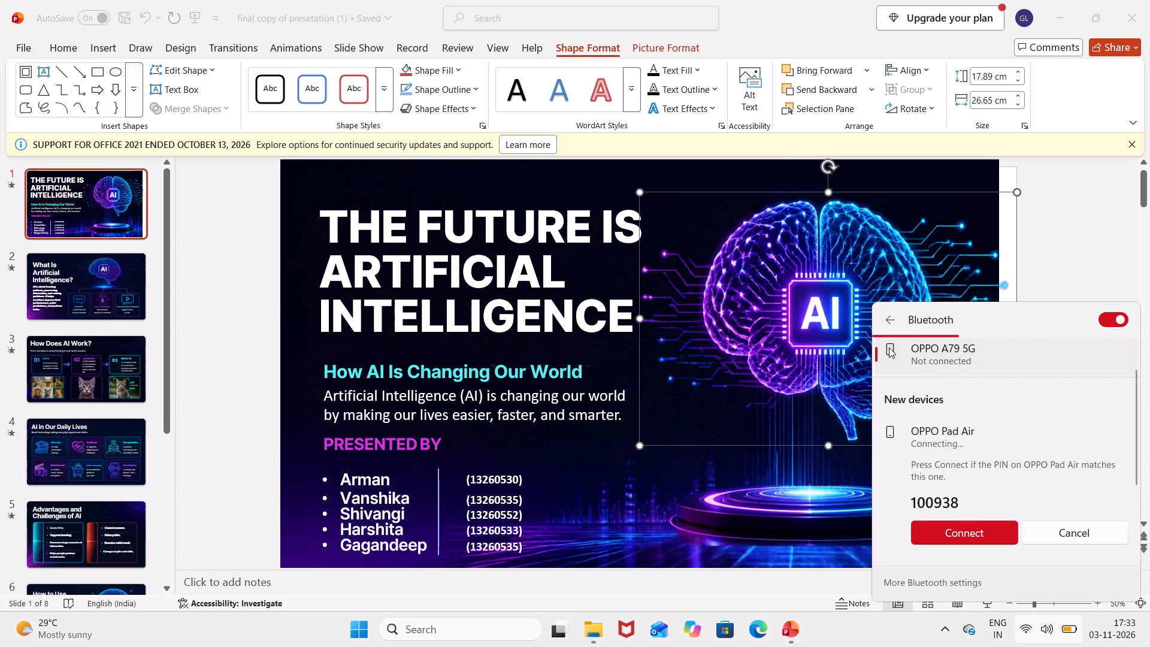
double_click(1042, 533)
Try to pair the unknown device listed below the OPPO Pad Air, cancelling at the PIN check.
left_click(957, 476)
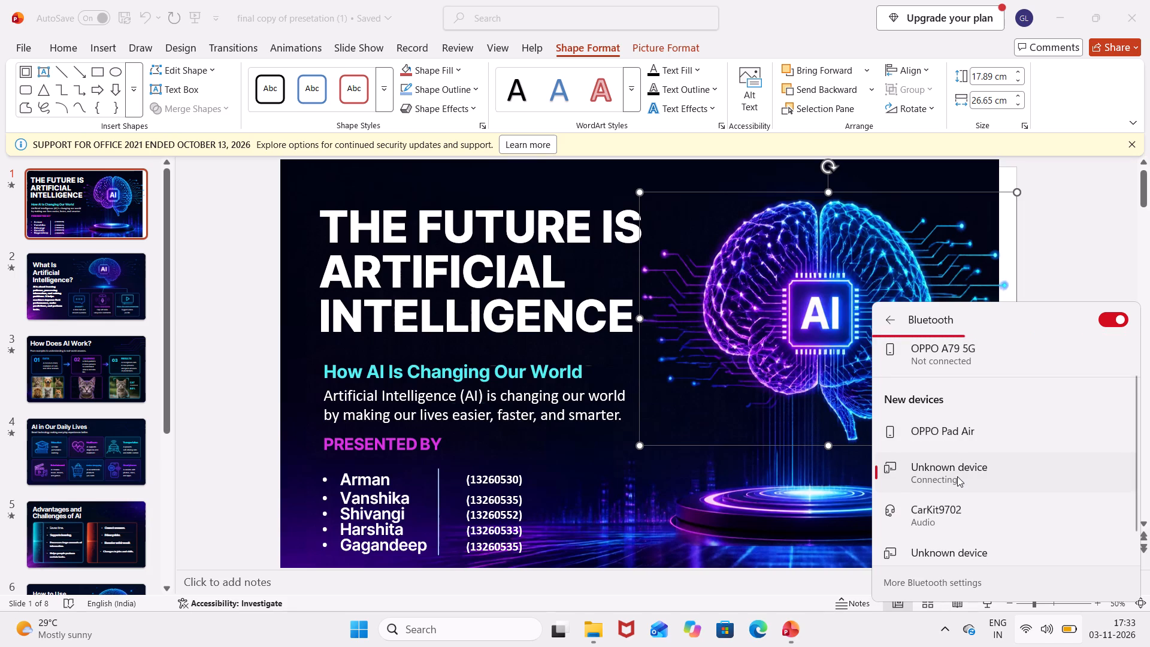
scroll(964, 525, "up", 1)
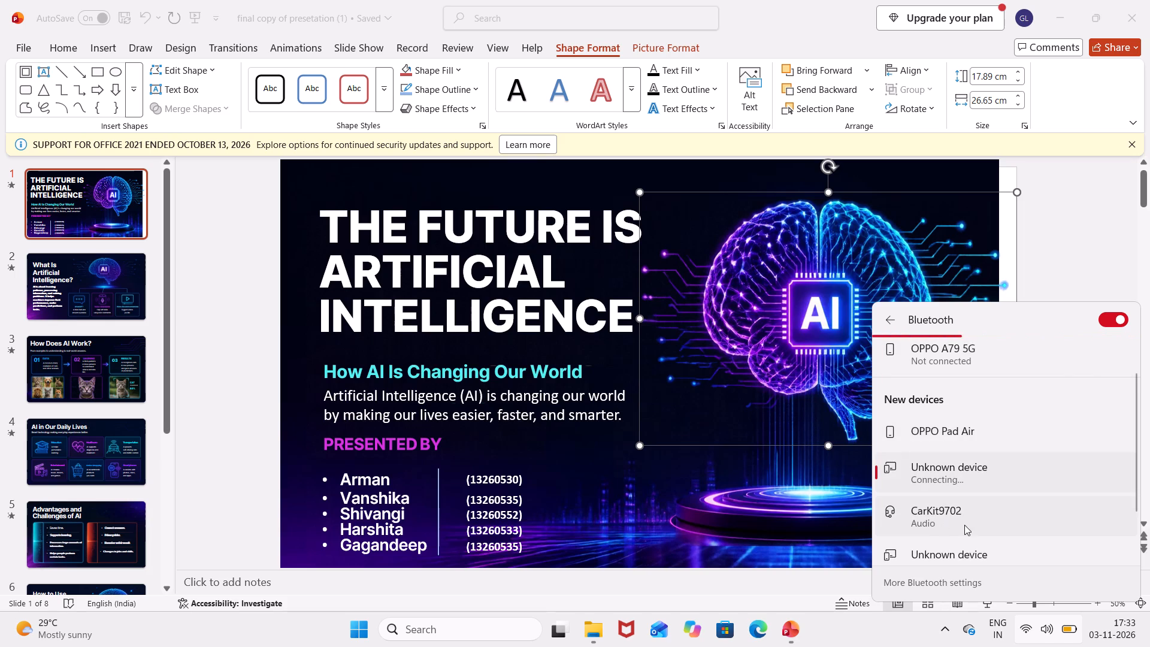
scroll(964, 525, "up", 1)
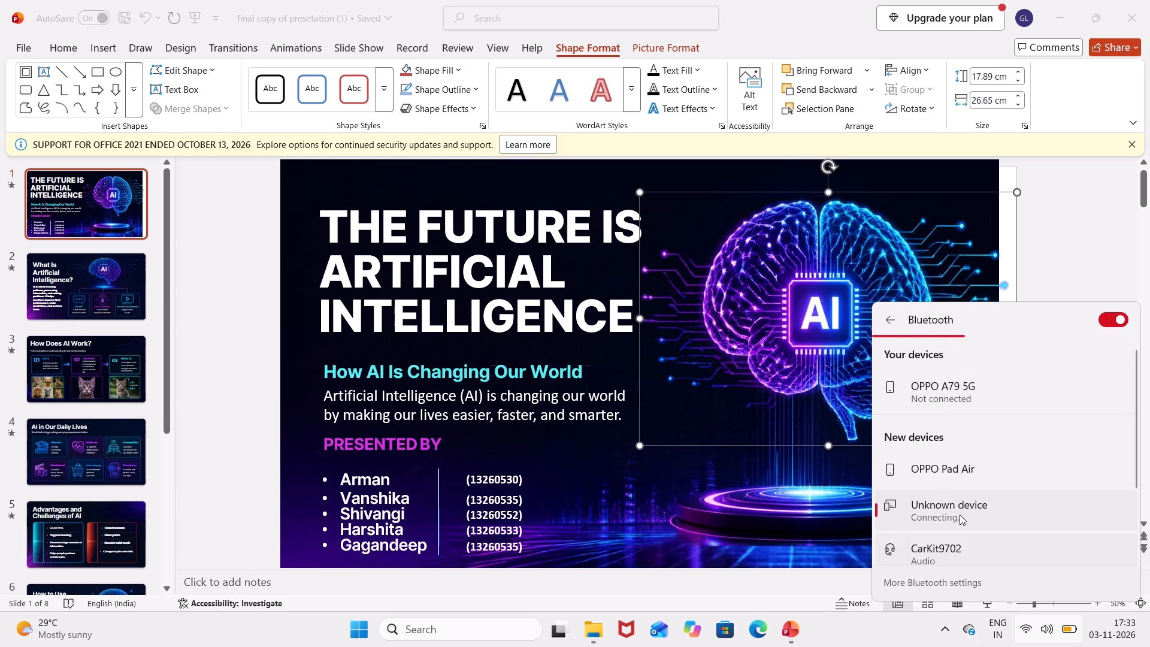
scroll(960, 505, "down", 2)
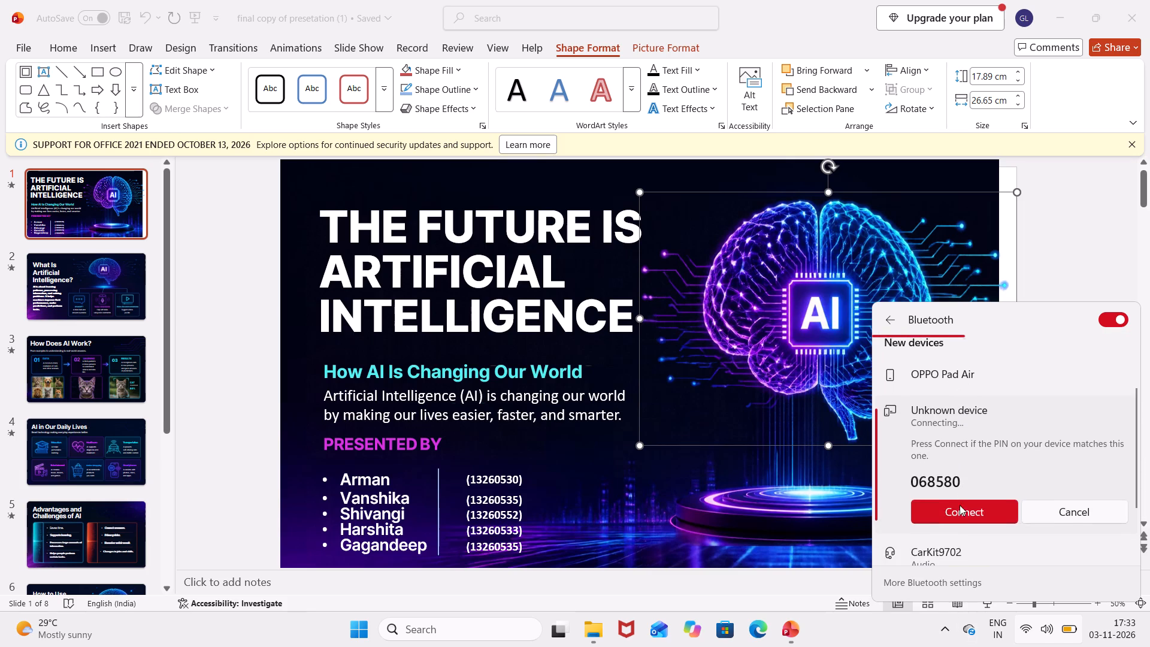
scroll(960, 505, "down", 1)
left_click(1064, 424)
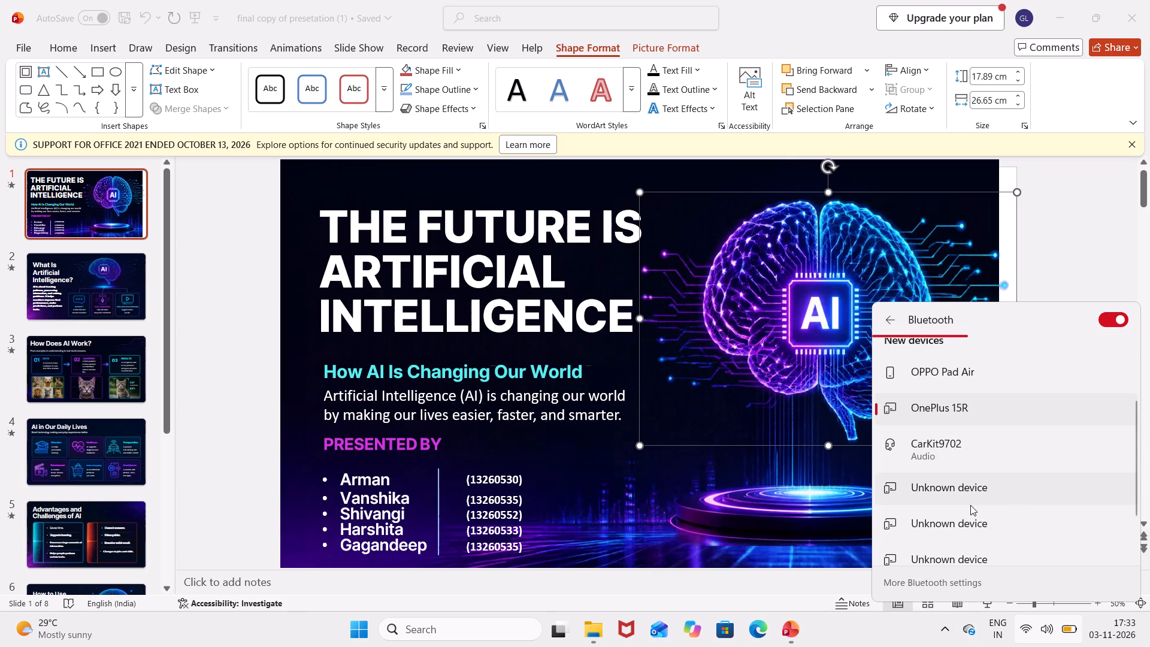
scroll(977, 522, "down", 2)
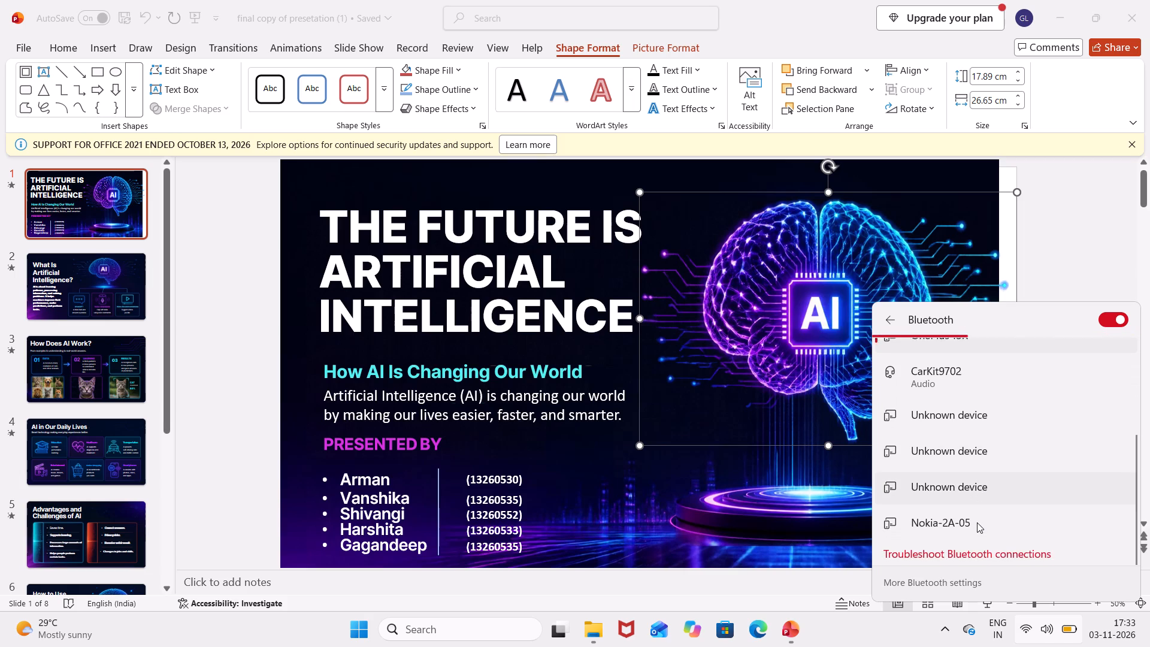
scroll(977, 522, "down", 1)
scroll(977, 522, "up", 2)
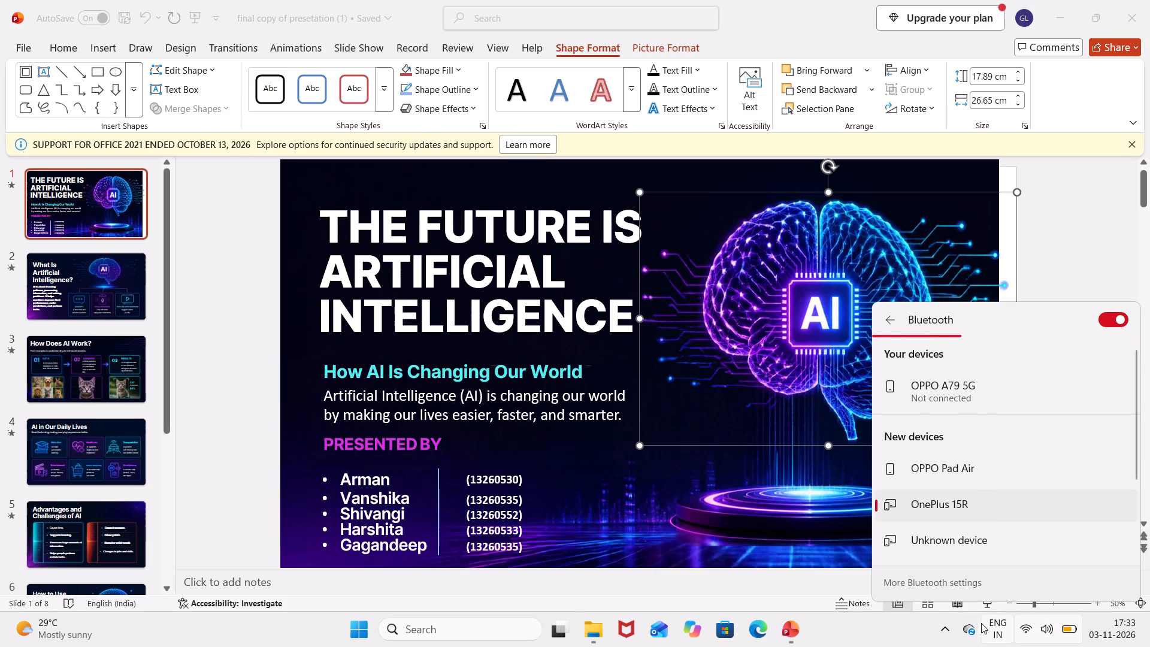
Look through the new devices in the Bluetooth list for the device to connect, and close the list.
scroll(1012, 507, "down", 3)
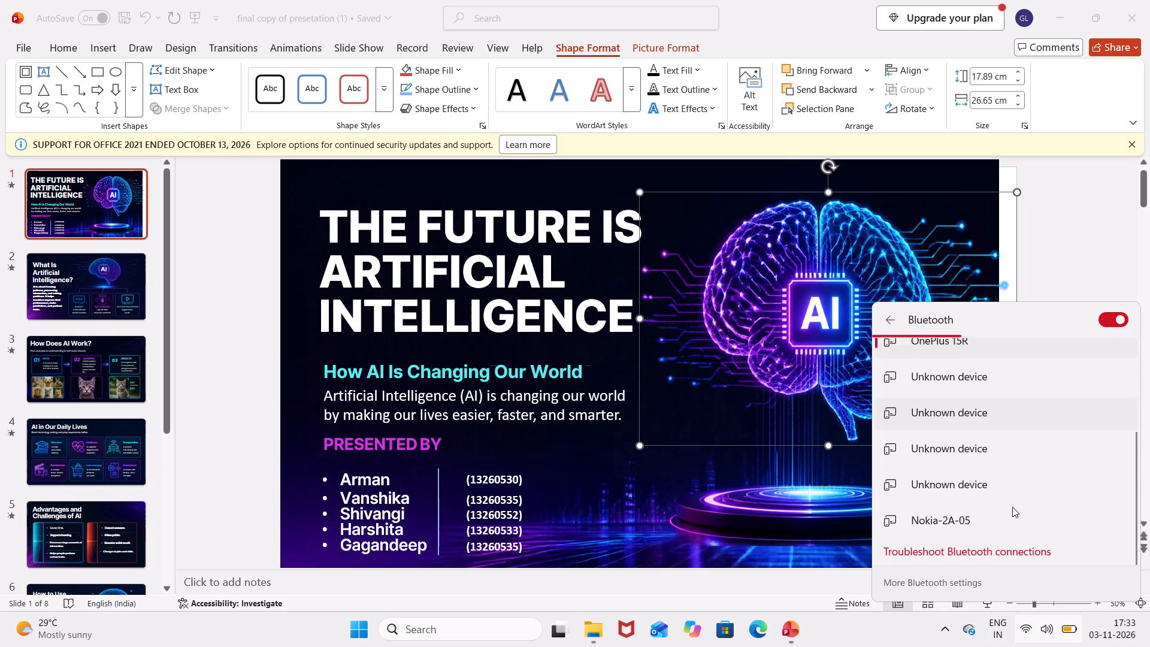
scroll(1012, 507, "down", 3)
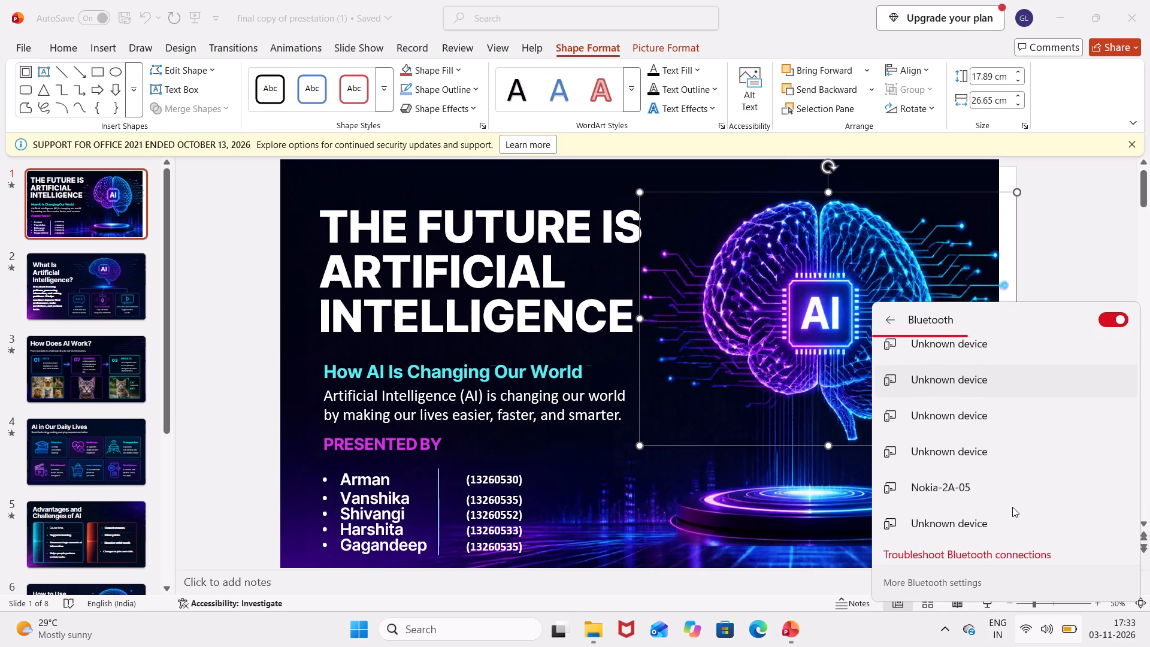
scroll(1012, 507, "up", 2)
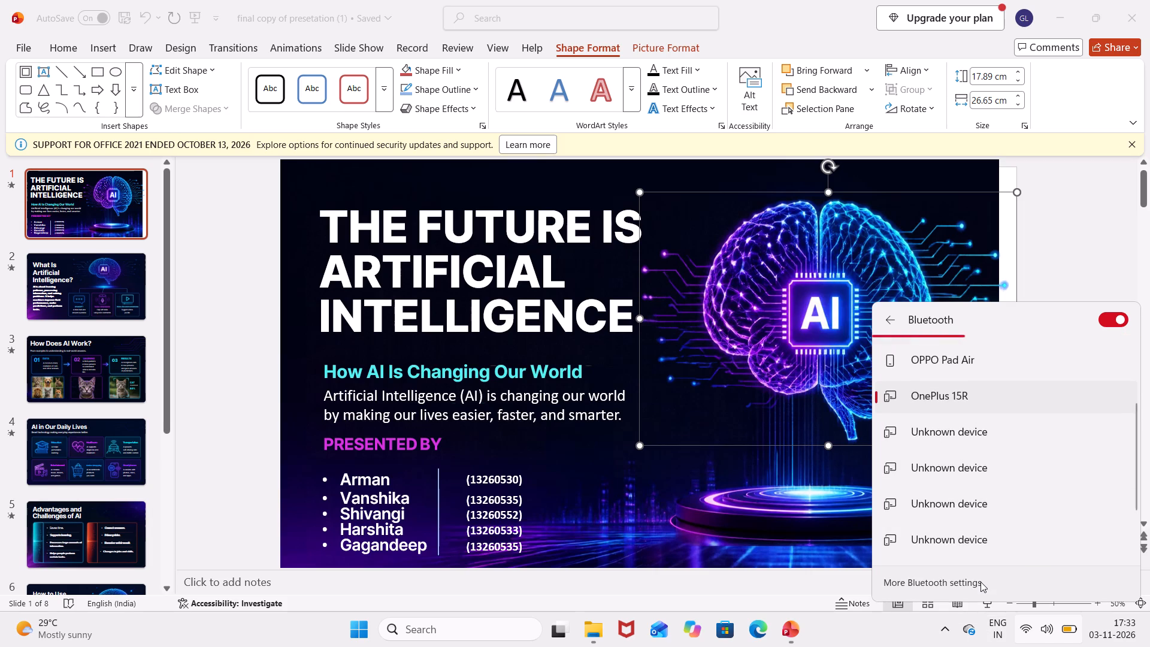
scroll(980, 582, "down", 1)
scroll(978, 486, "up", 1)
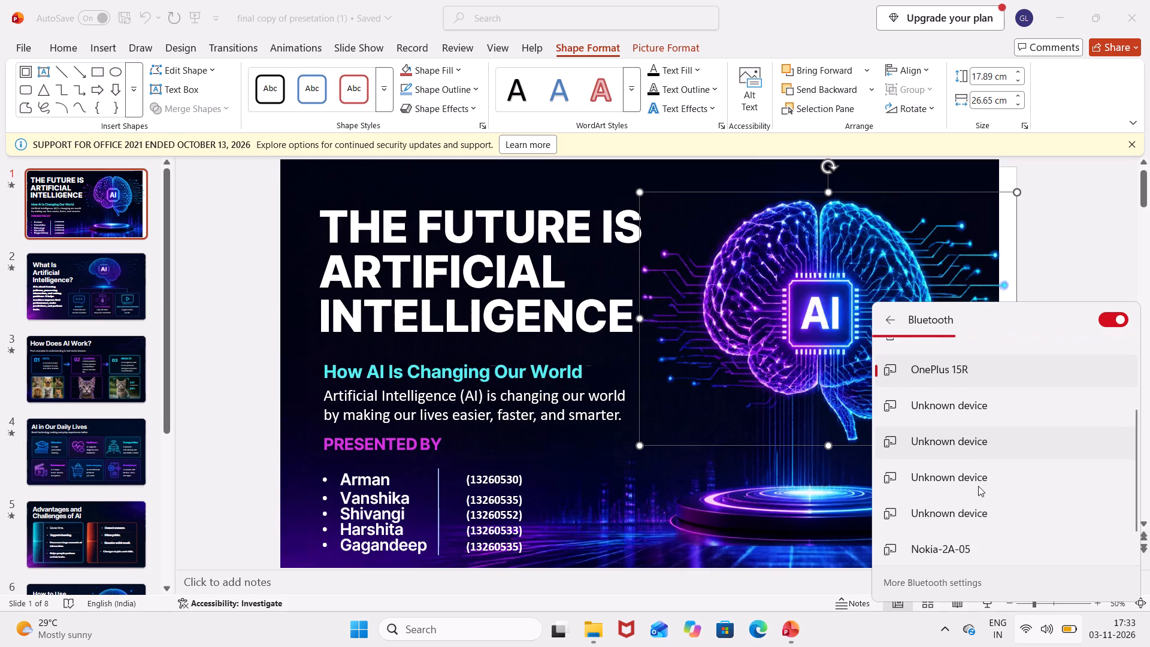
scroll(978, 486, "up", 1)
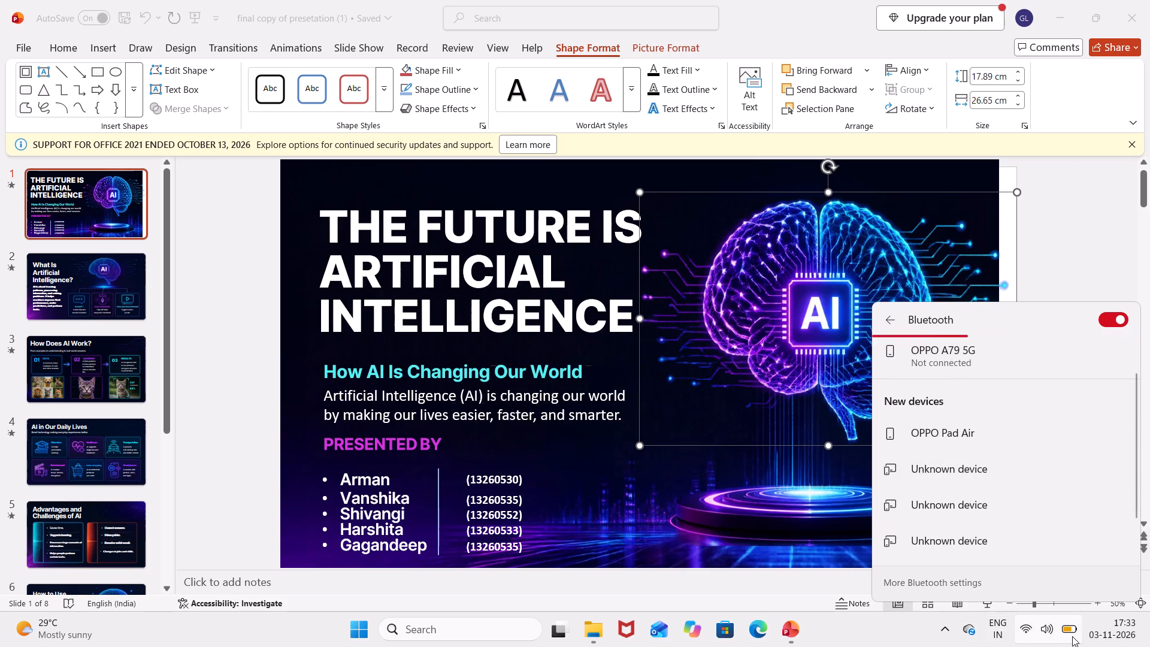
left_click(1072, 636)
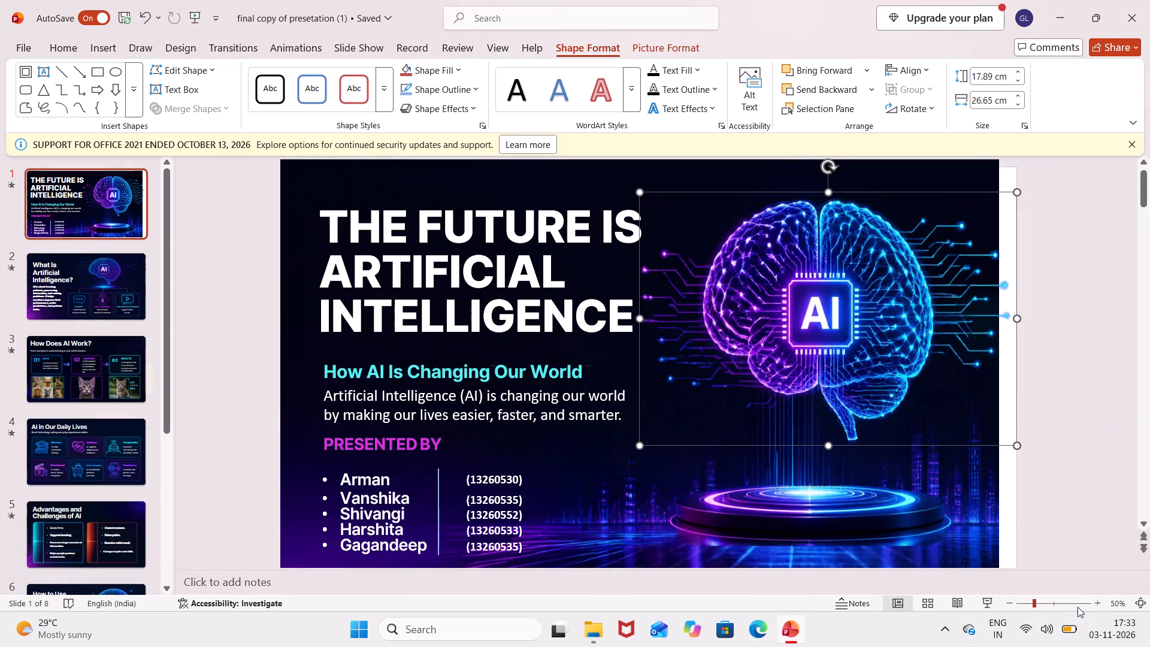
Lower the display brightness to about a quarter of its range and dismiss the quick settings.
left_click(1070, 635)
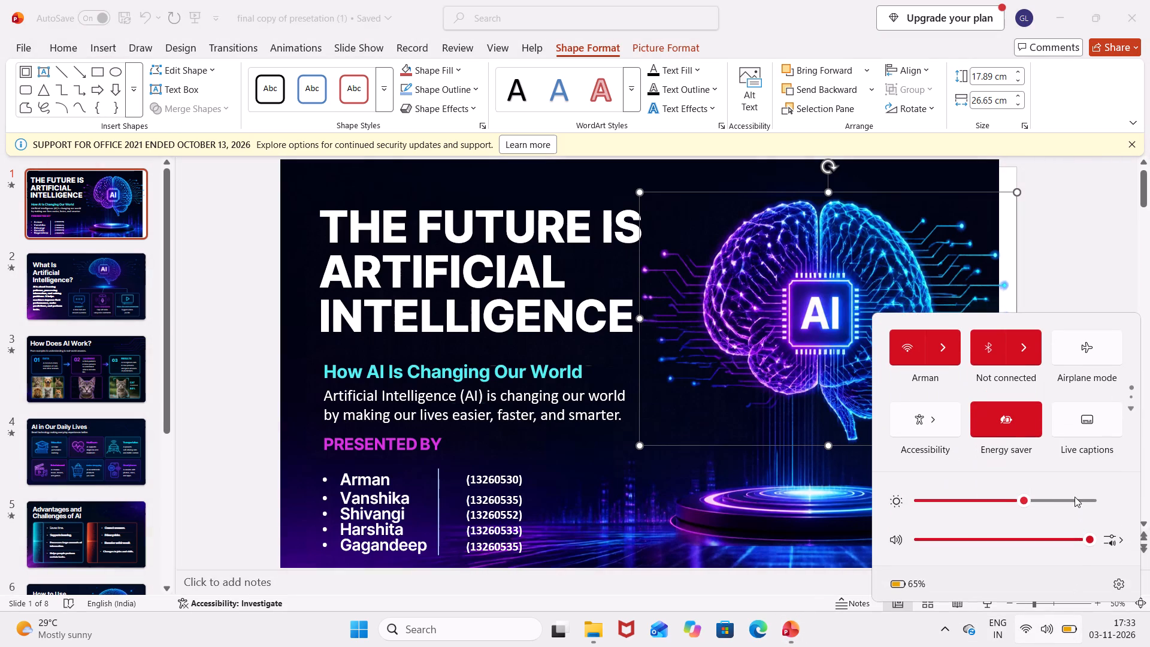
left_click(986, 494)
left_click(938, 501)
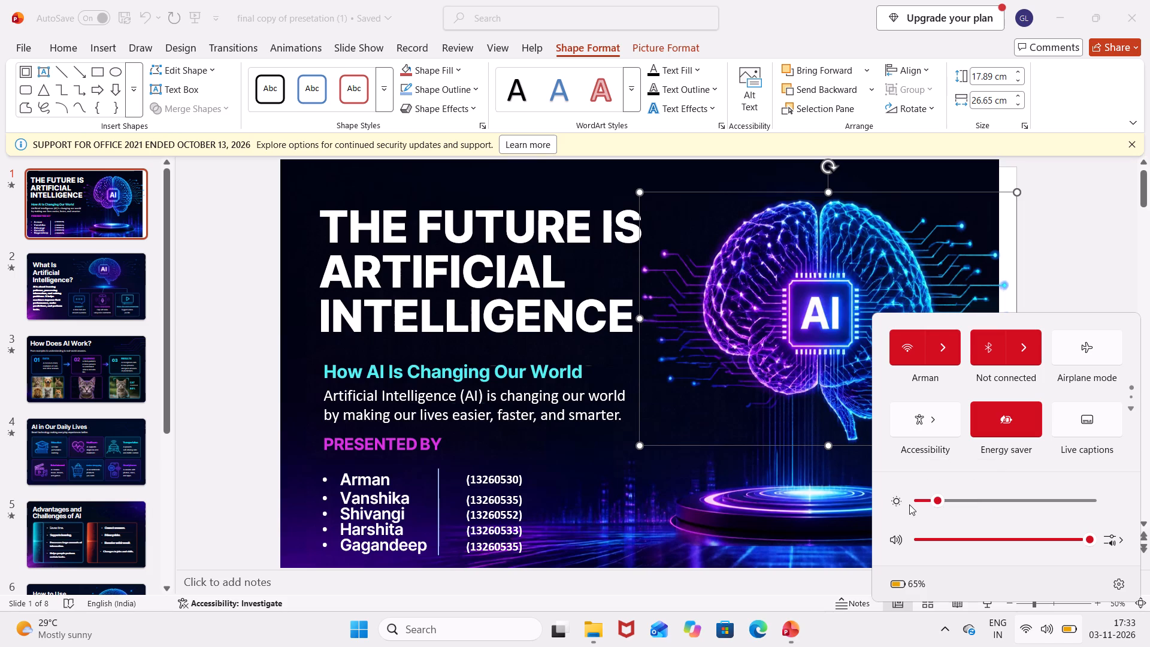
left_click(960, 498)
left_click_drag(1104, 252, 1071, 561)
Lower the system volume all the way to zero and return to the presentation.
left_click(1040, 630)
left_click(955, 539)
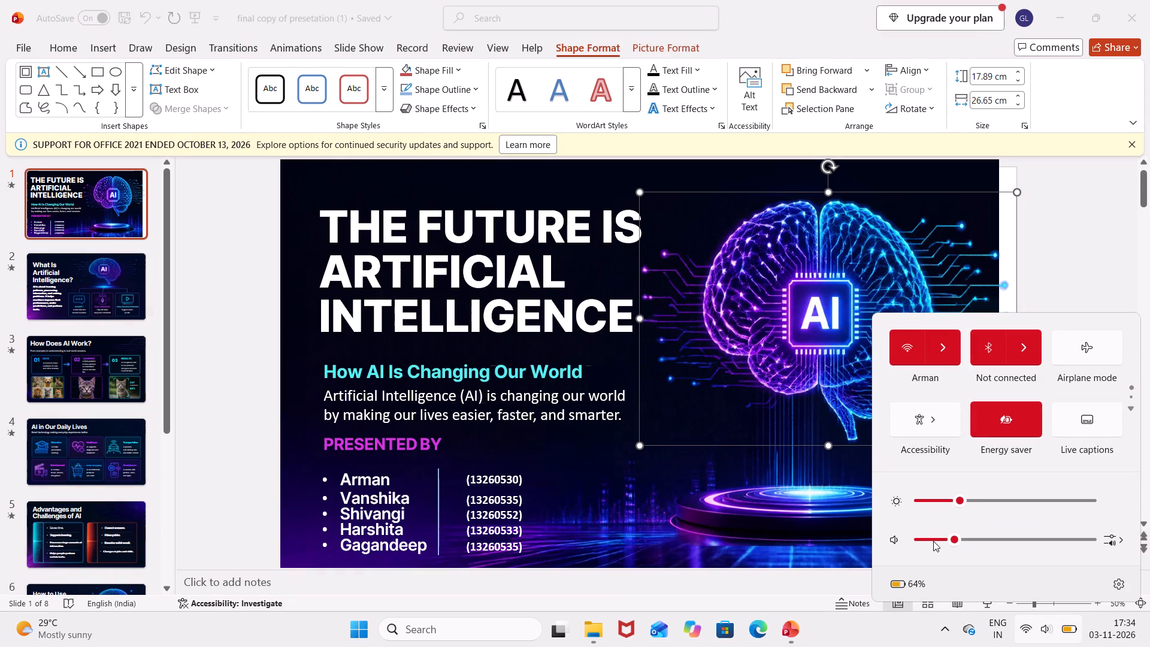
left_click_drag(929, 540, 920, 540)
left_click_drag(920, 540, 918, 546)
left_click(855, 576)
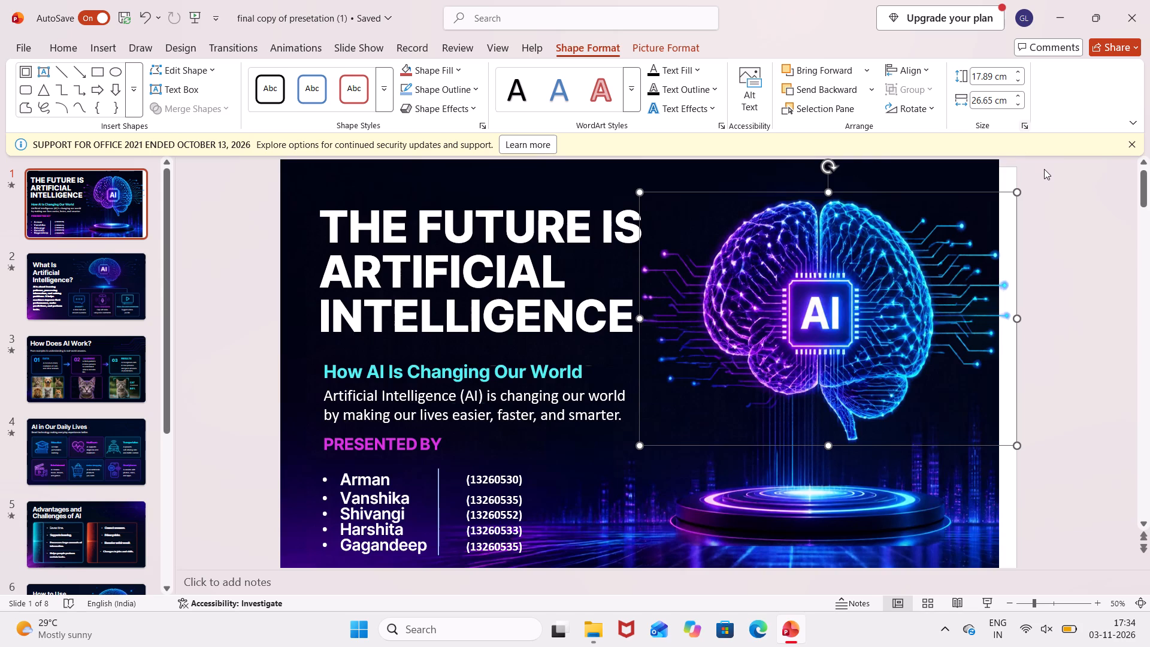
Save the presentation.
key("ctrl+s")
key("ctrl+s")
key("ctrl+s")
key("ctrl+s")
key("ctrl+s")
key("ctrl+s")
key("ctrl+s")
key("ctrl+s")
key("ctrl+s")
key("ctrl+s")
key("ctrl+s")
key("ctrl+s")
key("ctrl+s")
key("ctrl+s")
key("ctrl+s")
key("ctrl+s")
key("ctrl+s")
key("ctrl+s")
key("ctrl+s")
key("ctrl+s")
key("ctrl+s")
key("ctrl+s")
key("ctrl+s")
key("ctrl+s")
Undo the last two position changes of the ID numbers text box on the title slide.
key("ctrl+z")
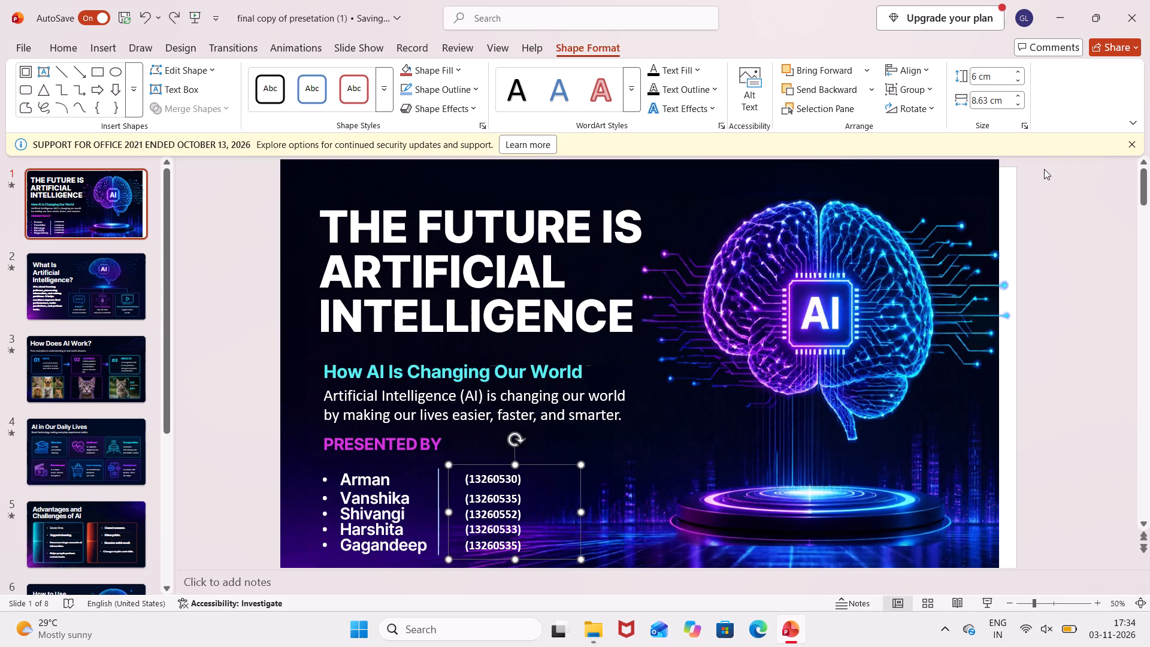
key("ctrl+z")
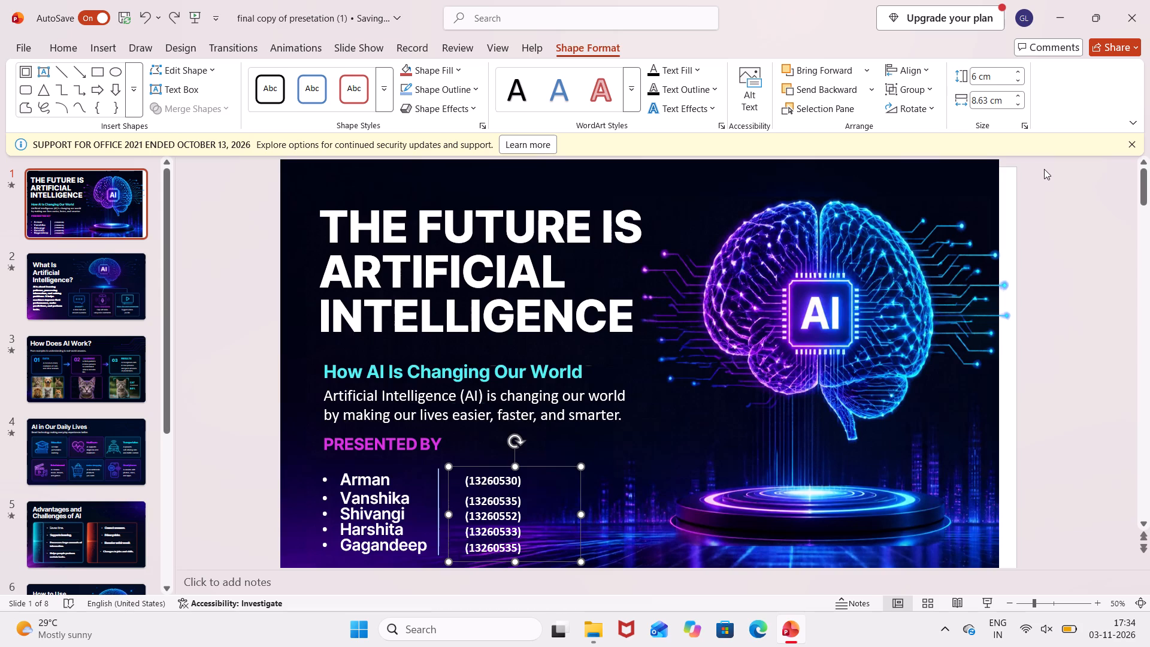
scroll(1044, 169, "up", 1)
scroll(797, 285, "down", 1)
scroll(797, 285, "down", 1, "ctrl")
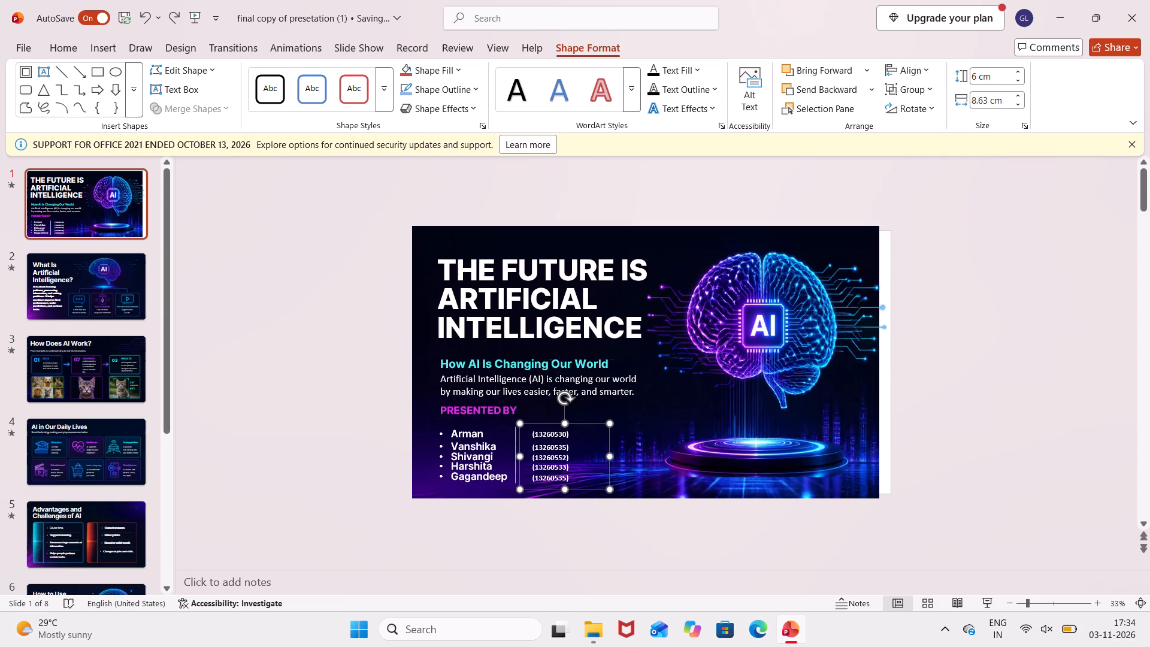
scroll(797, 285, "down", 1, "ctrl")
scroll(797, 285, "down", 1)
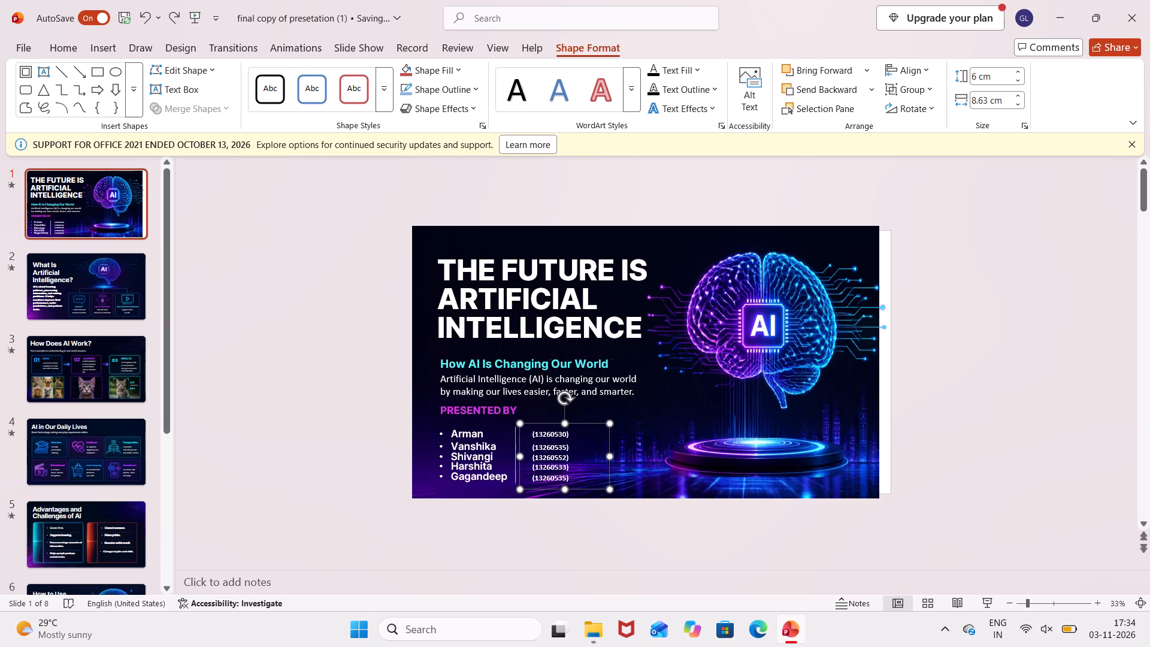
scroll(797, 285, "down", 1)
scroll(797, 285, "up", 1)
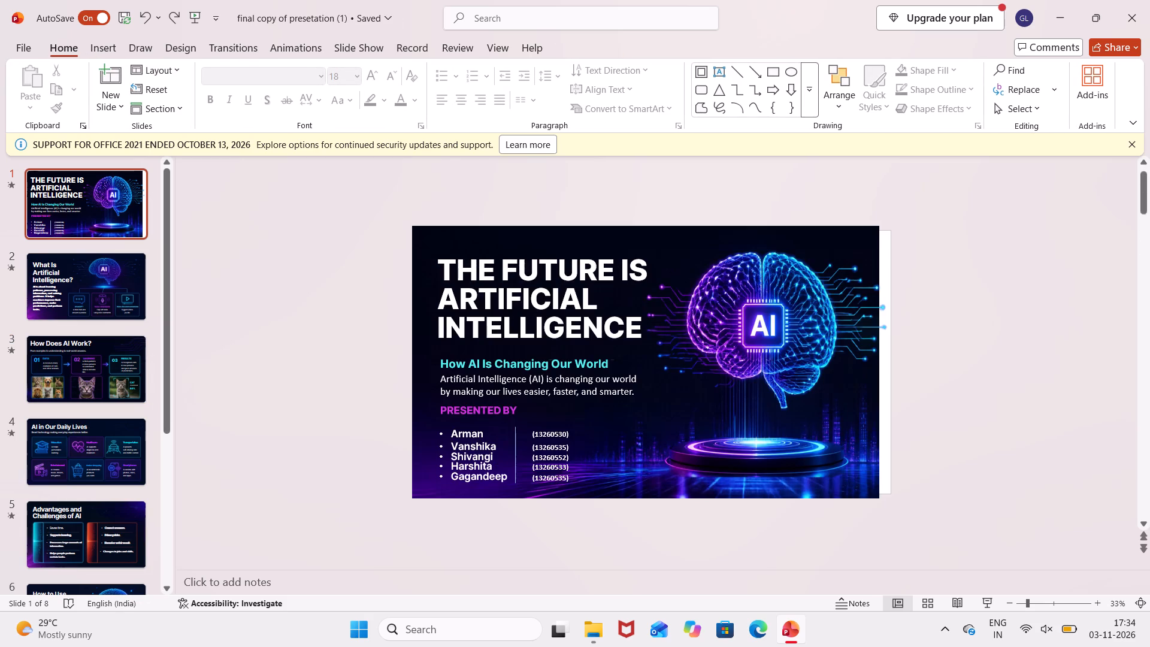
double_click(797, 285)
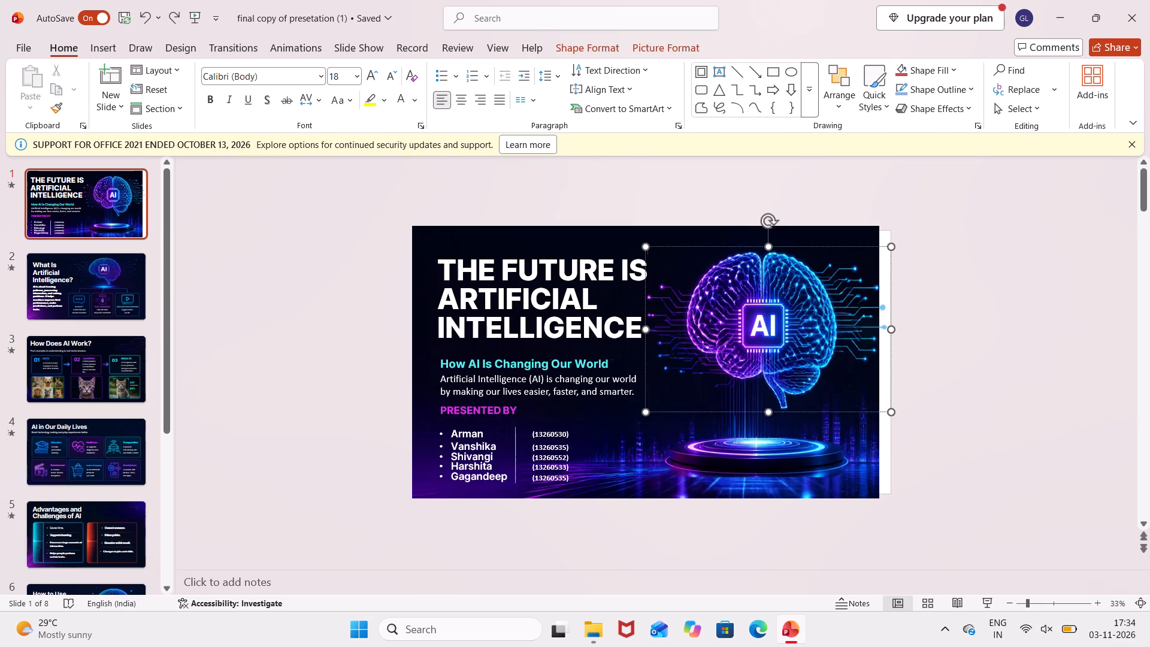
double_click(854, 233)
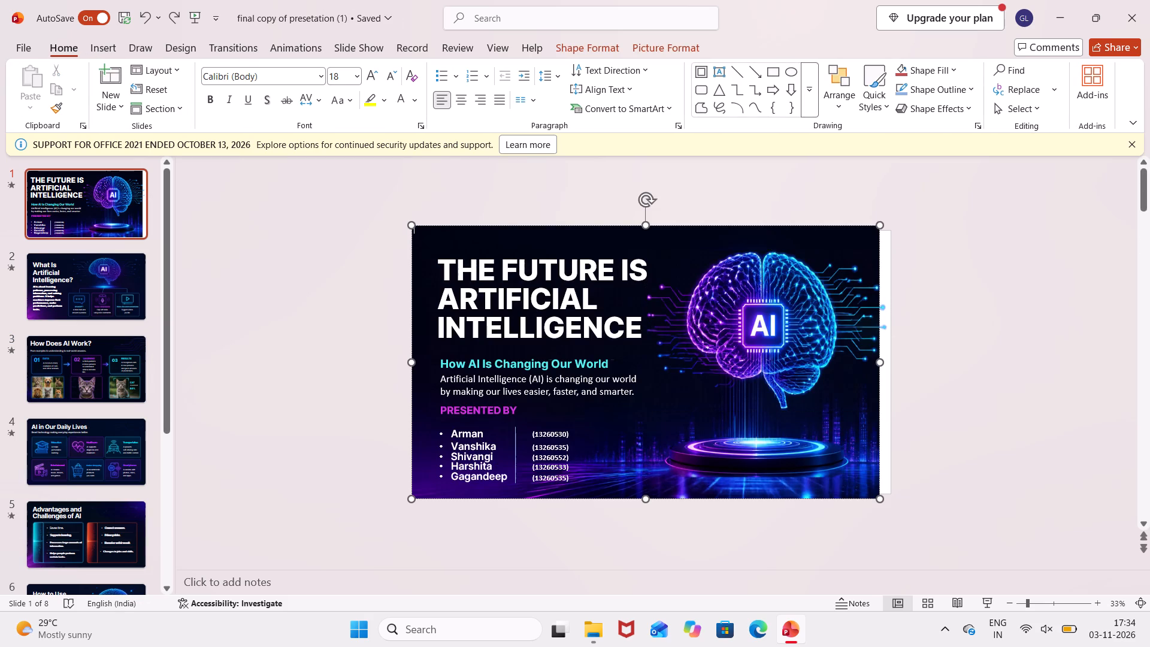
Undo all remaining edits to the title slide's ID number text boxes and dividing line, back to the earliest available state.
key("ctrl+z")
key("ctrl+z")
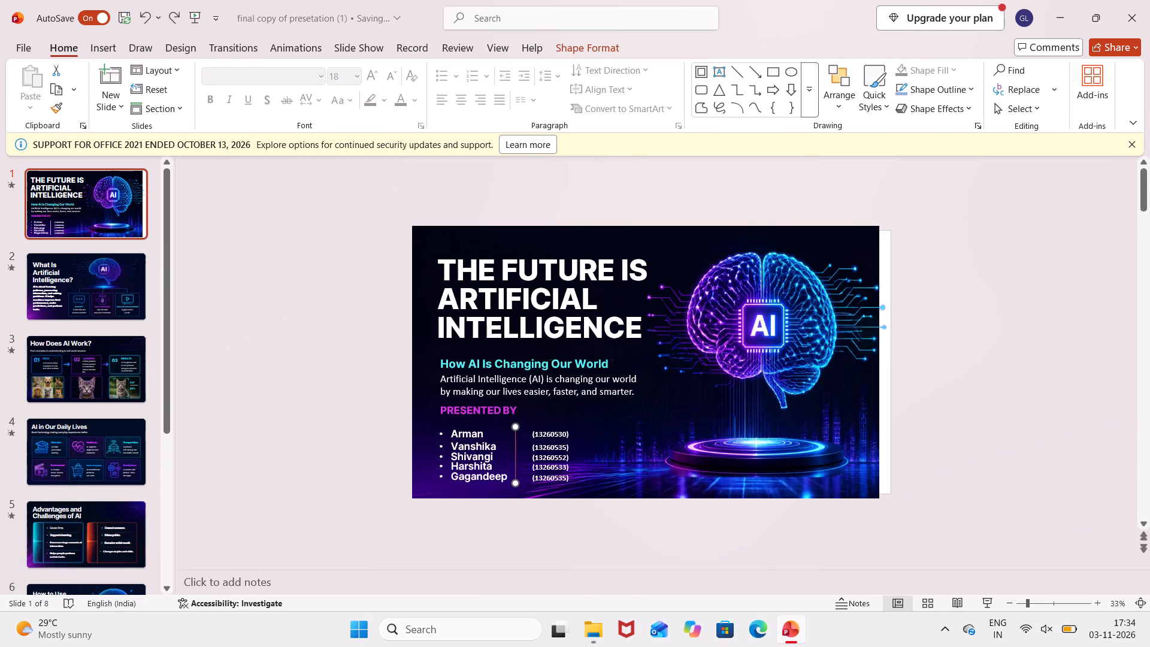
key("ctrl+z")
key("ctrl+z")
key("ctrl+z")
key("ctrl+z")
key("ctrl+z")
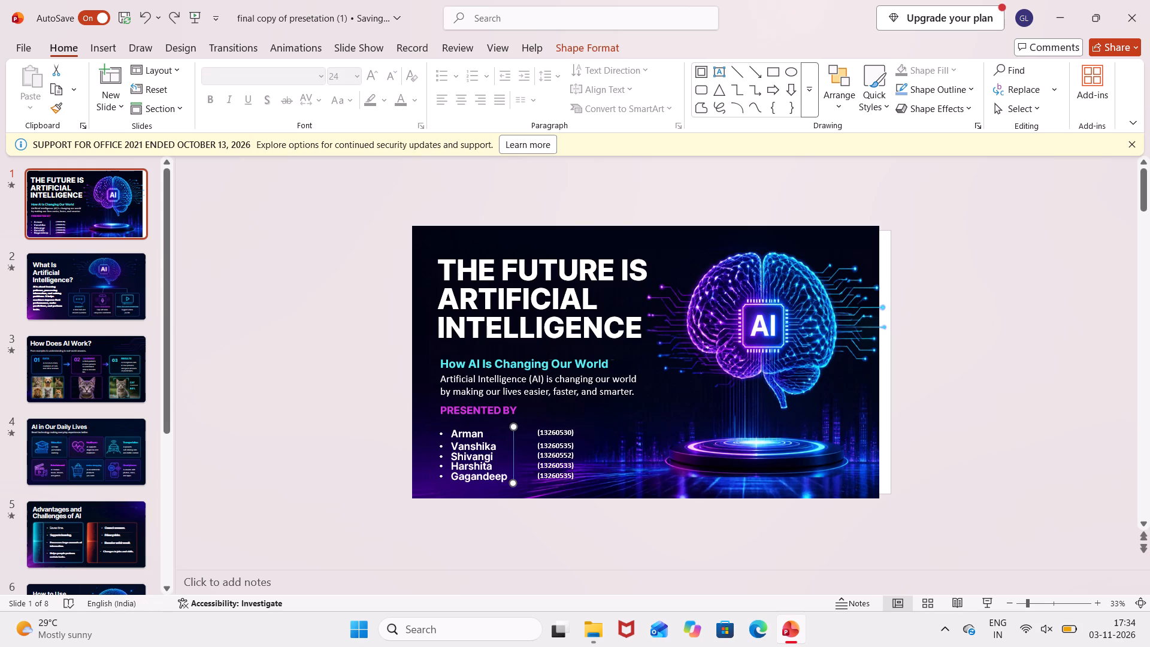
key("ctrl+z")
key("ctrl+z")
key("ctrl+z")
key("ctrl+z")
key("ctrl+z")
key("ctrl+z")
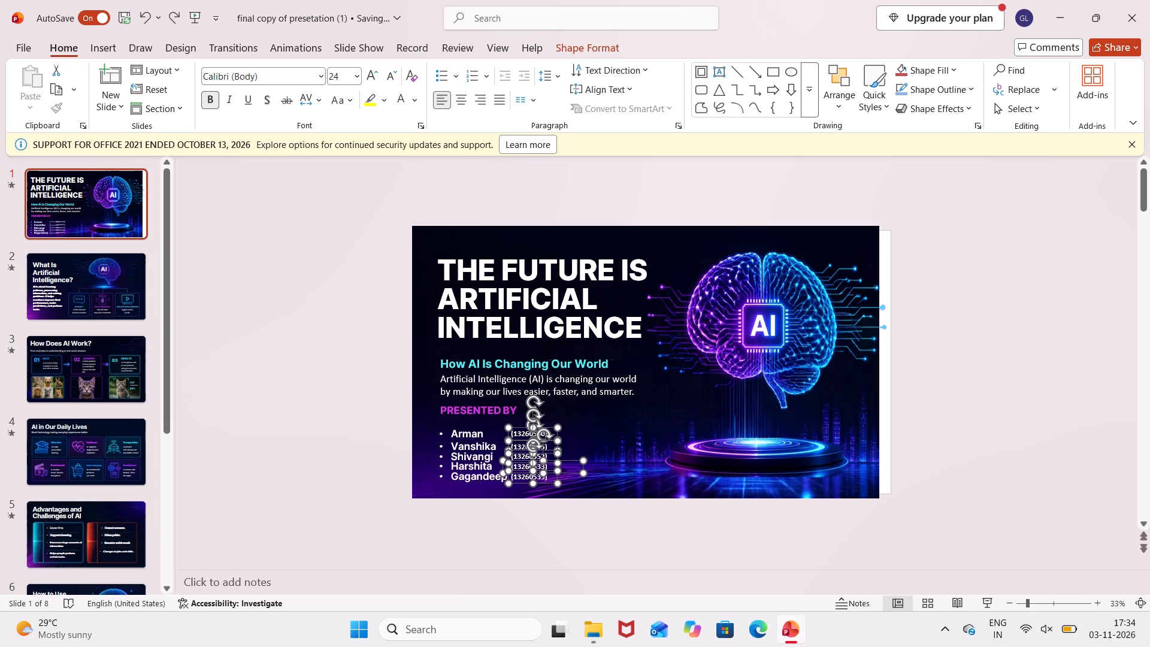
key("ctrl+z")
key("ctrl+z")
key("ctrl+z")
key("ctrl+z")
key("ctrl+z")
key("ctrl+z")
key("ctrl+z")
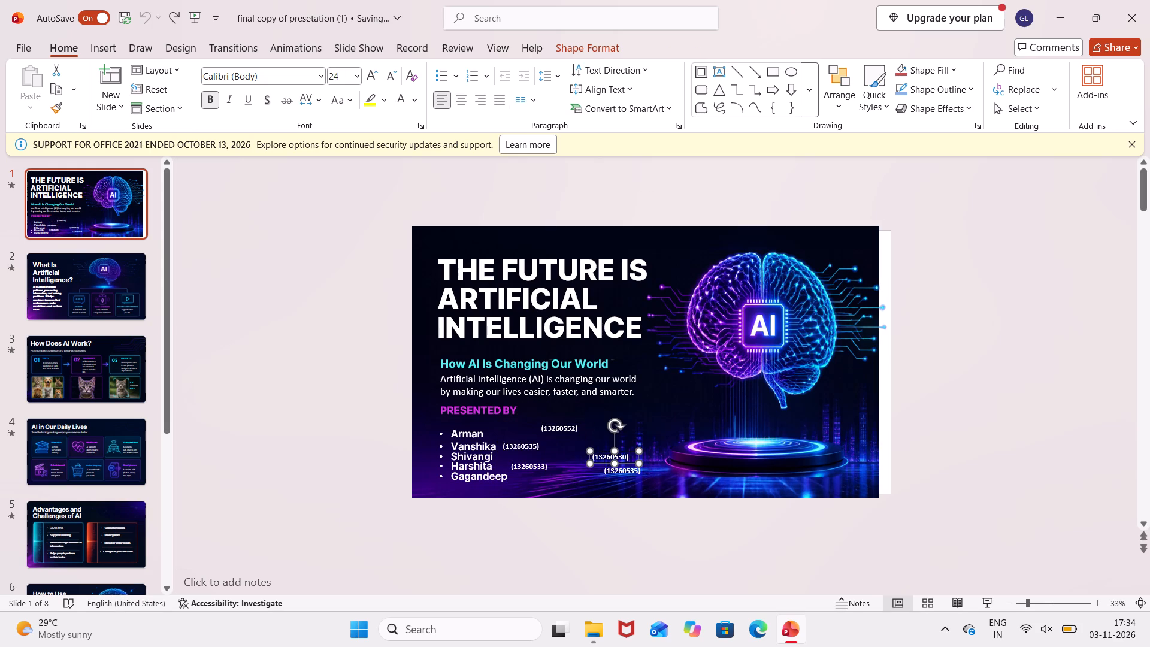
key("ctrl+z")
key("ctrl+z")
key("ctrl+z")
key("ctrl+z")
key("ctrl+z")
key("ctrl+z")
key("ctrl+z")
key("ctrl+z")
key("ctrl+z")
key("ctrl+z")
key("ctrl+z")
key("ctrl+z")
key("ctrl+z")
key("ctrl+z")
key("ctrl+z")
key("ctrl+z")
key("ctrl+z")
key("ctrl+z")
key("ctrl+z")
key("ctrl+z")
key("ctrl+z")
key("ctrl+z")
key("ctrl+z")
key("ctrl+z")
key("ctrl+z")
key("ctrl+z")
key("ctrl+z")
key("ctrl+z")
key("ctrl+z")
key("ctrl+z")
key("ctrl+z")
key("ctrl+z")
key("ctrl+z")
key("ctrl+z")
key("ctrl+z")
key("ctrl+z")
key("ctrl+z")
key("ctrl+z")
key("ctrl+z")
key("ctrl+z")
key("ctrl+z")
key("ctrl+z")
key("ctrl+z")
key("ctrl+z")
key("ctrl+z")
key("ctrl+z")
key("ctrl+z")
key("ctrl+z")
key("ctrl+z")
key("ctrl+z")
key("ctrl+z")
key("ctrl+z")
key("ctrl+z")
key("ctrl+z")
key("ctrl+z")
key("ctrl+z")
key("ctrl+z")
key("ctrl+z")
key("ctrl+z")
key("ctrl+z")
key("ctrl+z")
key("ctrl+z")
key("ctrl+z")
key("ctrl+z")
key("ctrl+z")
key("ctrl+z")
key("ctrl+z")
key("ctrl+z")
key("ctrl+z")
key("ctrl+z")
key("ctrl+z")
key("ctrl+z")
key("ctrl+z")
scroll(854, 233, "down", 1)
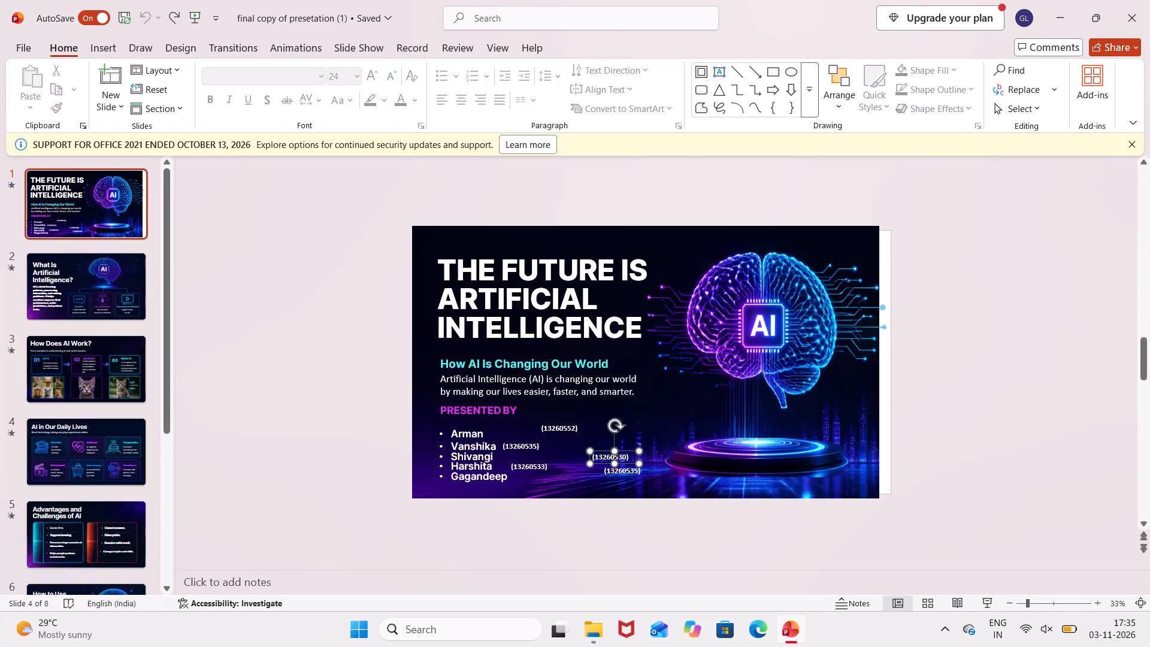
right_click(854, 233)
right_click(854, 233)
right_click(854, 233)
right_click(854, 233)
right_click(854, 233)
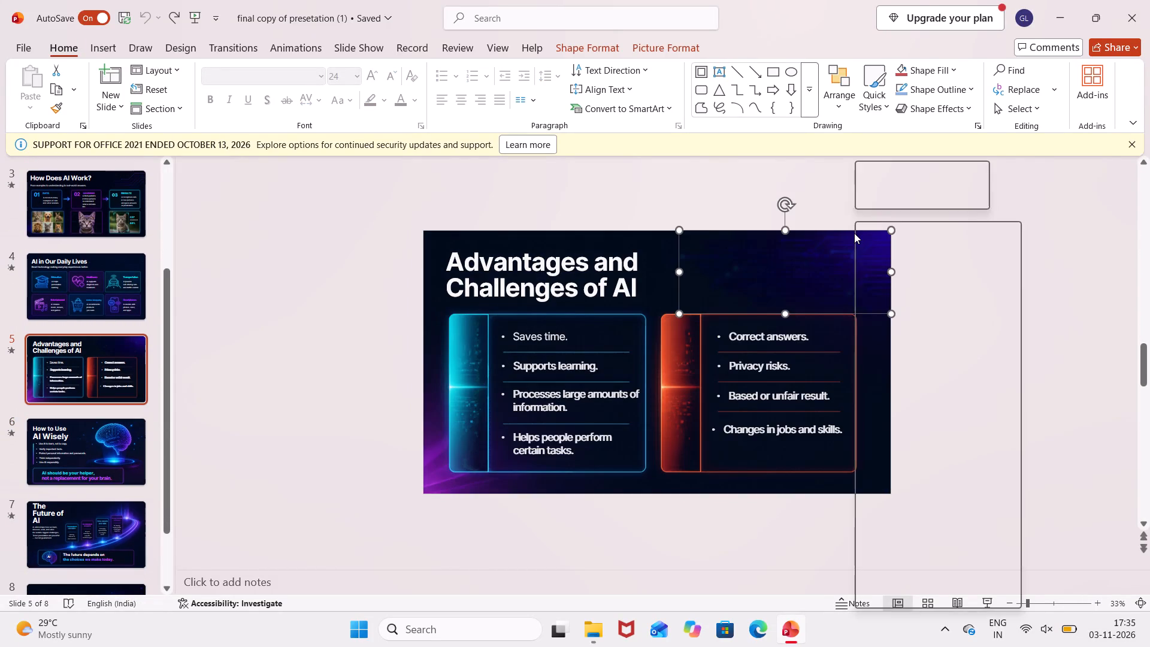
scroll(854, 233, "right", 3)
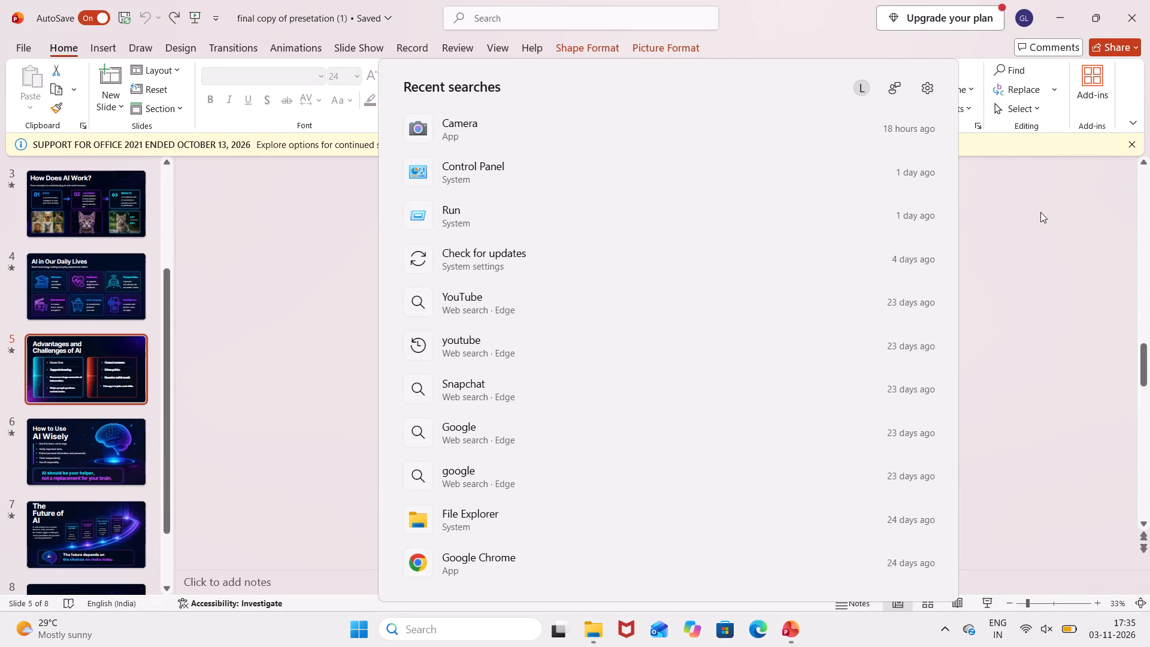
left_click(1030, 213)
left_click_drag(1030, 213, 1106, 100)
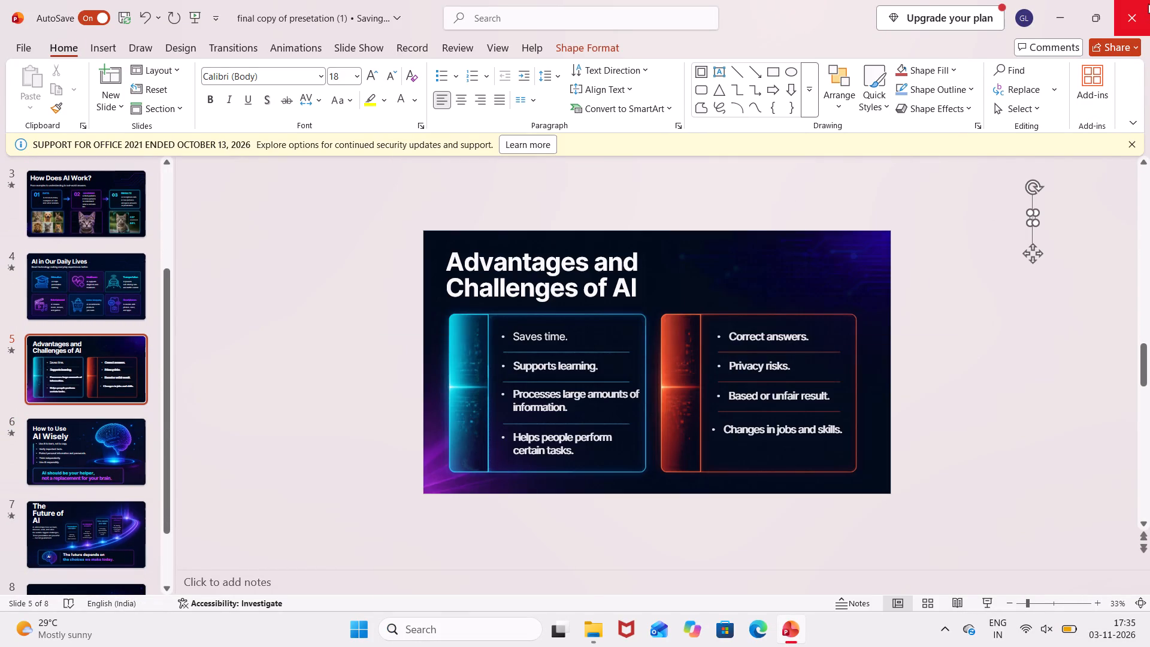
Close the presentation and reopen "final copy of presetation (1)" from the Documents folder.
left_click(1148, 4)
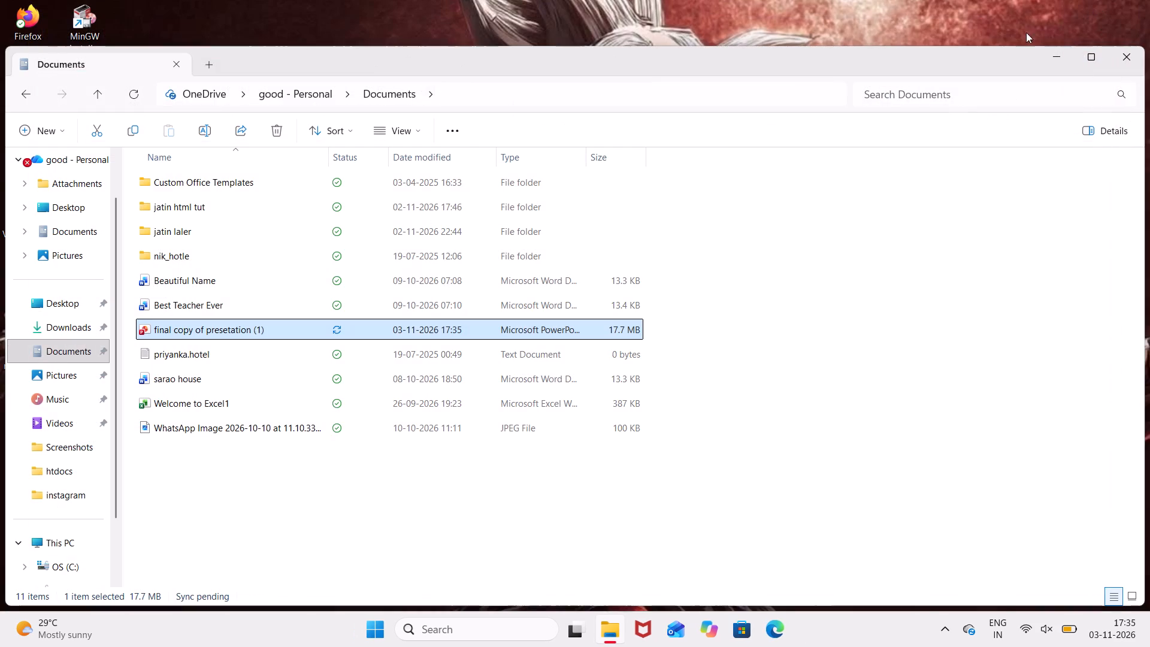
double_click(254, 329)
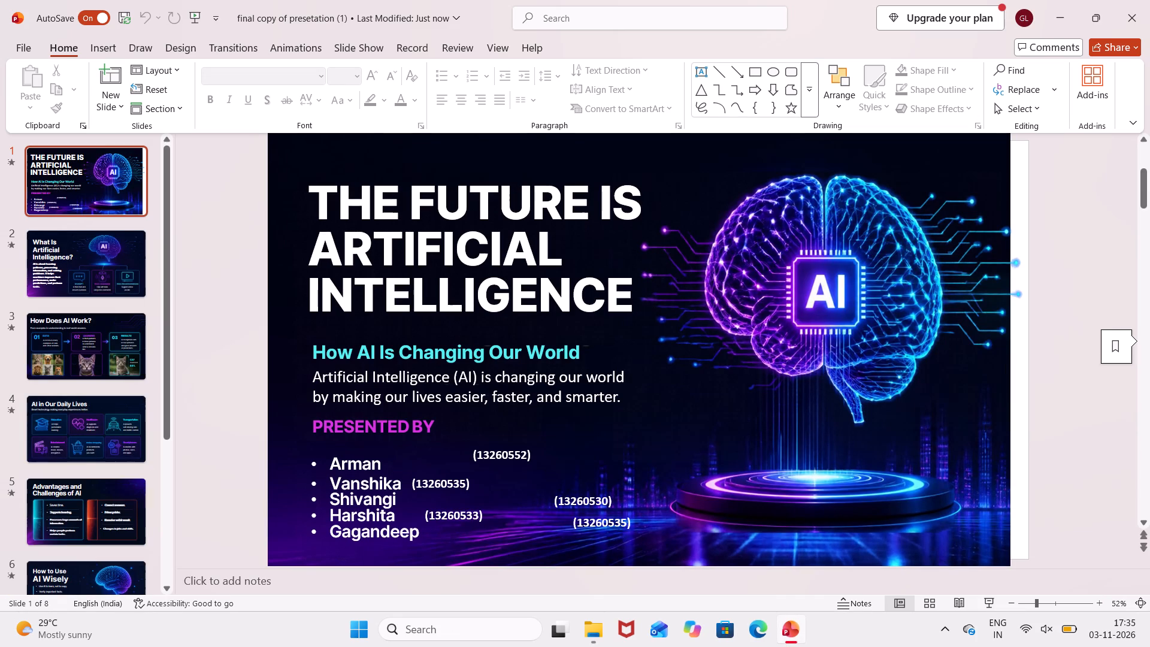
Move the title slide's full-size background picture slightly to the right so it lines up with the slide's edges.
left_click(960, 470)
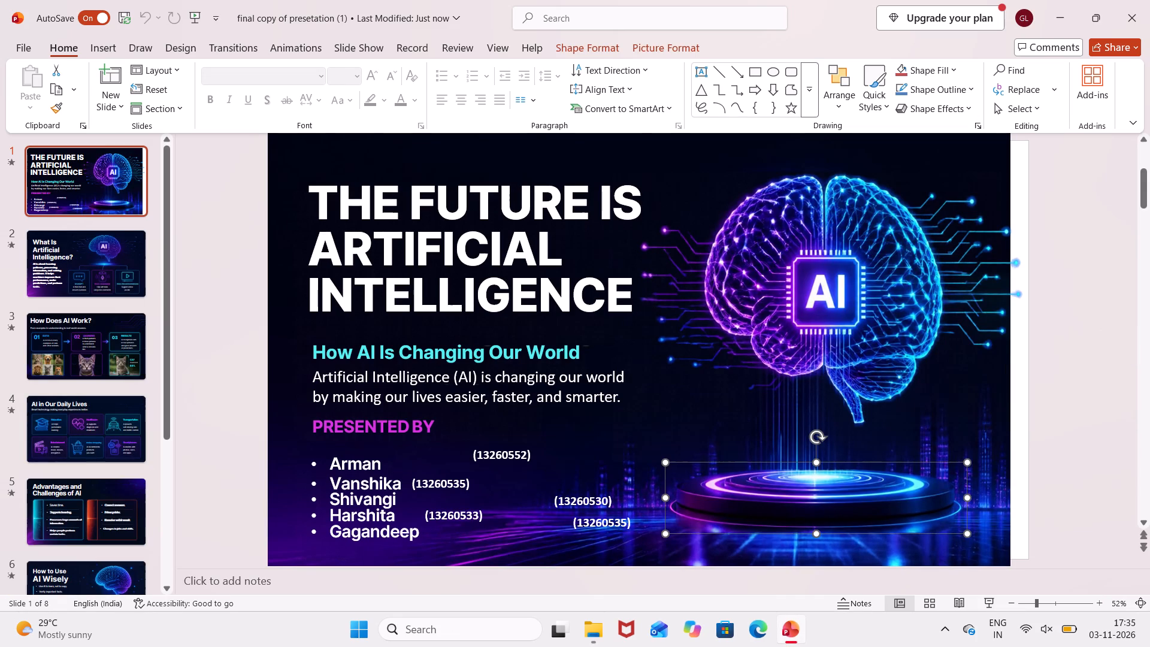
left_click(991, 455)
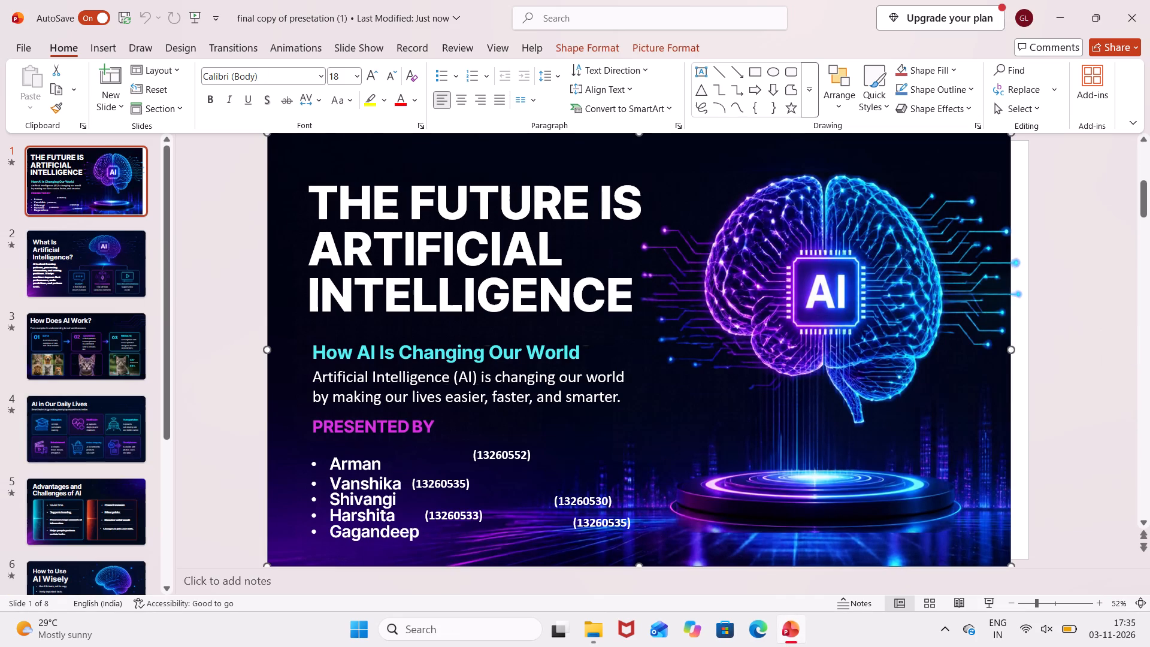
left_click_drag(991, 455, 1010, 453)
scroll(1010, 453, "down", 1)
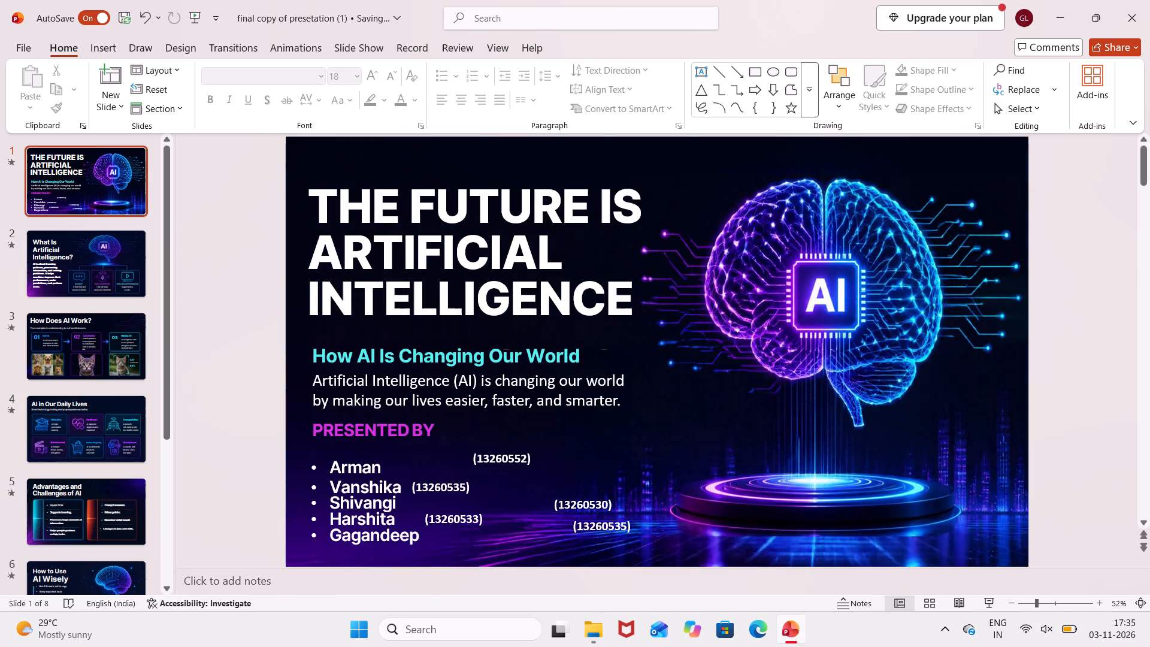
left_click(134, 197)
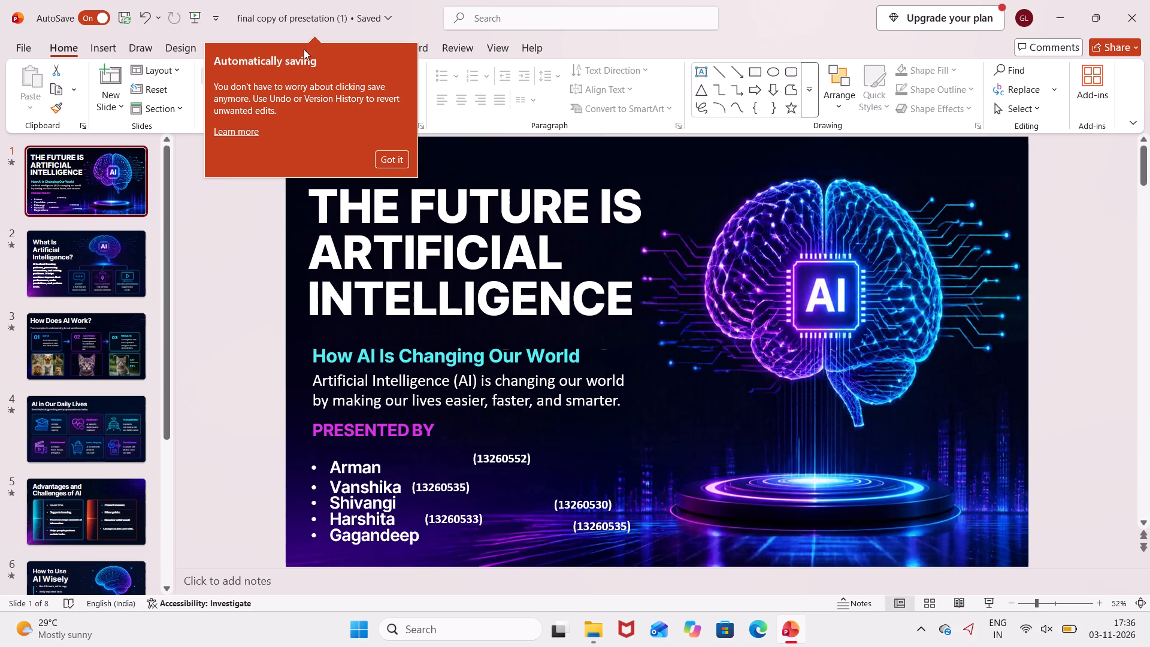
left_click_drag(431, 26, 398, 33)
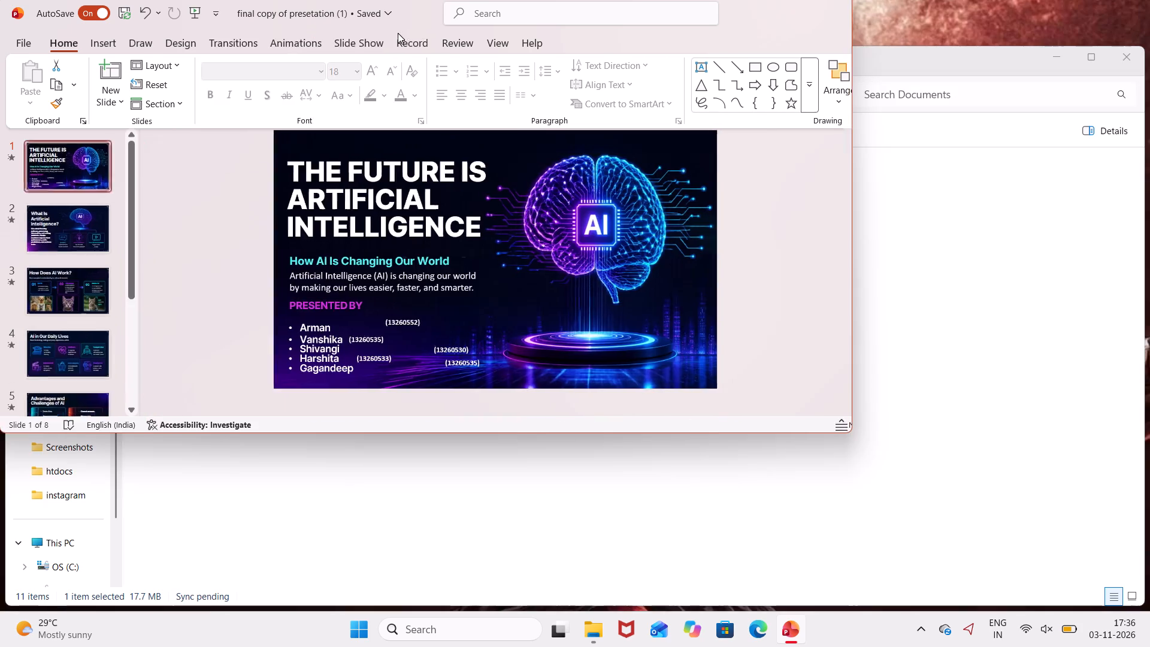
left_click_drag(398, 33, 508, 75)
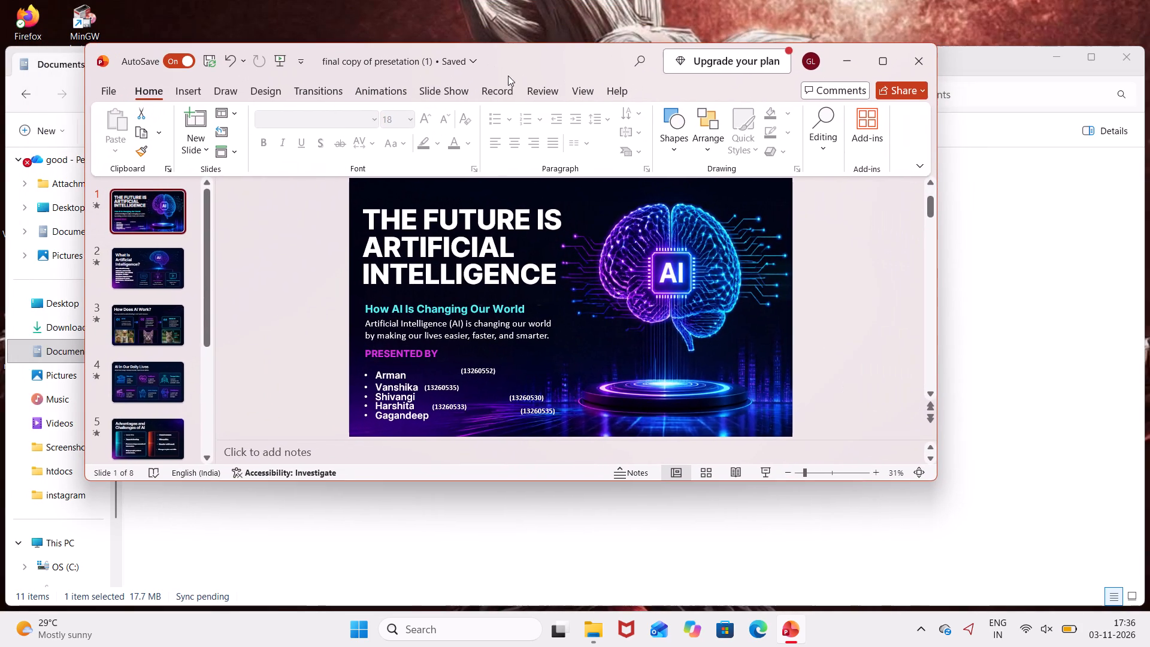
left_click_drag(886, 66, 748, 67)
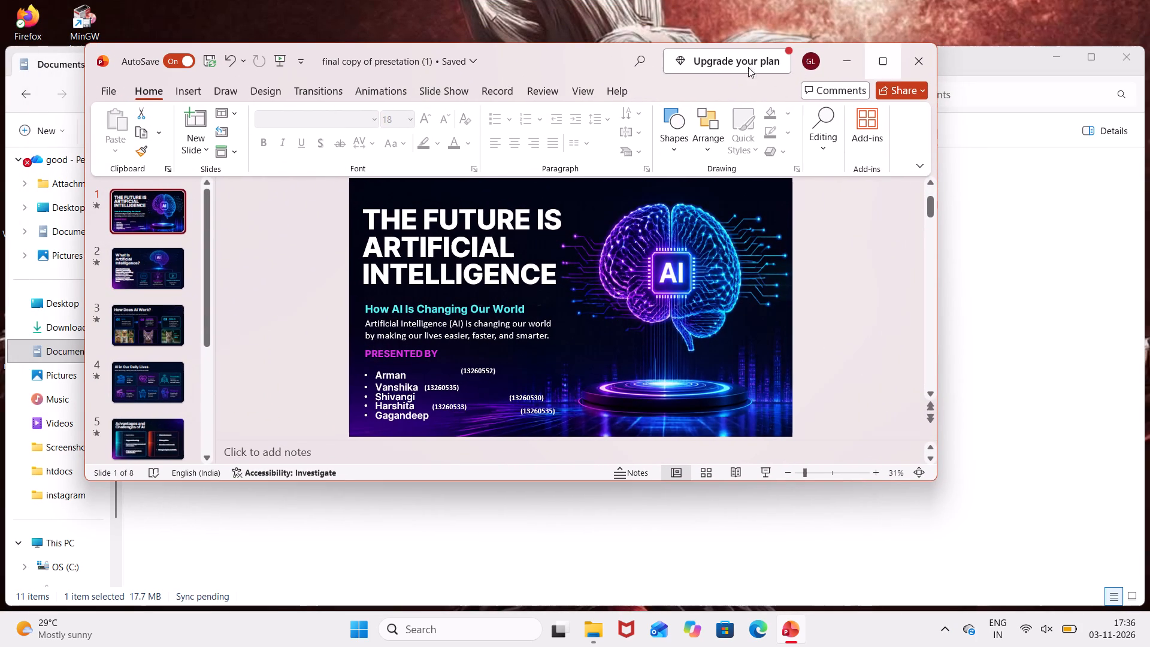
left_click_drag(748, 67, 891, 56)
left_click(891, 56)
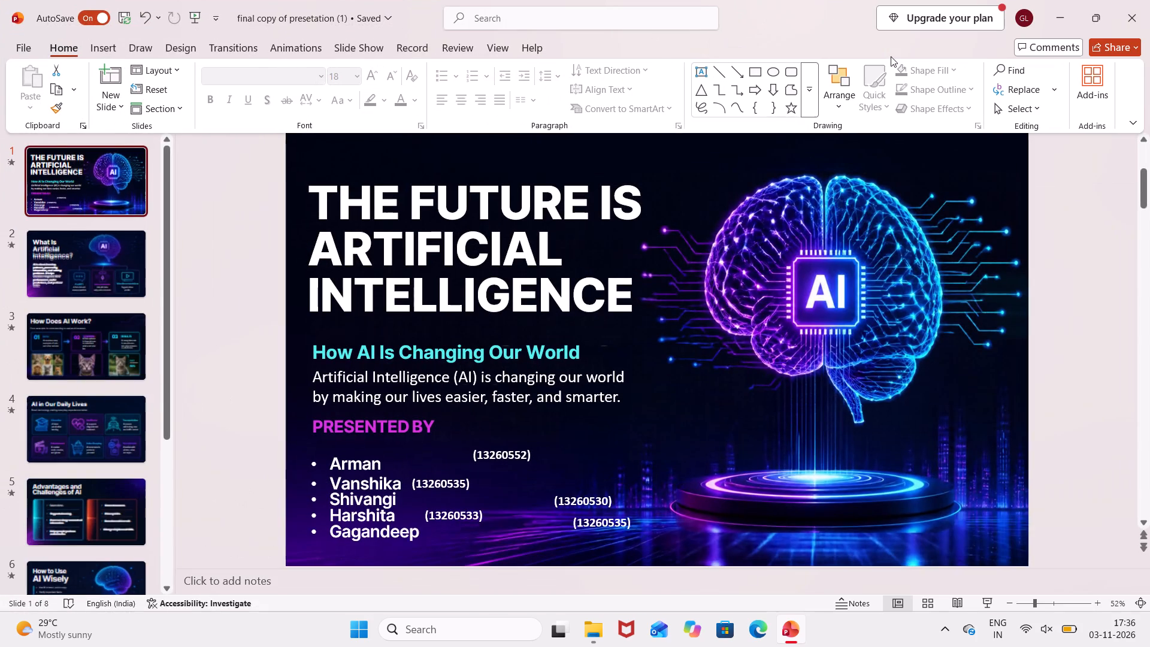
Play the slide show from the beginning and advance from the title slide to the second slide.
left_click(350, 52)
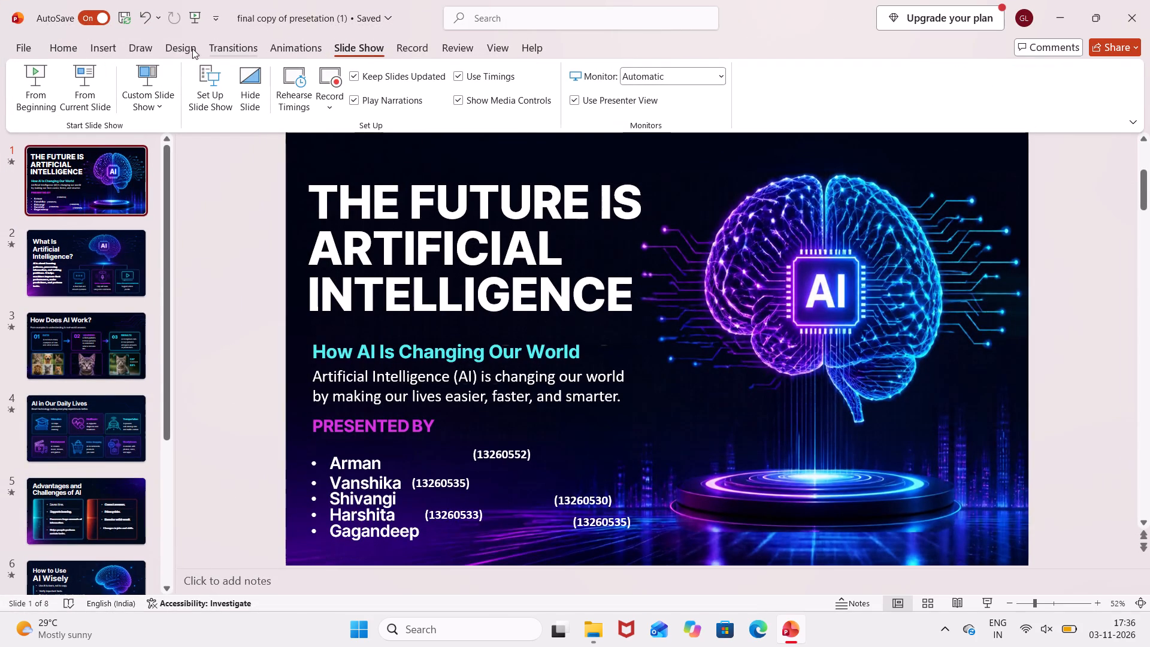
left_click(56, 86)
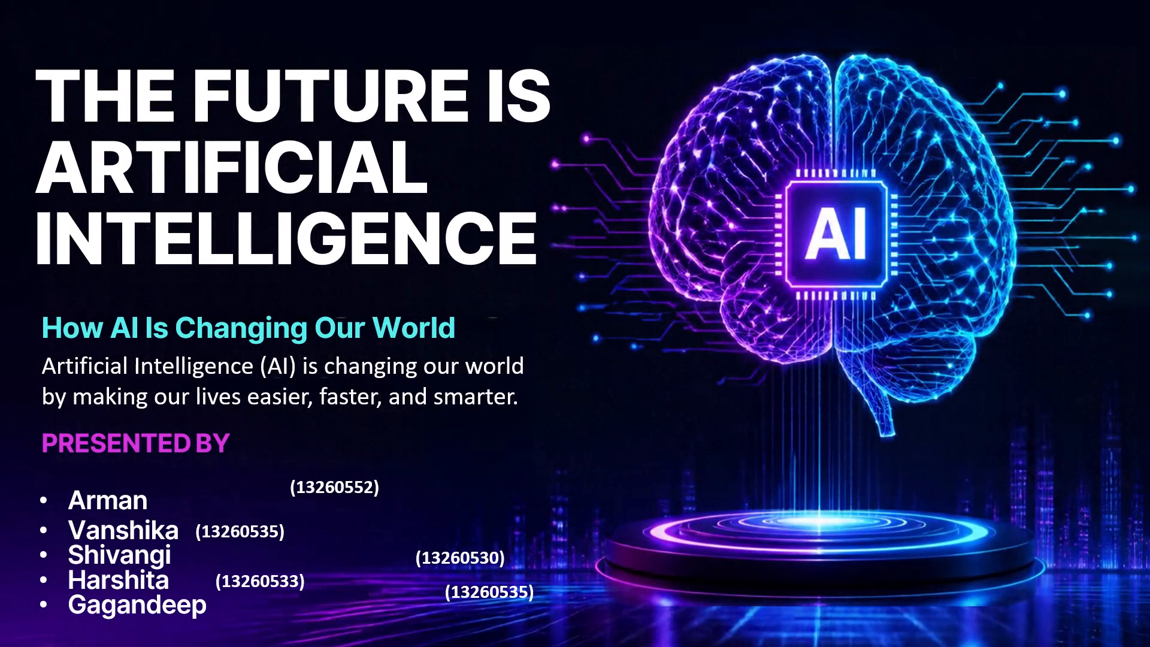
left_click(56, 86)
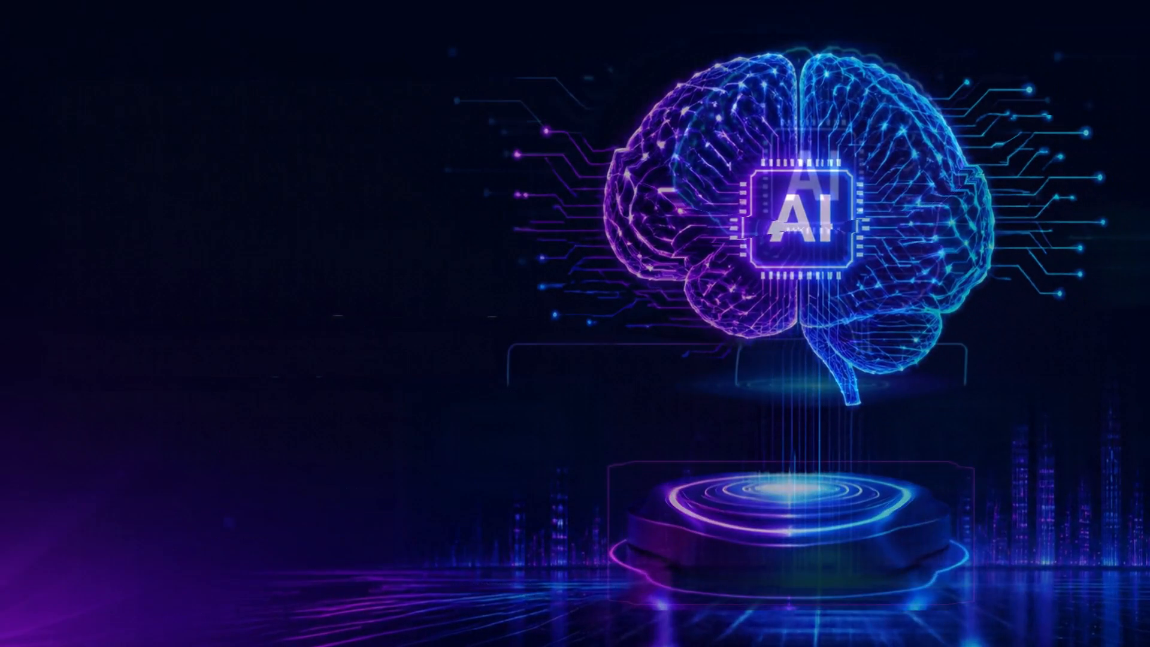
Advance through the remaining slides of the slide show to the end and exit back to the editing view.
left_click(56, 86)
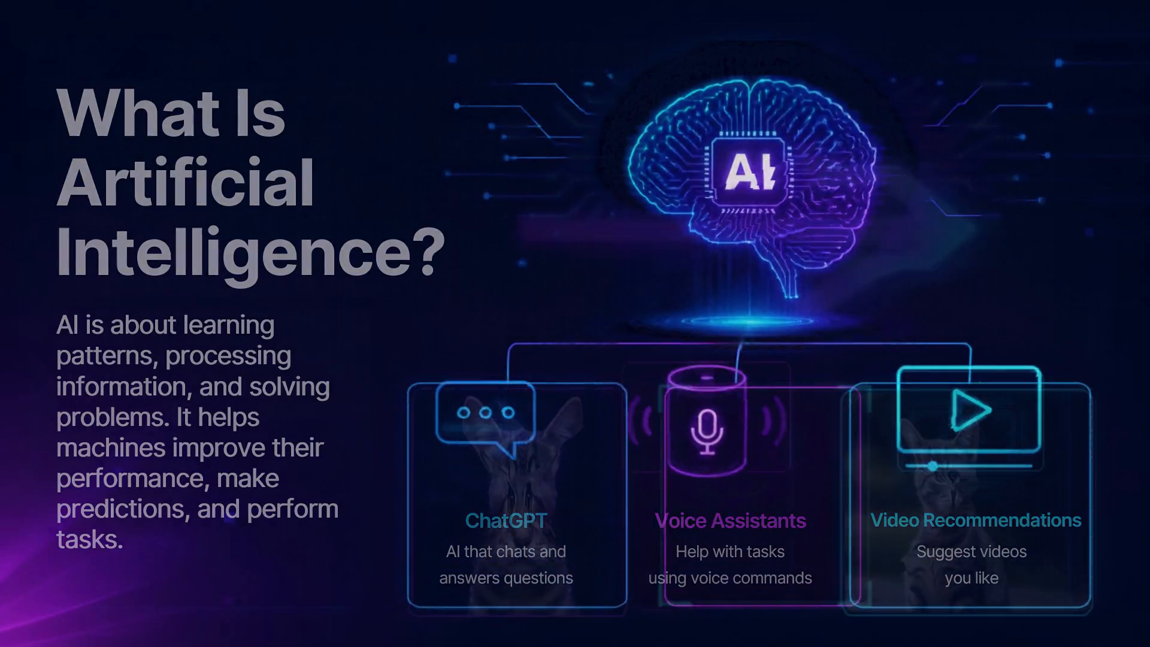
left_click(56, 86)
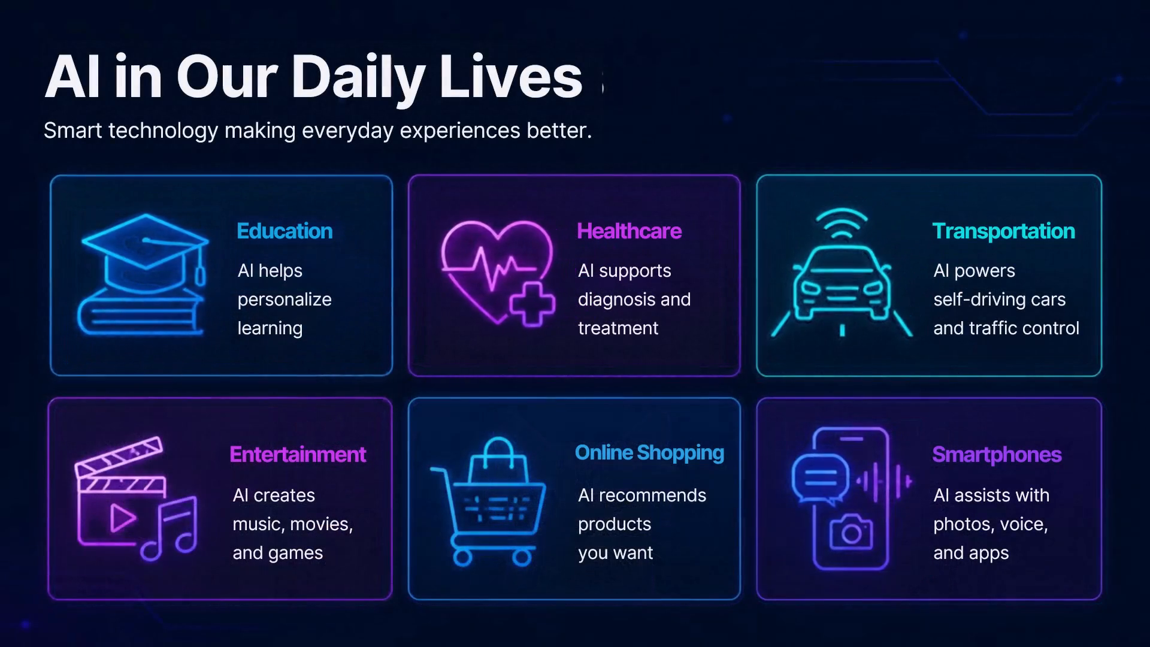
left_click(56, 86)
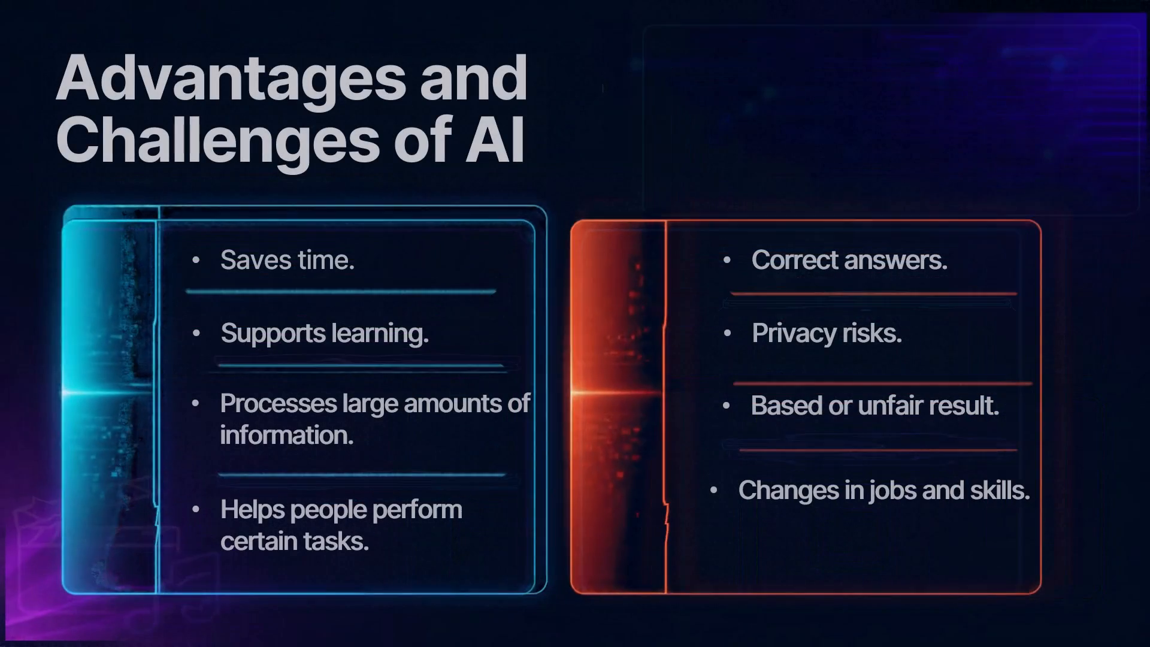
left_click(56, 86)
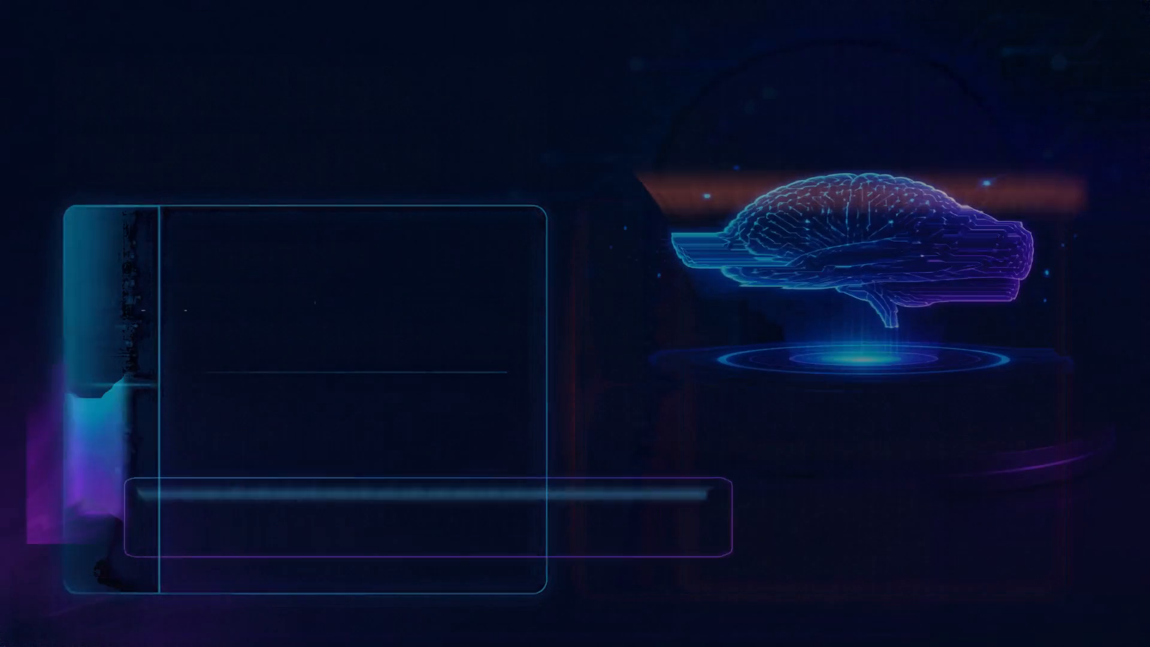
left_click(56, 86)
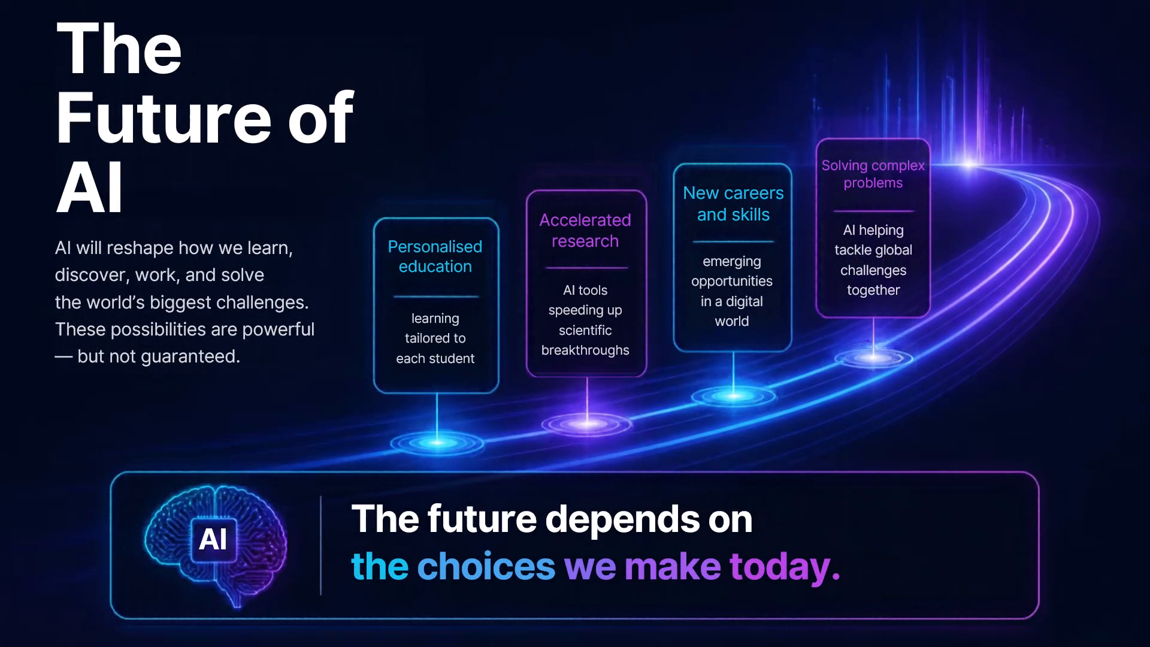
left_click(56, 86)
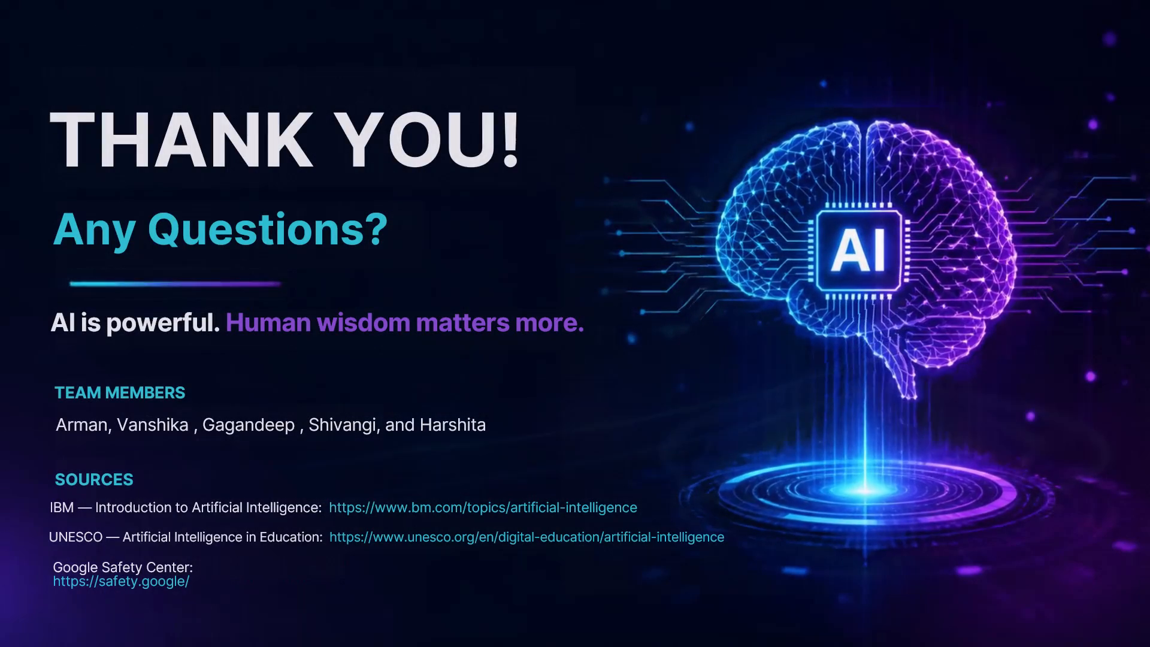
left_click(56, 86)
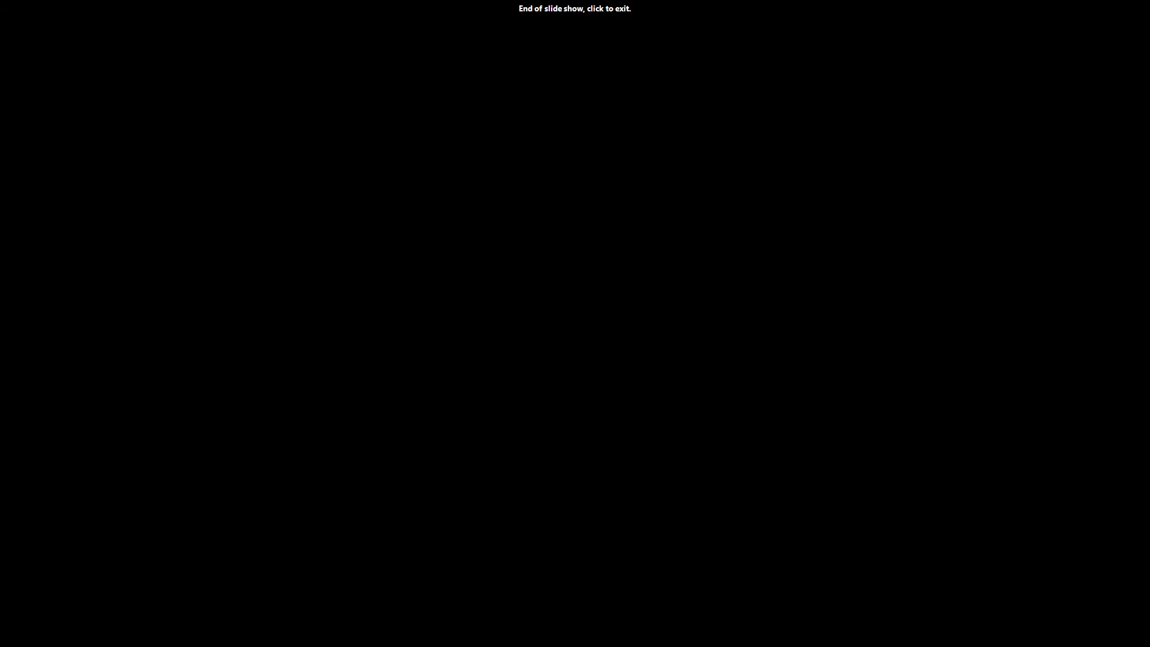
left_click(56, 86)
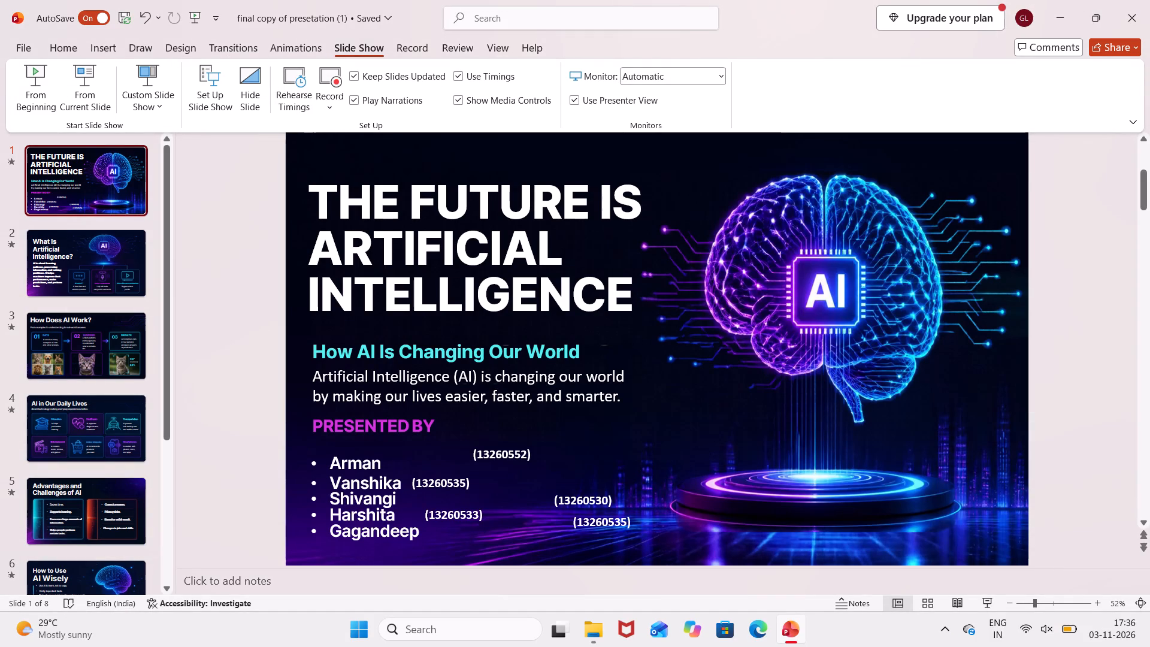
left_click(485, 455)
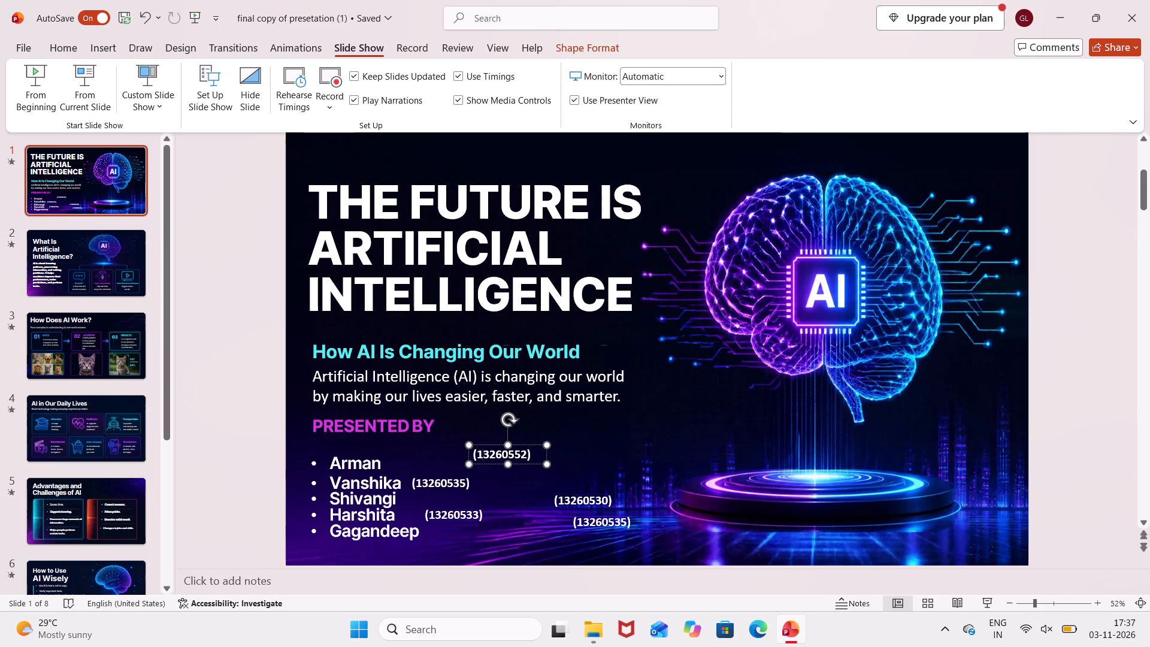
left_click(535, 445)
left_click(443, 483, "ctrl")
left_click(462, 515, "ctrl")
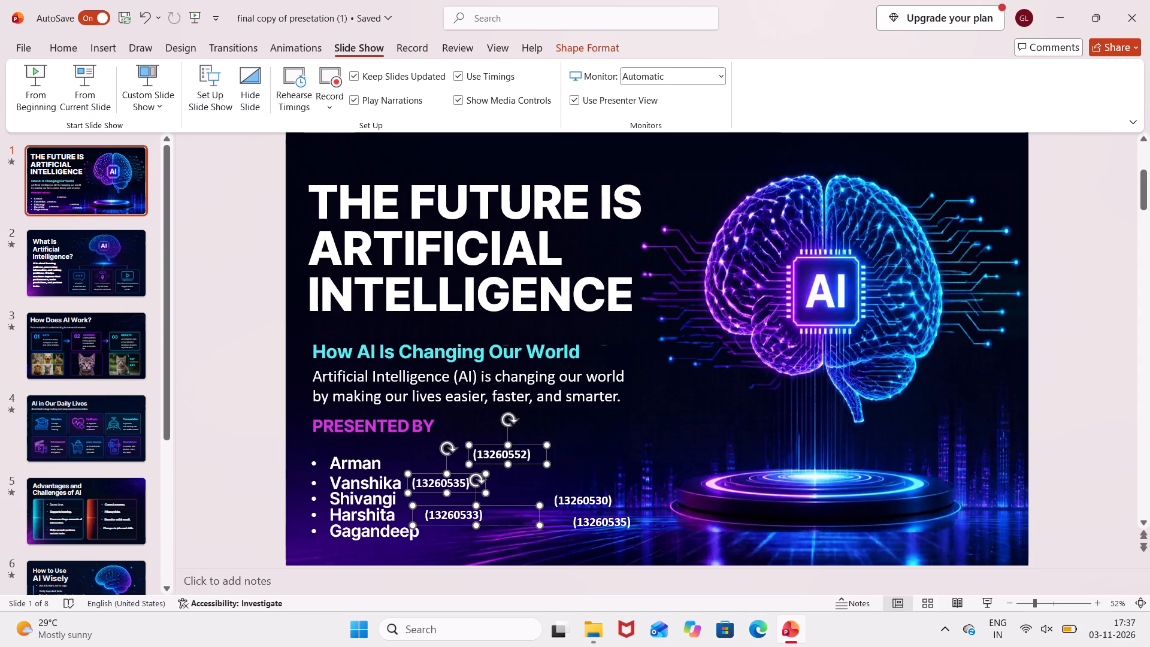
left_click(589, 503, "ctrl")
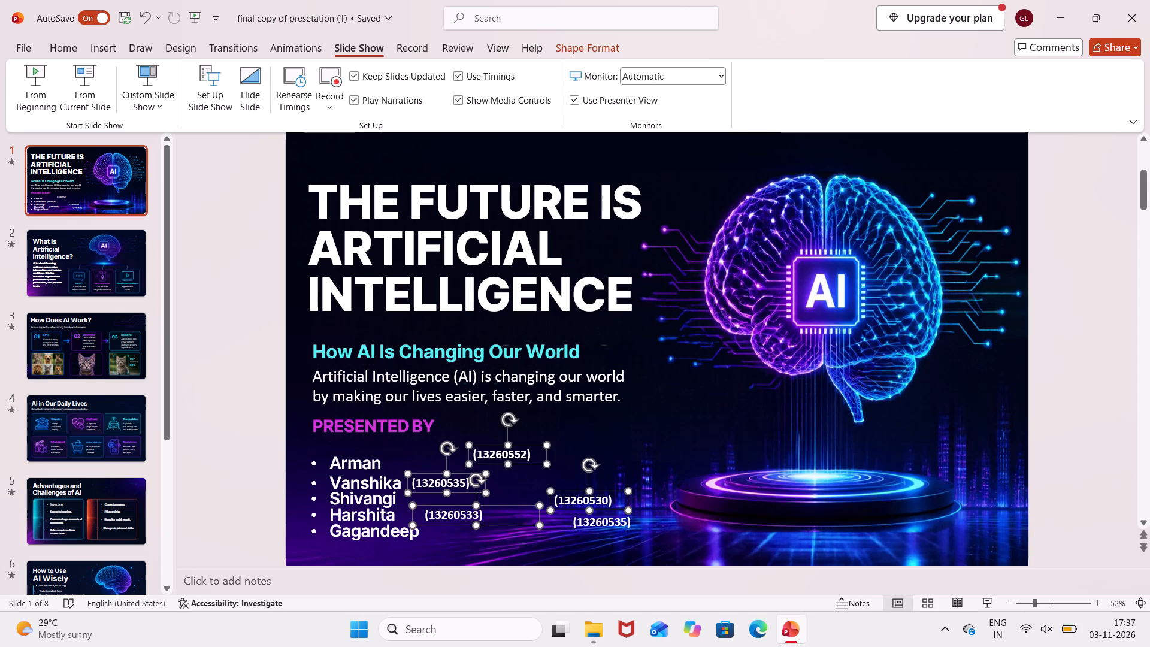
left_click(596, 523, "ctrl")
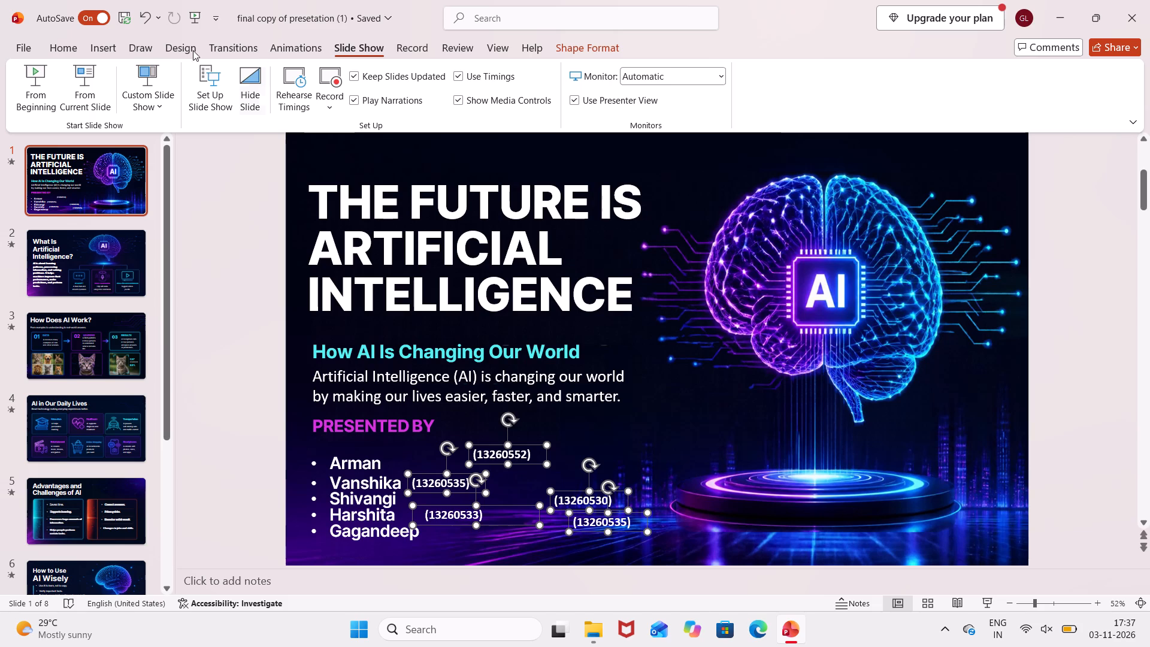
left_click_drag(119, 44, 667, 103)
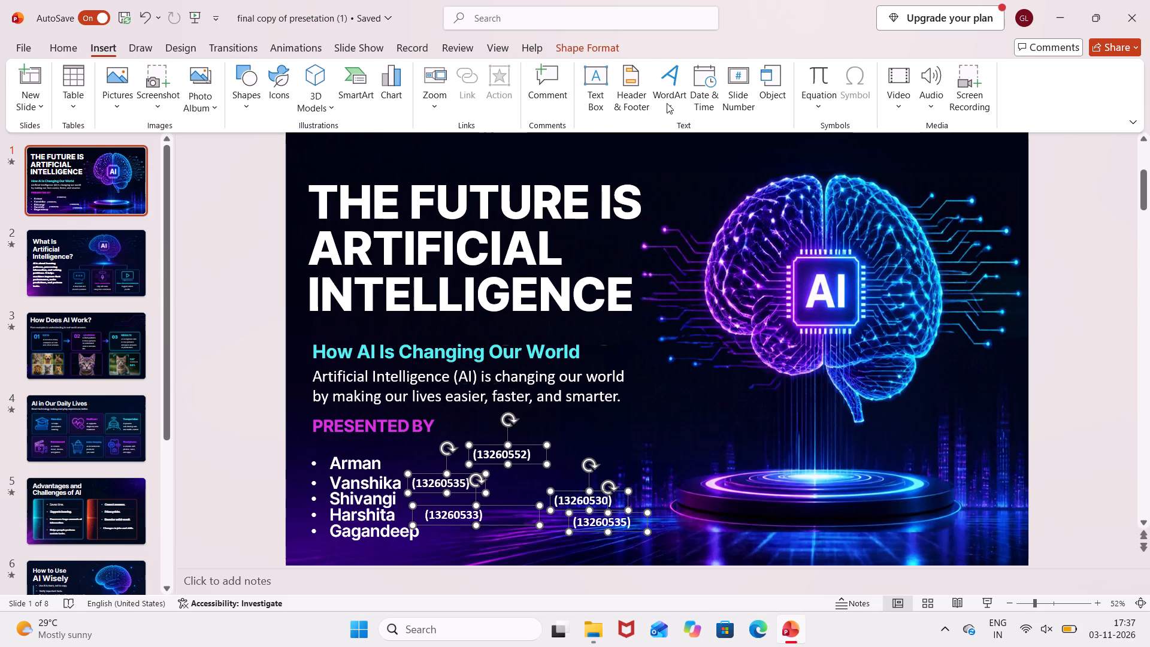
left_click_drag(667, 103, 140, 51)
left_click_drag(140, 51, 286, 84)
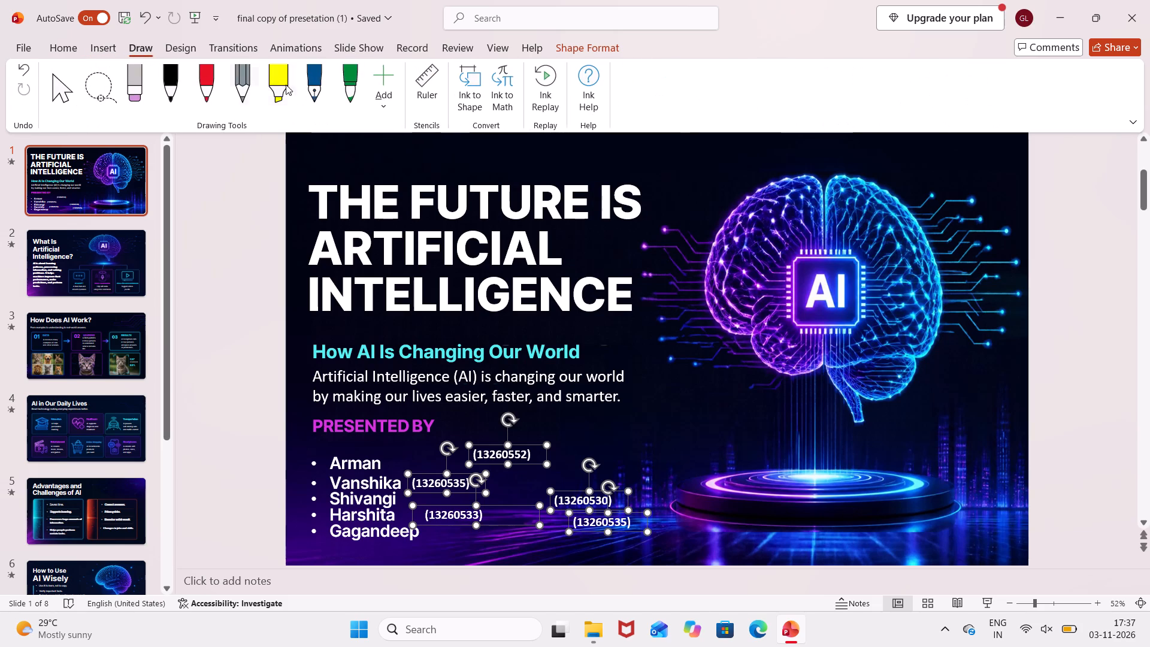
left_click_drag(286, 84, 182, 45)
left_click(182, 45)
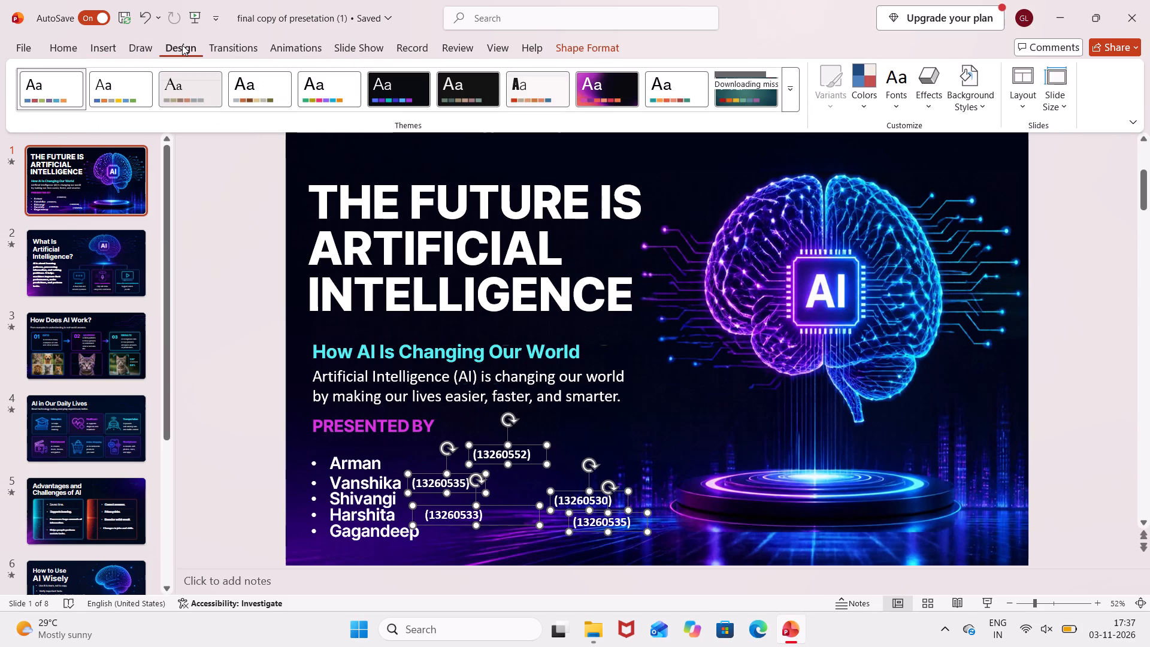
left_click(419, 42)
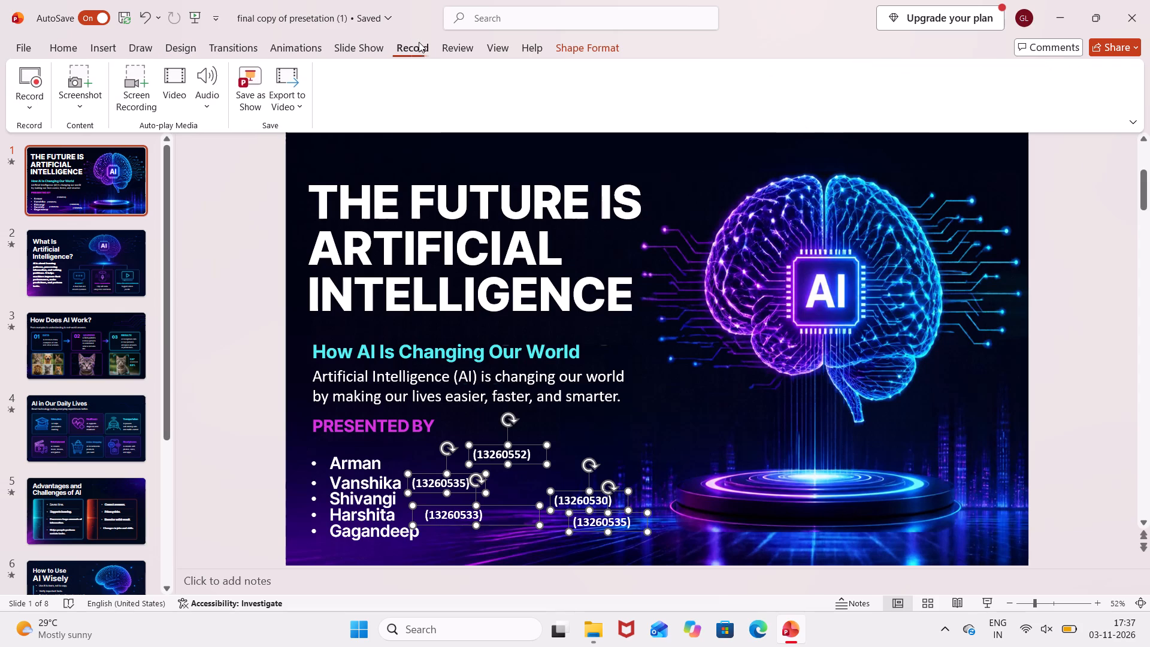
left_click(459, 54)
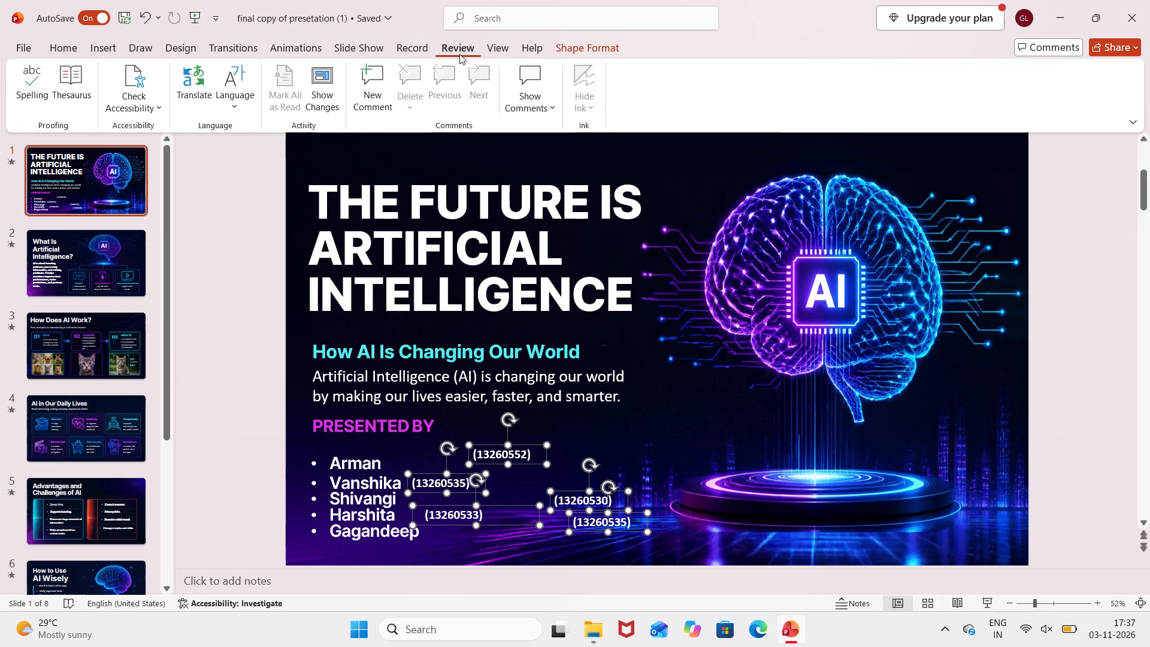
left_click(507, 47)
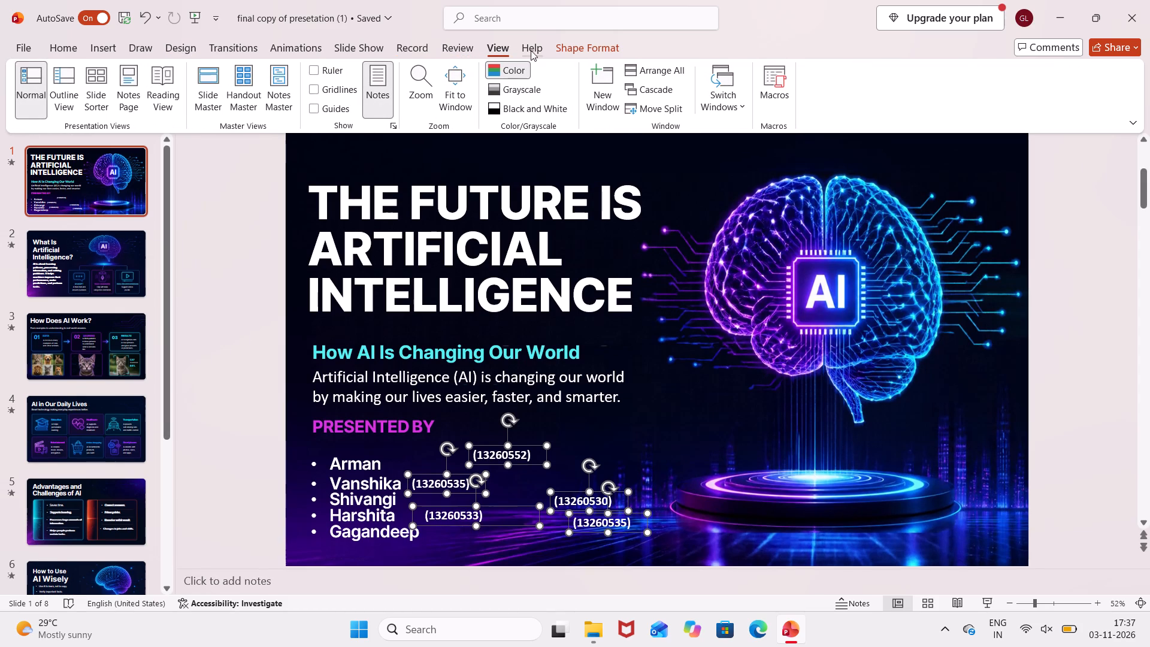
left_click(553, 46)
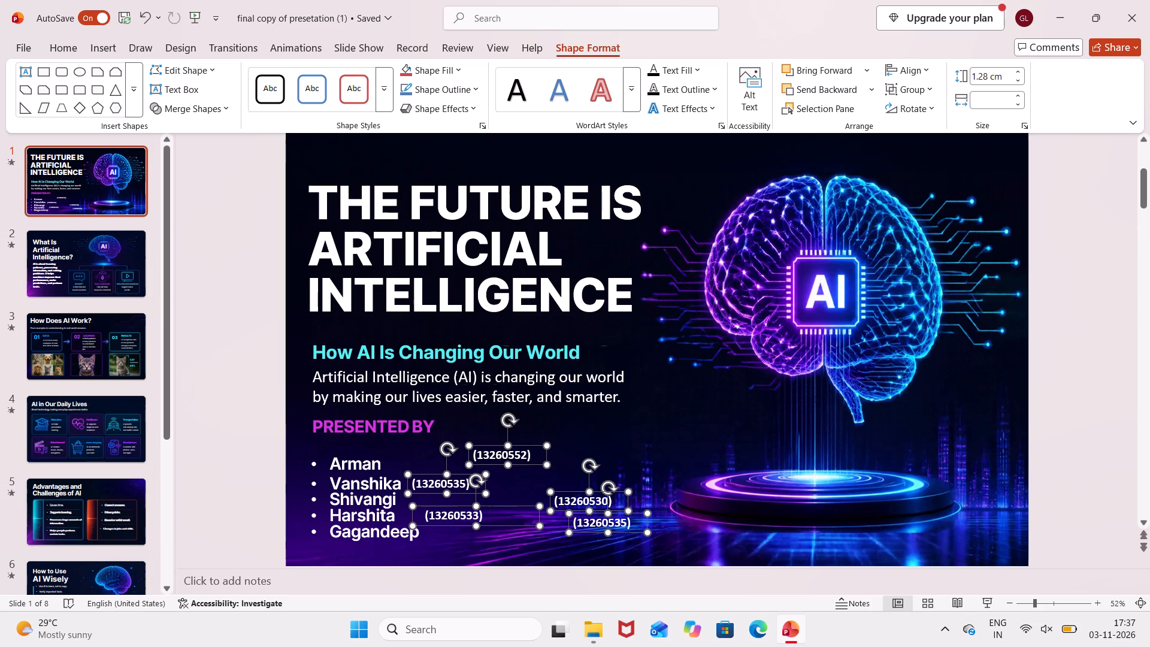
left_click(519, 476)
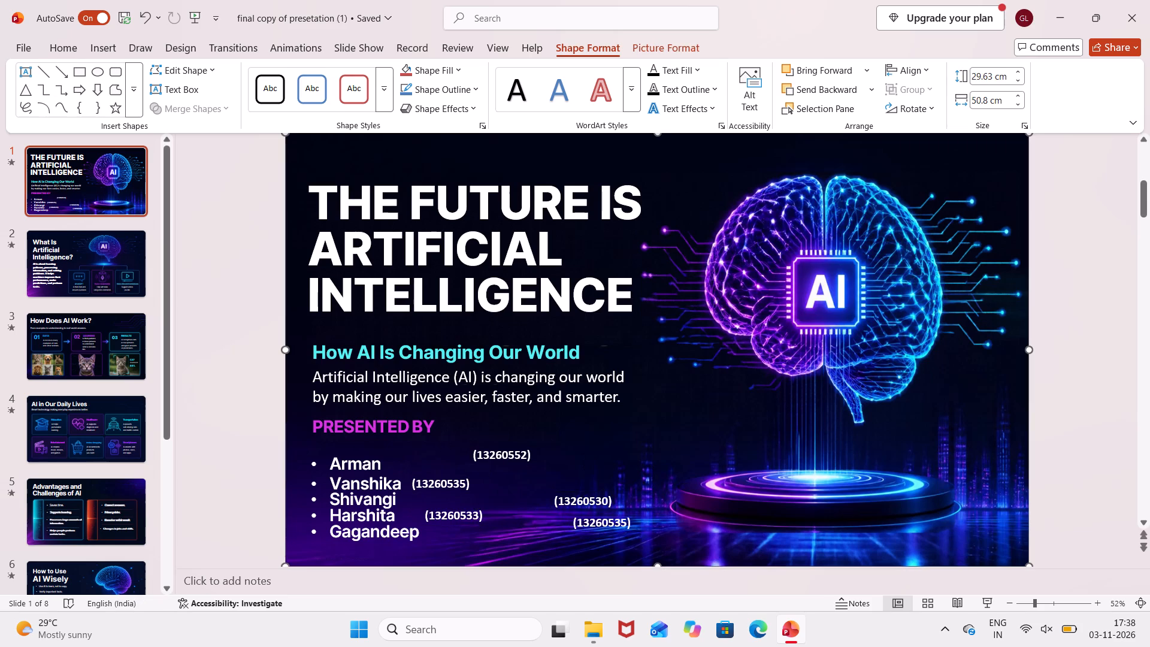
Move the ID number text box beside the second presenter's name further right, leaving a wider gap after the name.
left_click(441, 491)
left_click_drag(441, 491, 471, 491)
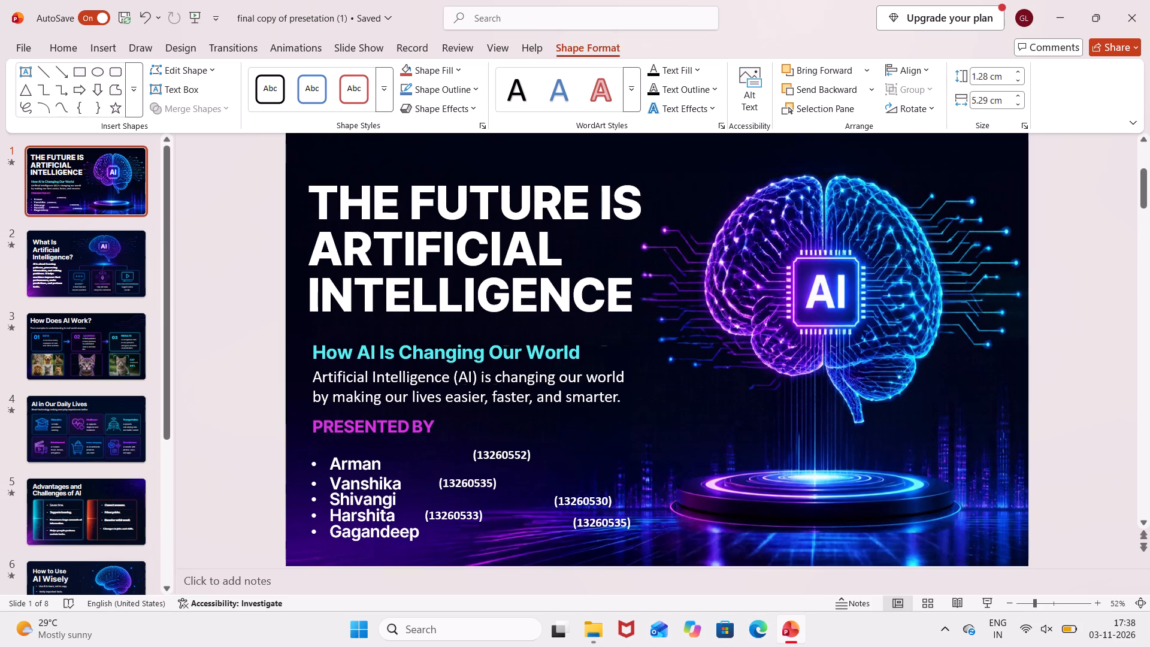
left_click_drag(471, 491, 493, 490)
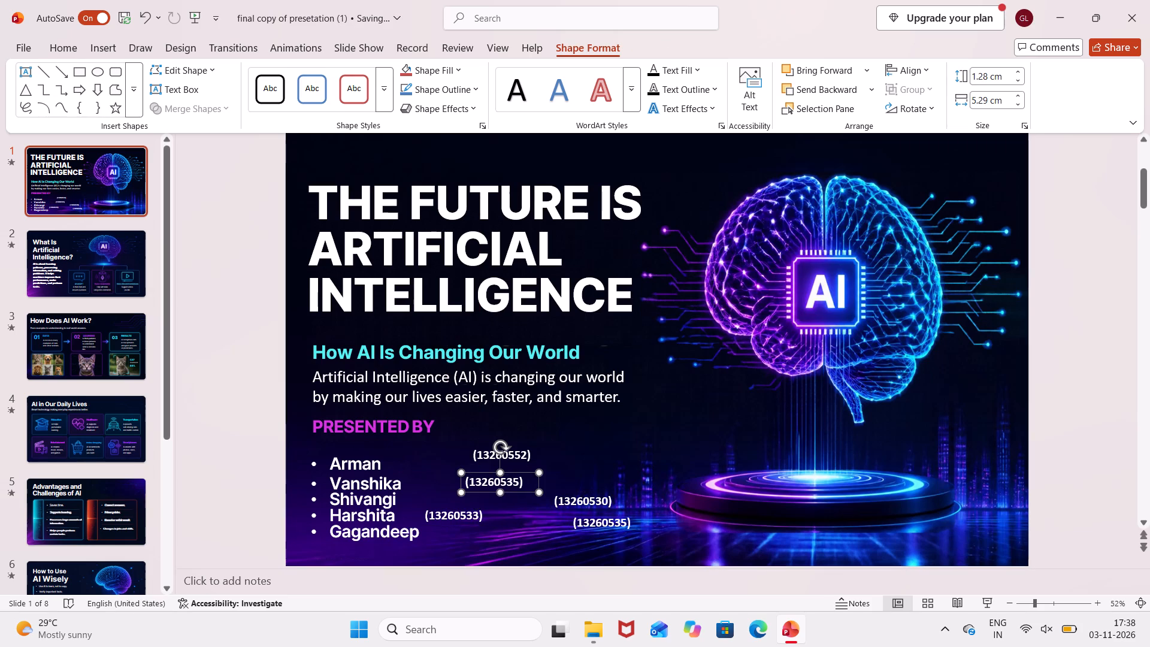
Move the ID number text box beside the fourth presenter's name slightly to the right.
left_click(458, 511)
left_click(458, 511)
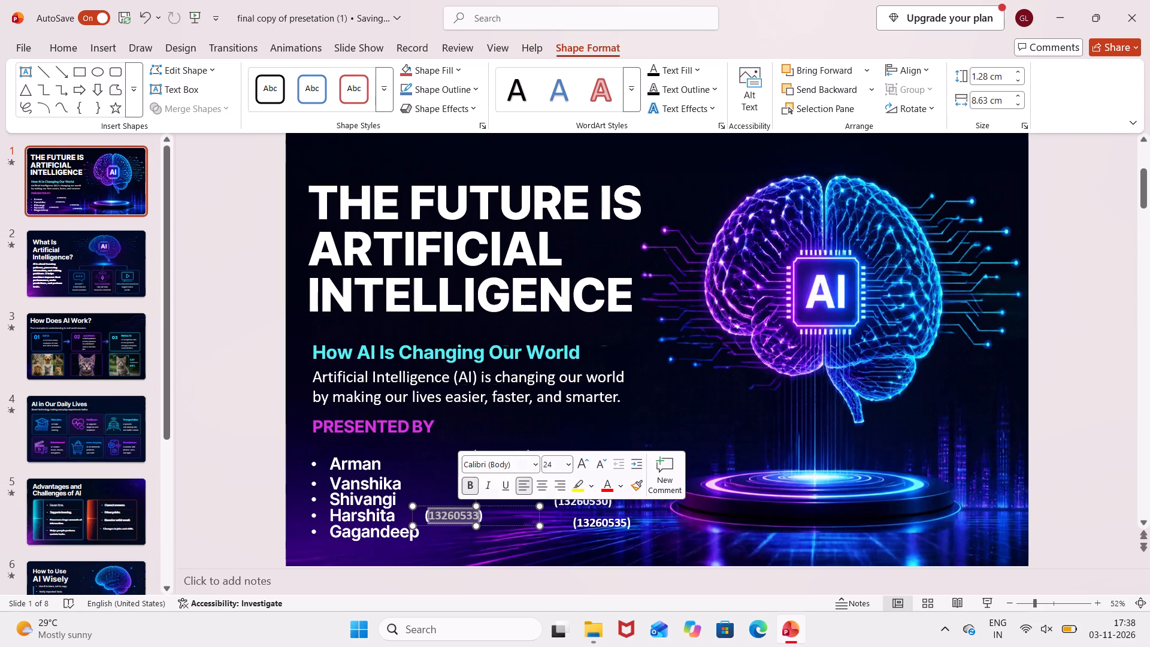
double_click(510, 513)
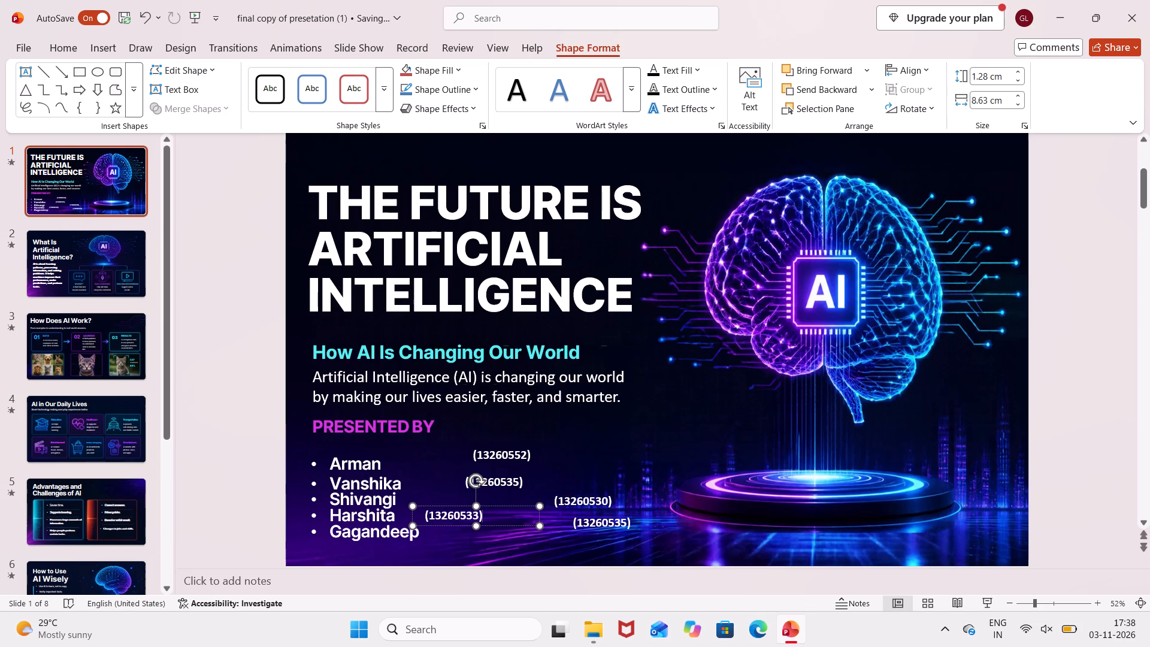
double_click(508, 508)
double_click(509, 508)
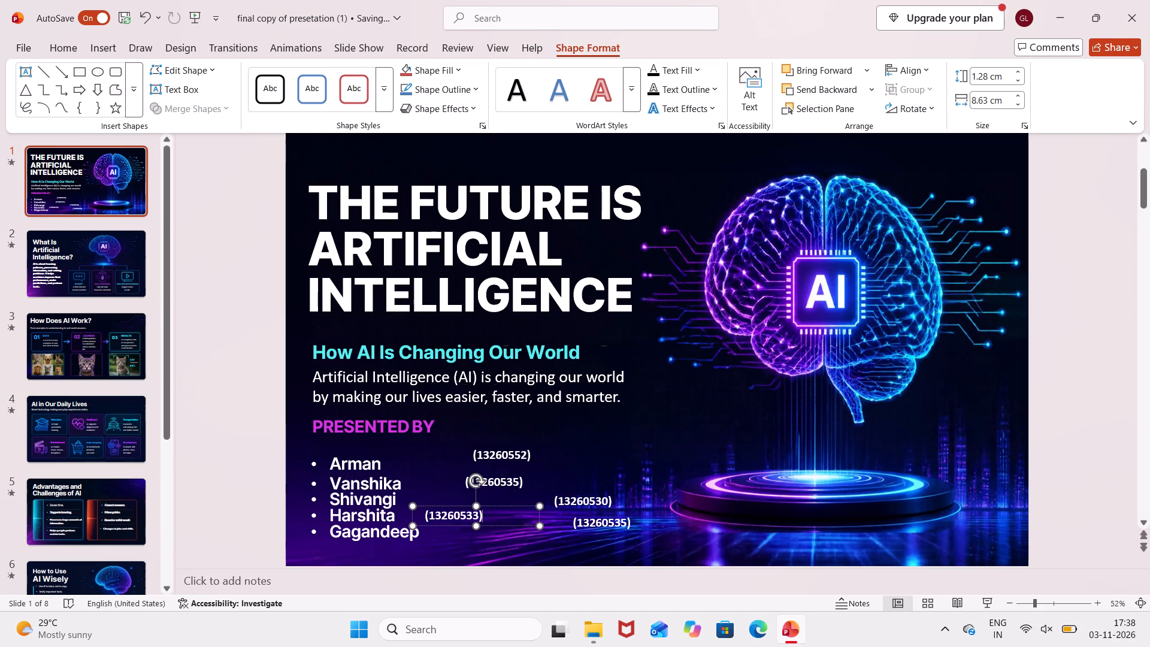
left_click(509, 508)
left_click_drag(526, 508, 540, 509)
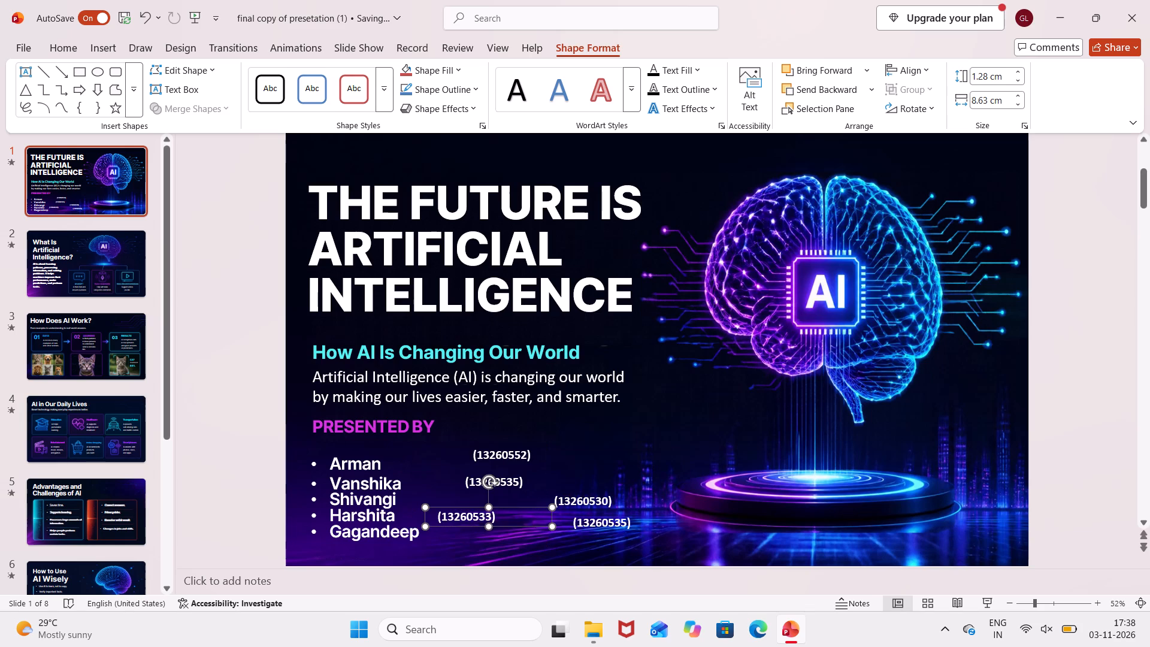
Move the topmost ID number text box out of the presenter list to the empty area just below the brain picture.
left_click(496, 456)
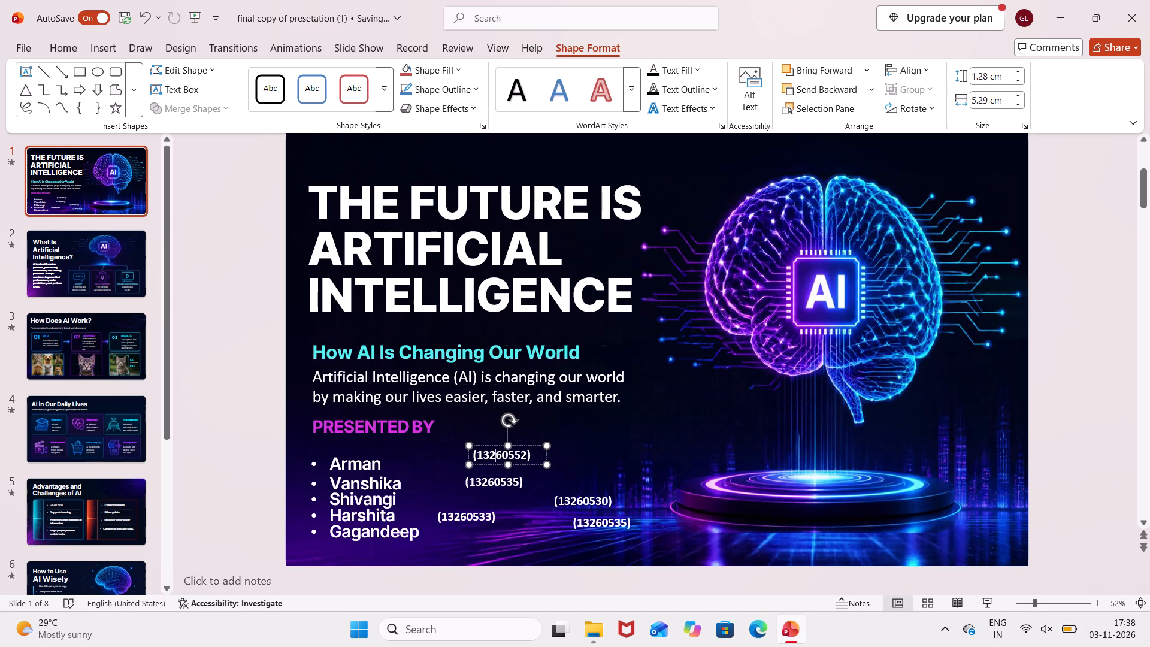
left_click_drag(533, 446, 785, 401)
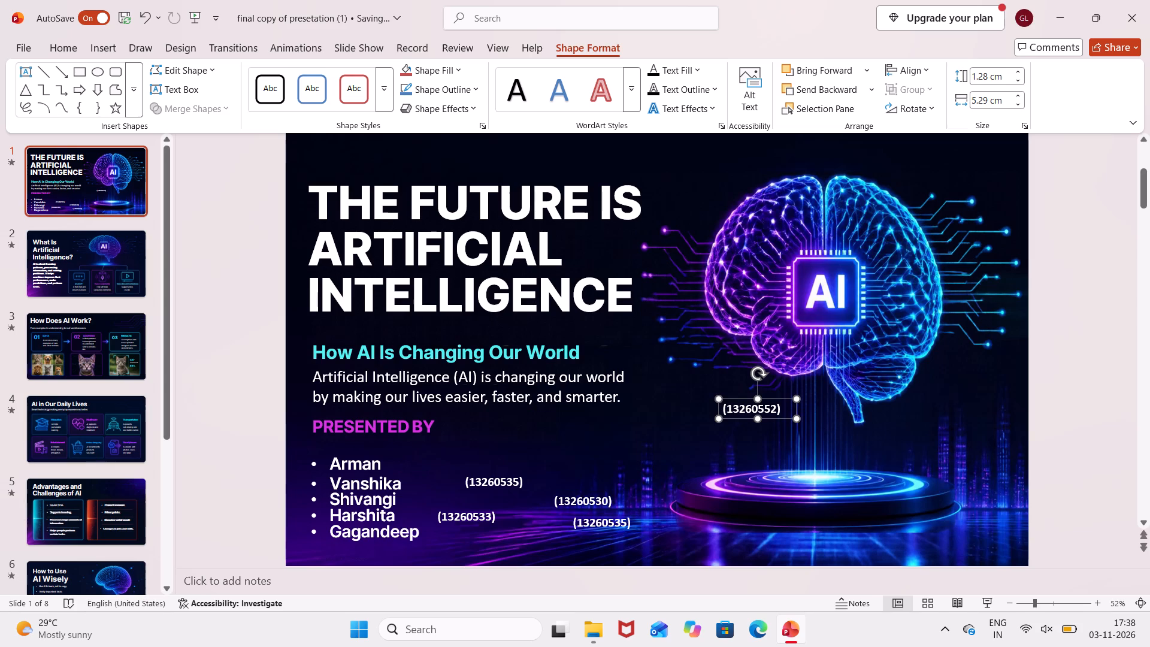
Move the ID number text box from far right of the third presenter's row up beside the first presenter's name.
left_click(599, 502)
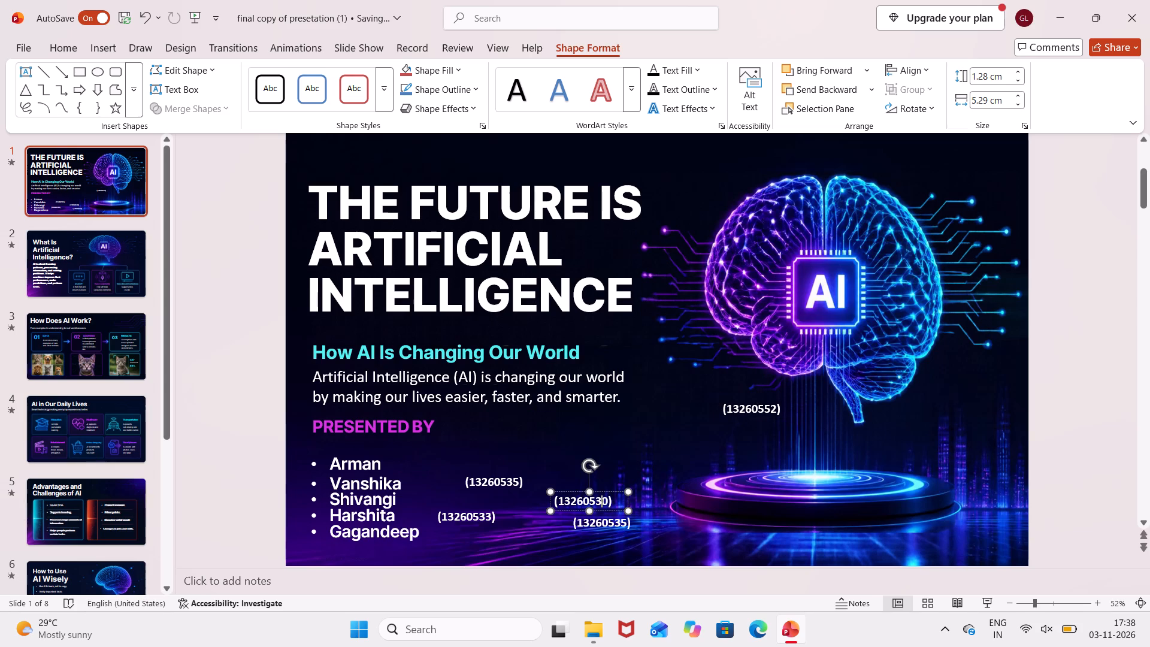
left_click_drag(607, 492, 485, 463)
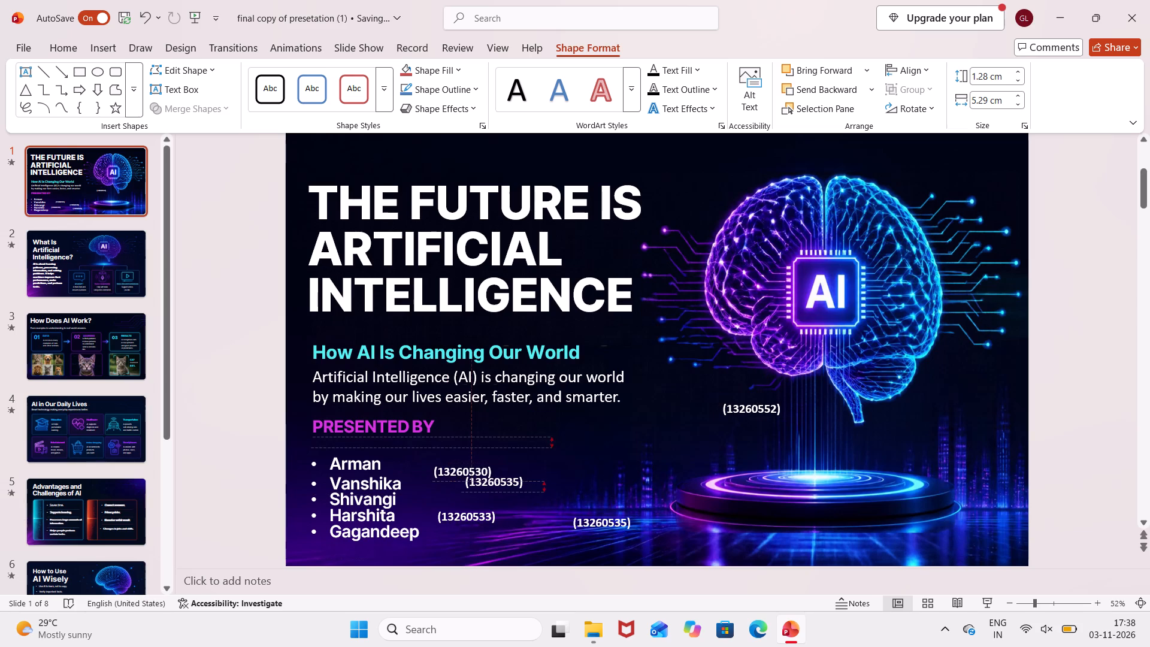
left_click_drag(485, 463, 475, 455)
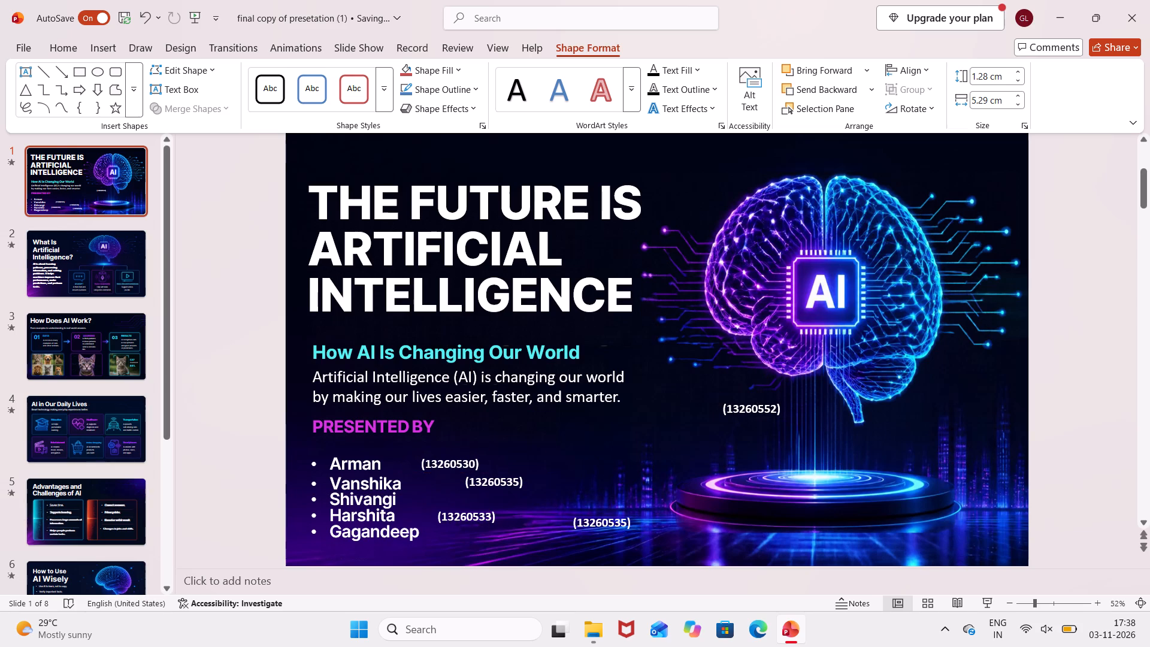
left_click_drag(475, 455, 492, 453)
left_click_drag(492, 453, 494, 453)
left_click(572, 449)
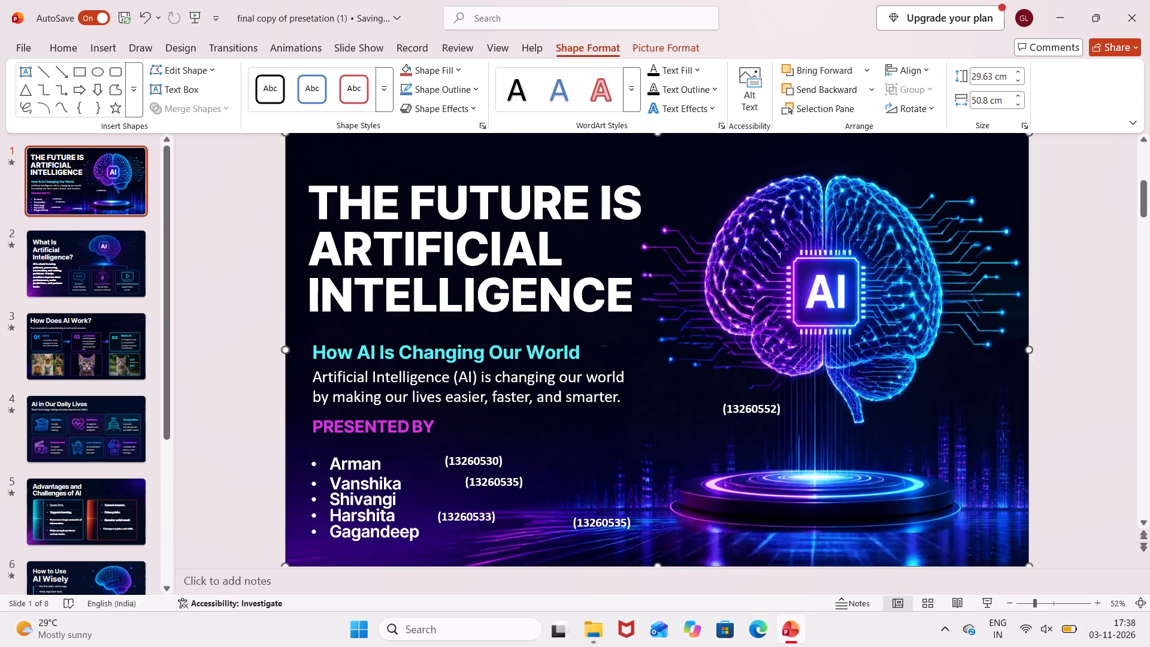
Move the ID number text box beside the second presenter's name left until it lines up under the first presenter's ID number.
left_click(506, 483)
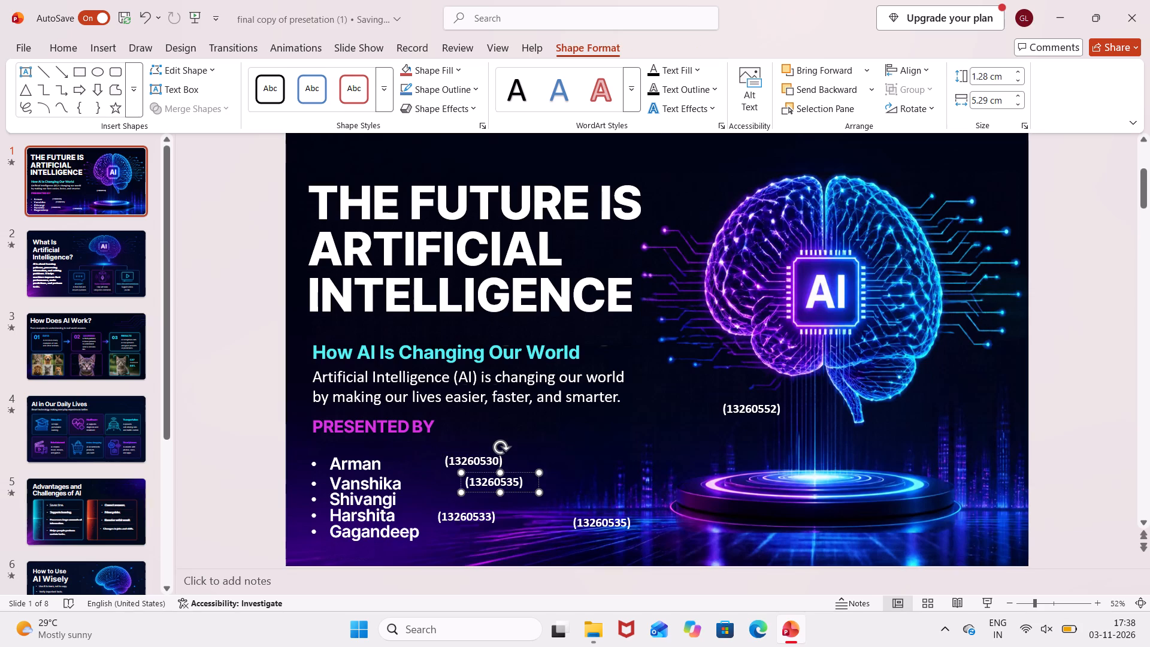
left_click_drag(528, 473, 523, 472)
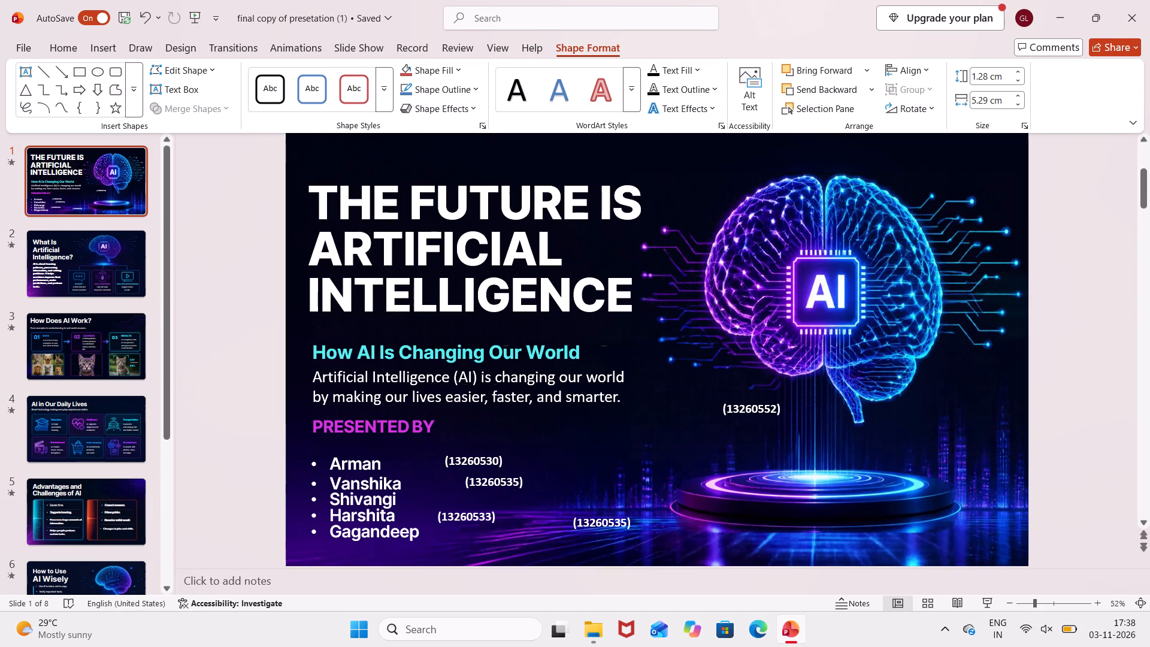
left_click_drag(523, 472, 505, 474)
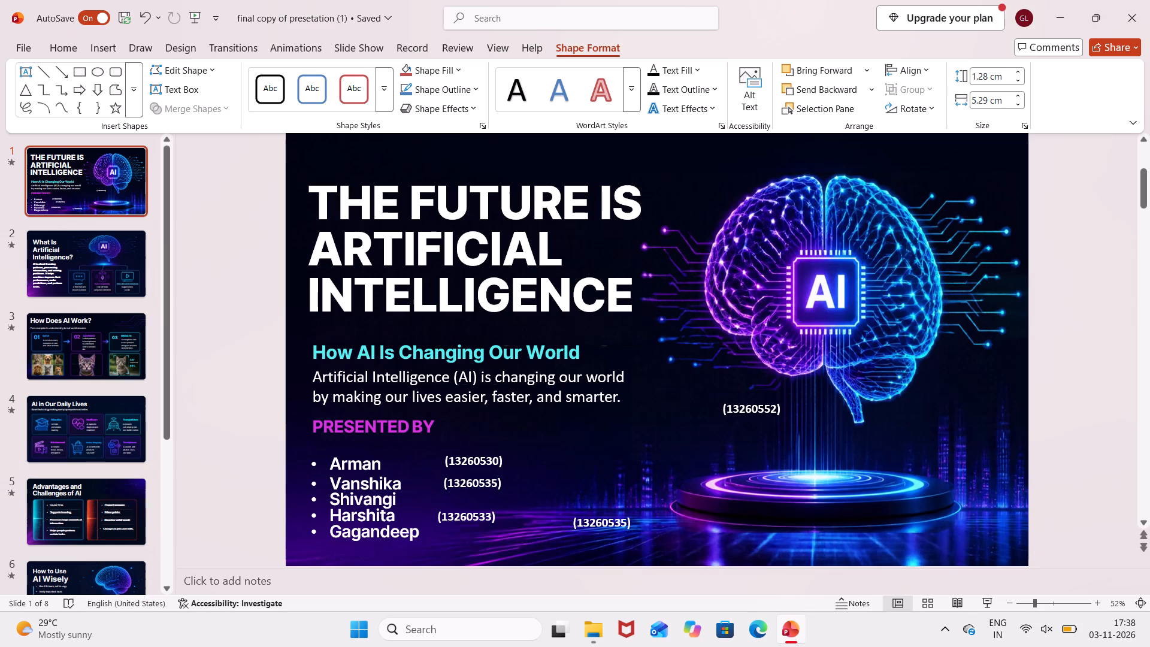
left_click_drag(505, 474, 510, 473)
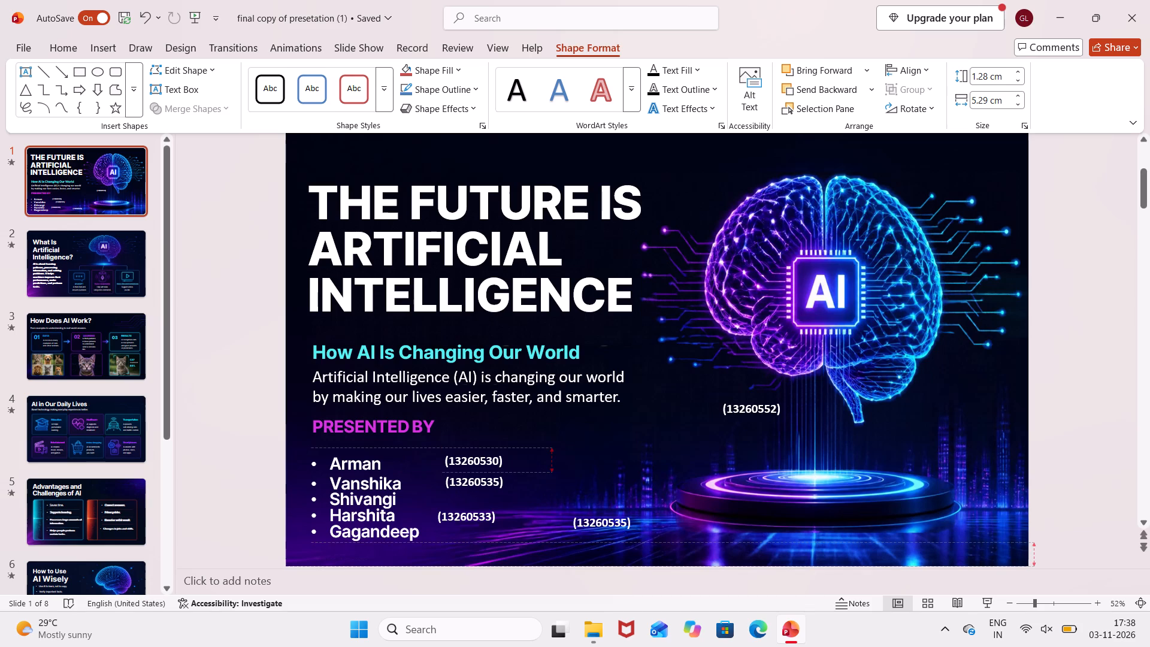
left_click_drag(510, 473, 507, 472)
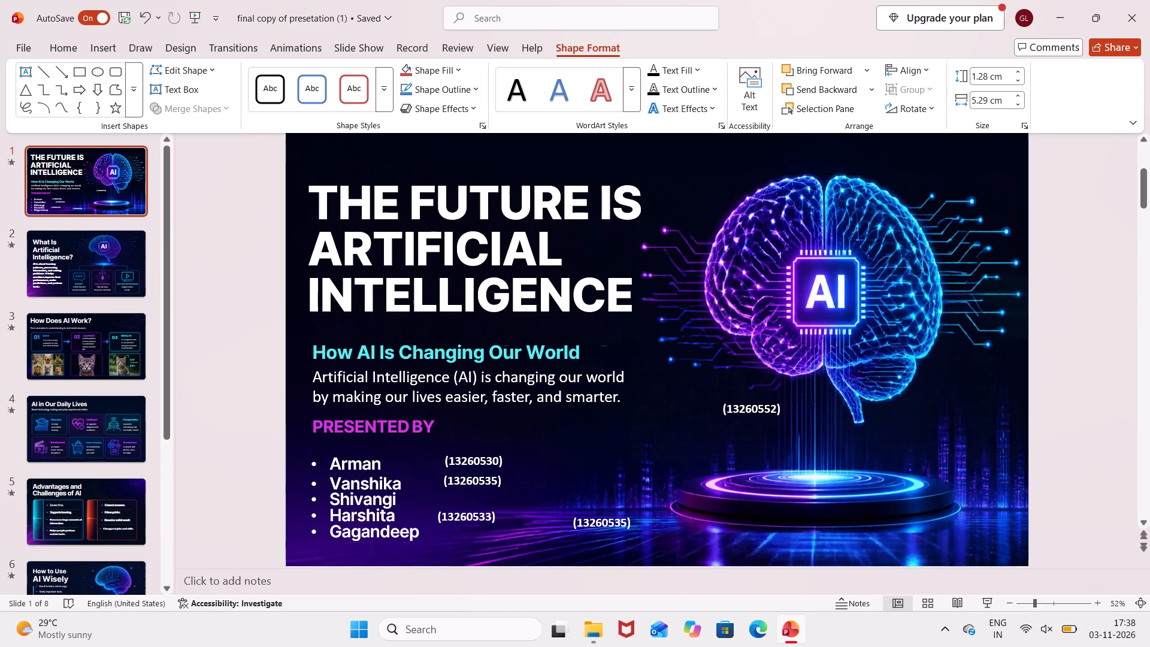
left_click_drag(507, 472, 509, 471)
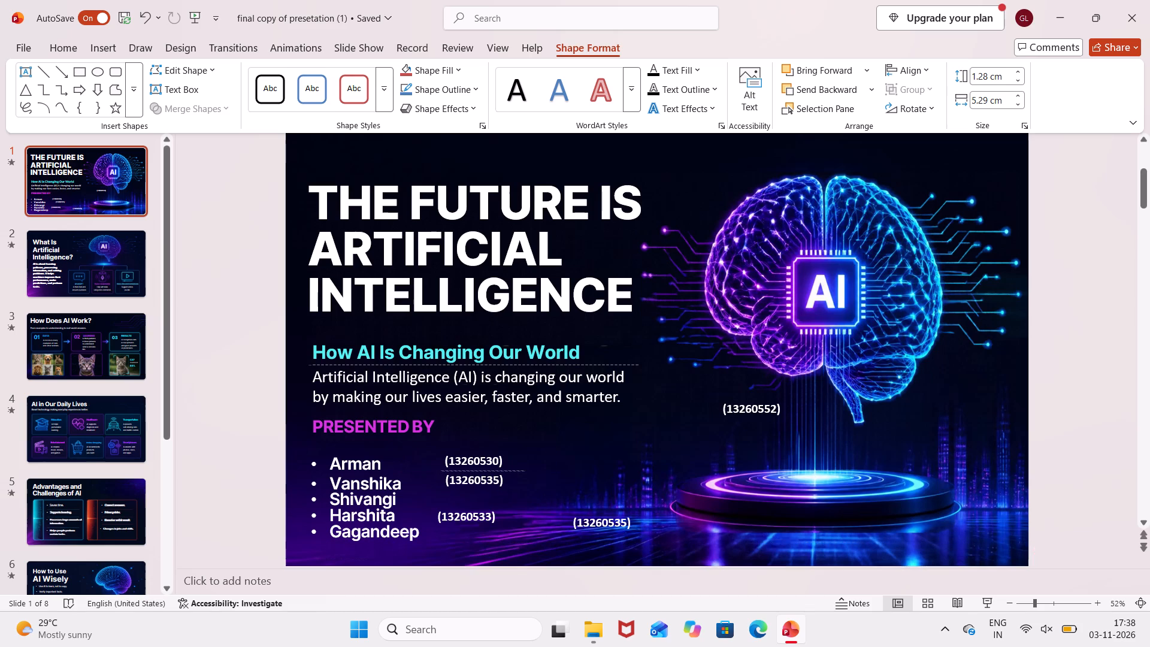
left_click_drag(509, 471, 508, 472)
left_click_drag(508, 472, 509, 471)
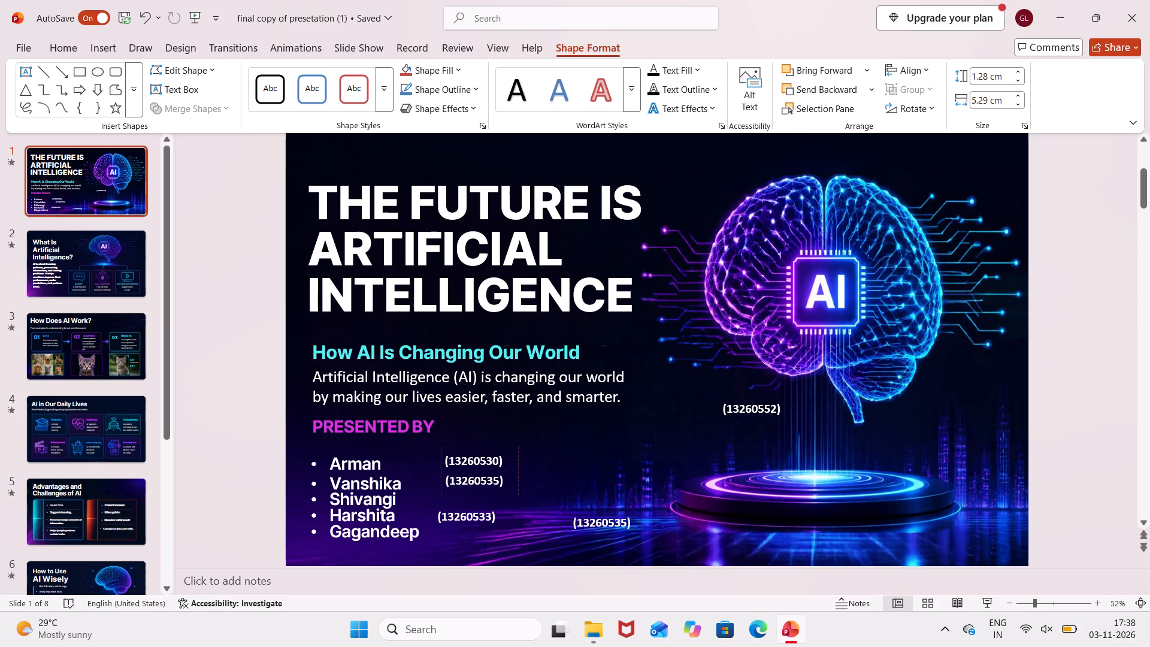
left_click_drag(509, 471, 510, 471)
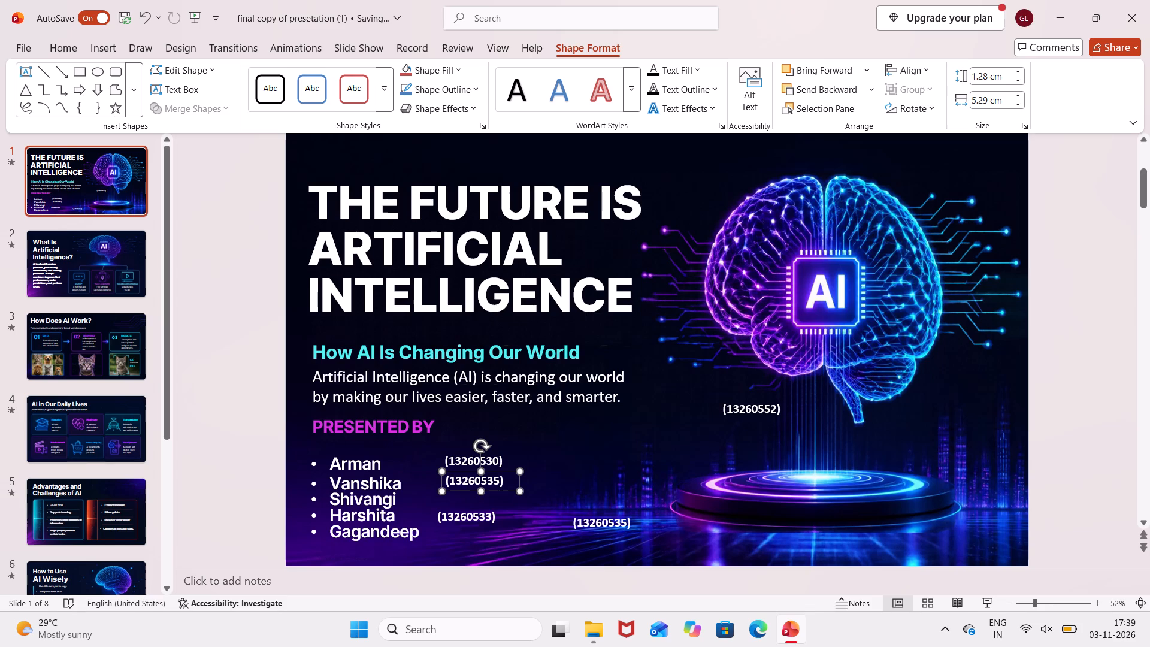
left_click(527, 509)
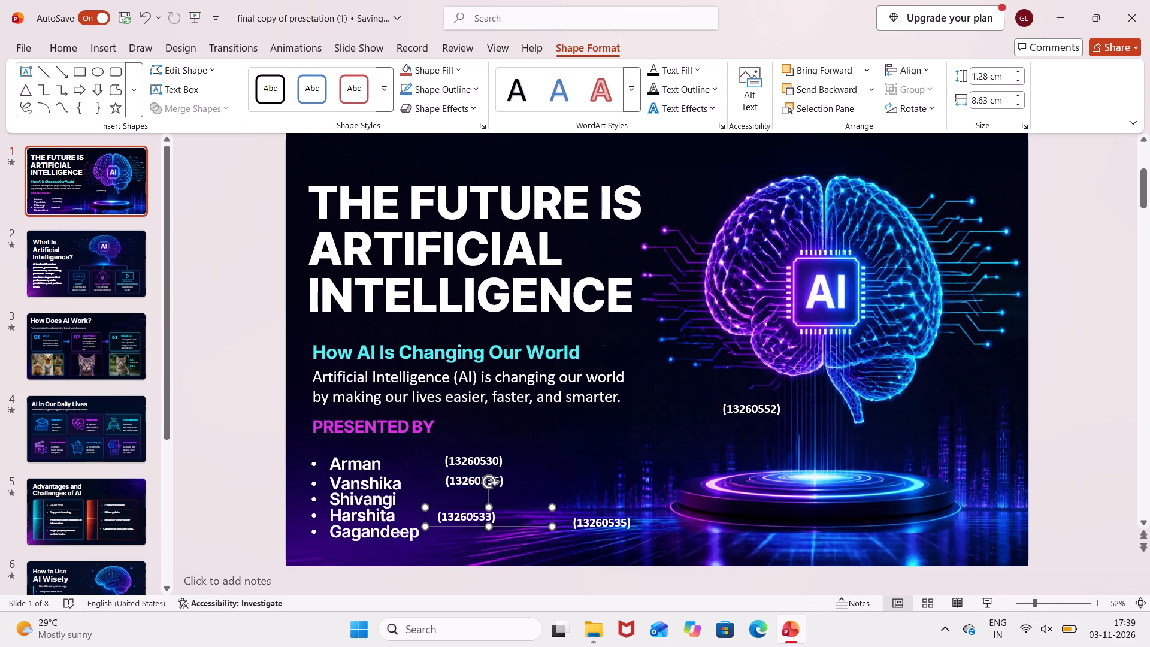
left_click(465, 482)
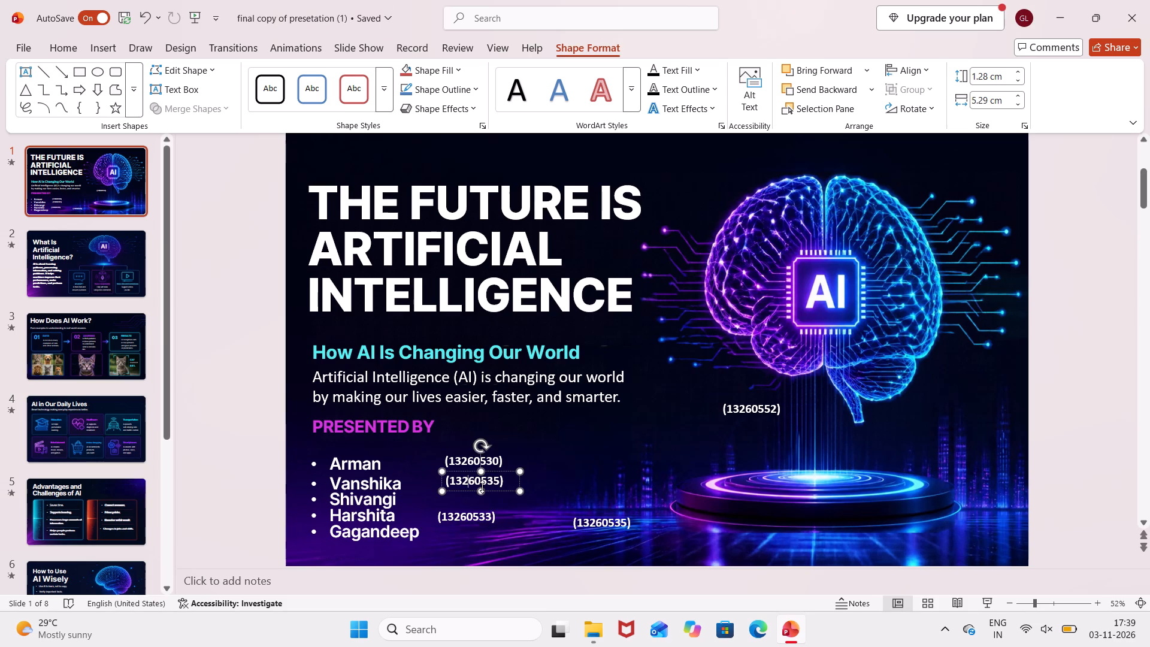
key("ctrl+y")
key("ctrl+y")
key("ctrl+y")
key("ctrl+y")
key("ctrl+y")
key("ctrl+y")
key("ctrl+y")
Move the second presenter's ID number text box closer to the name and level with it.
left_click_drag(508, 472, 511, 479)
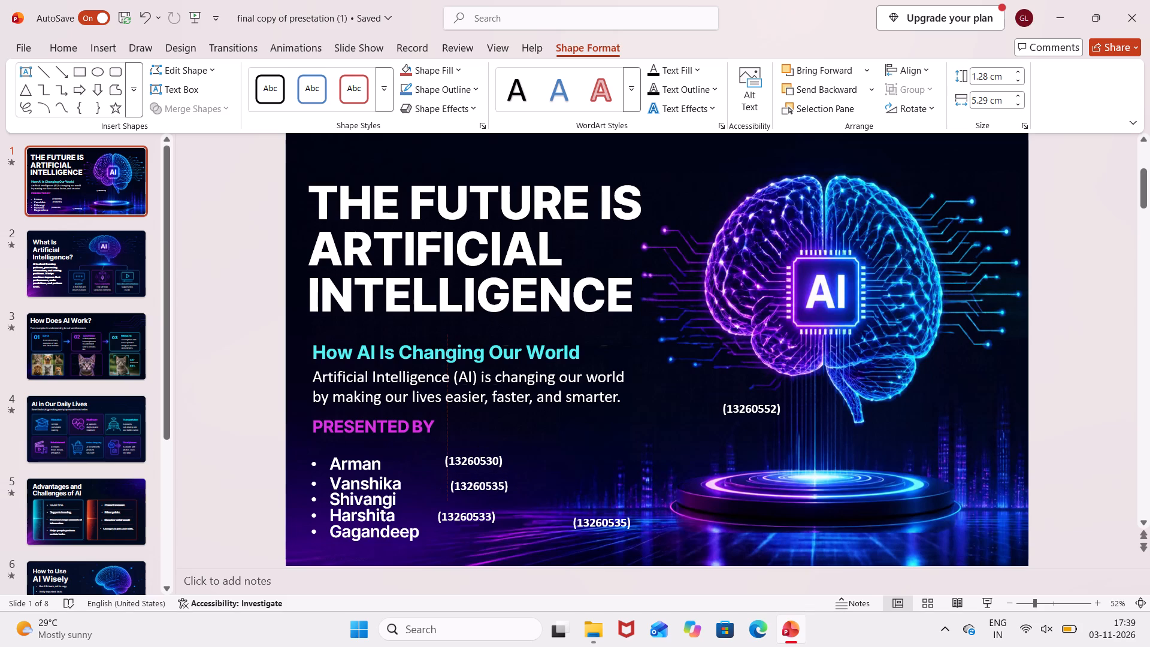
left_click_drag(511, 479, 493, 476)
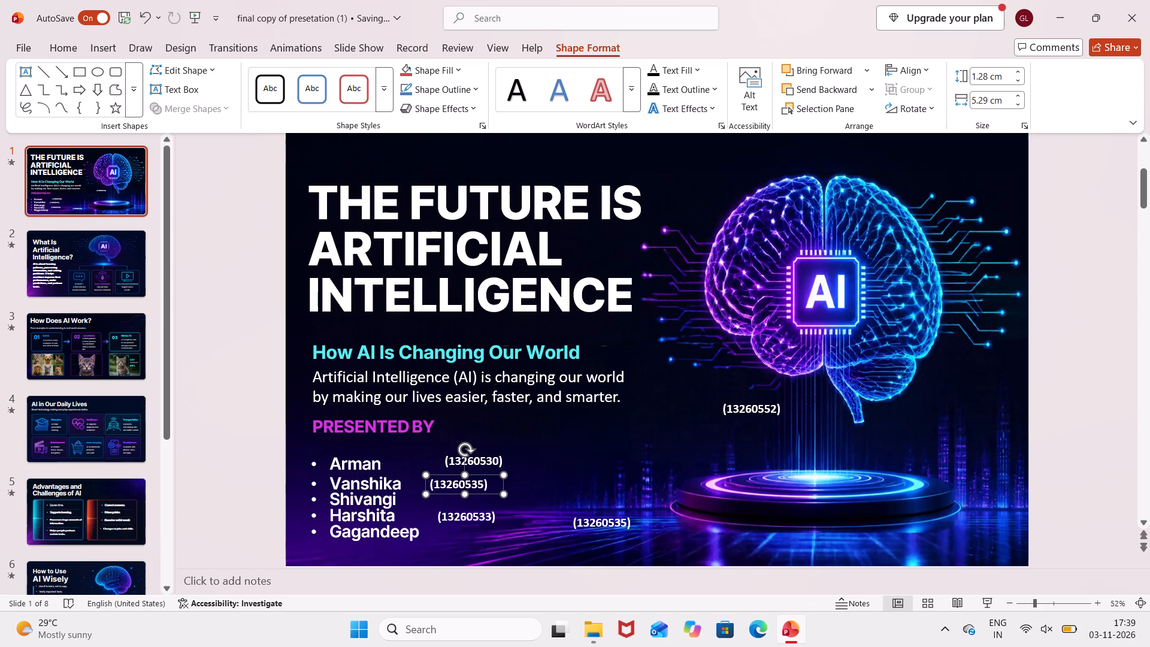
Move the first presenter's ID number text box left so it lines up vertically with the second presenter's ID number.
left_click(488, 462)
left_click_drag(507, 452, 495, 457)
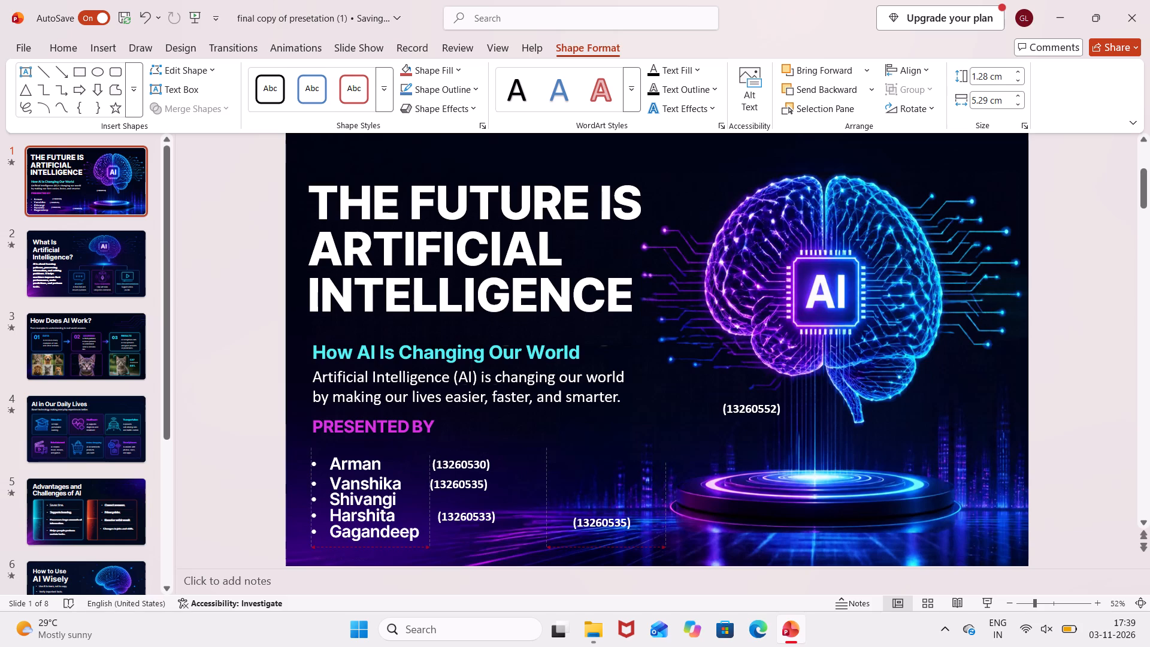
left_click_drag(495, 457, 494, 453)
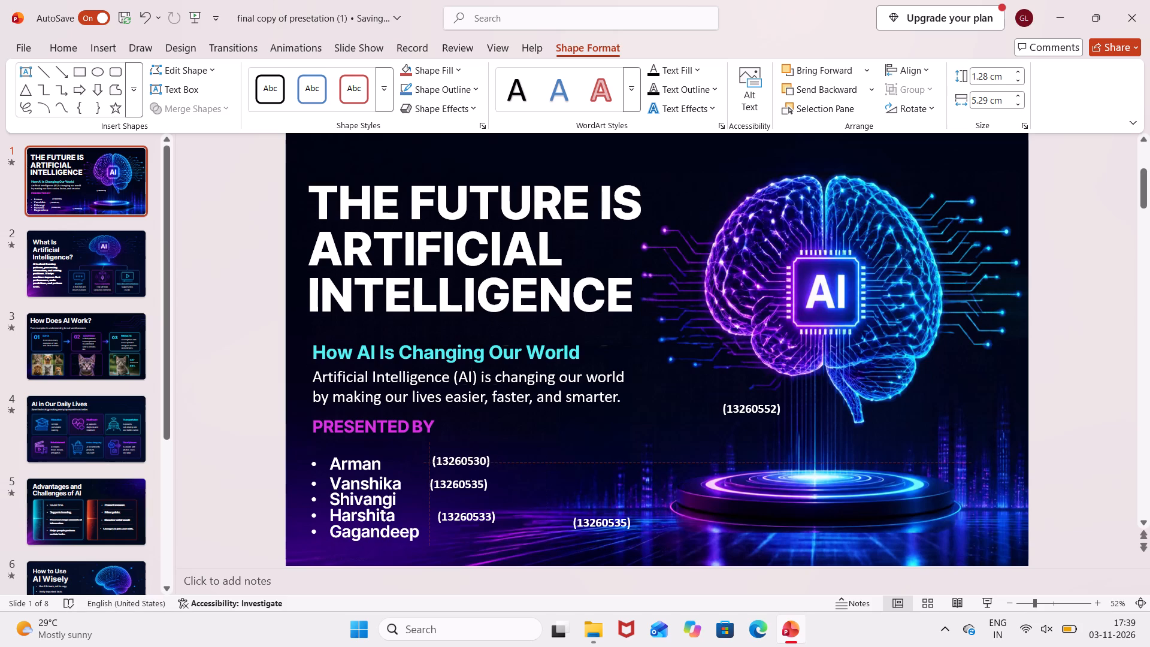
left_click_drag(494, 453, 491, 453)
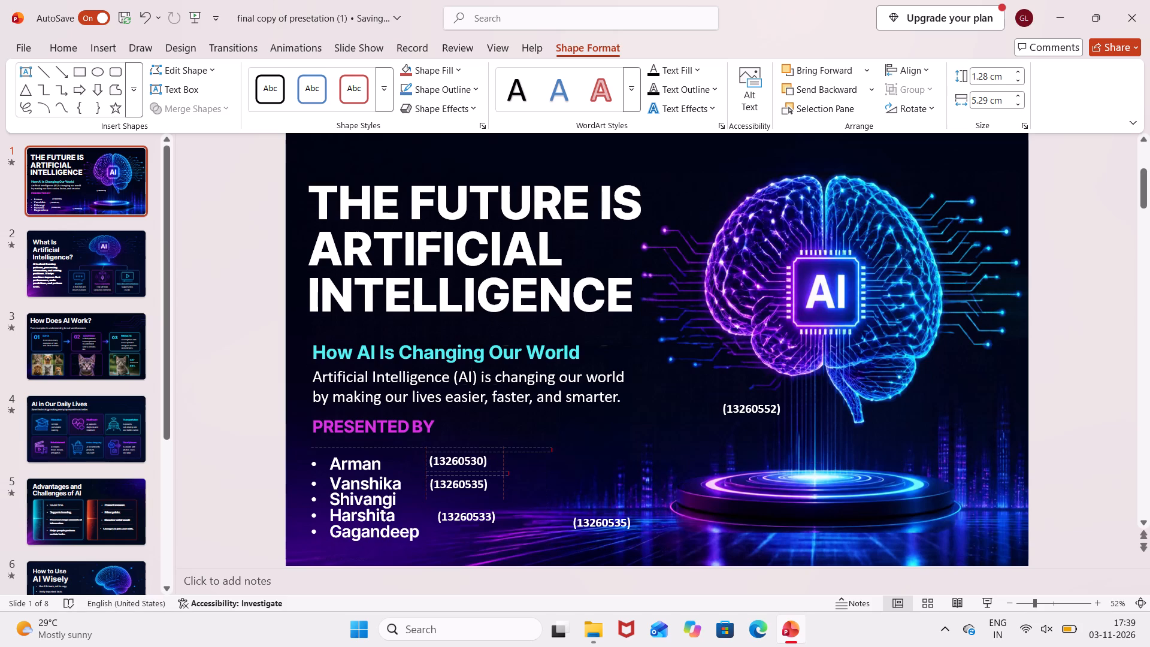
left_click_drag(491, 453, 494, 453)
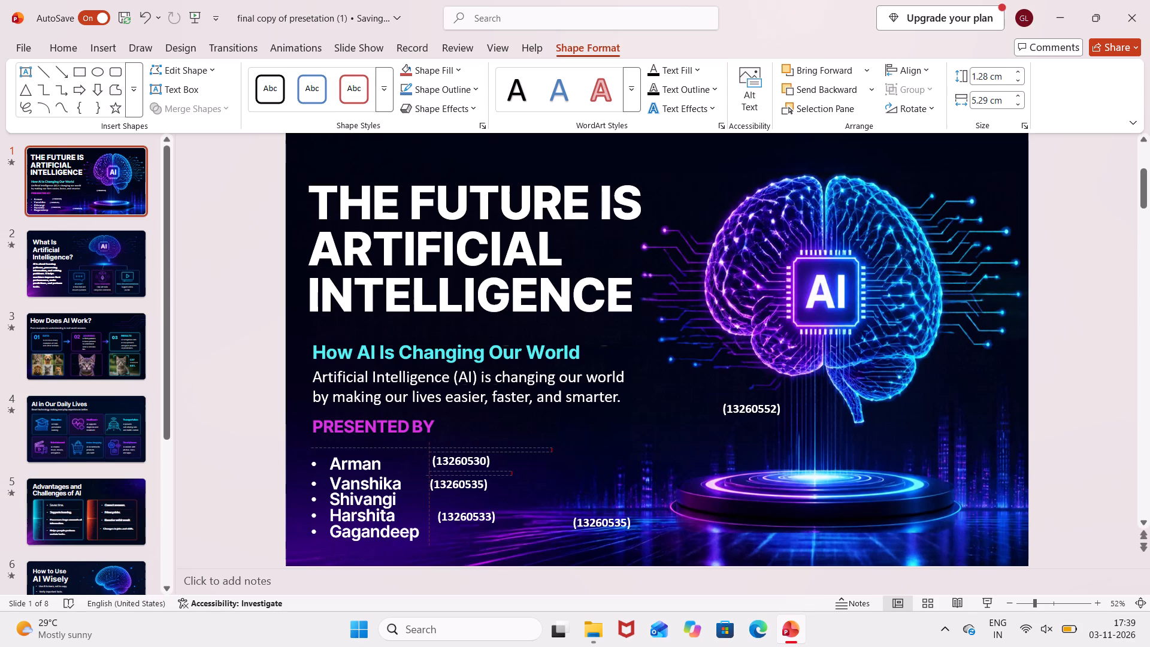
left_click_drag(494, 453, 493, 453)
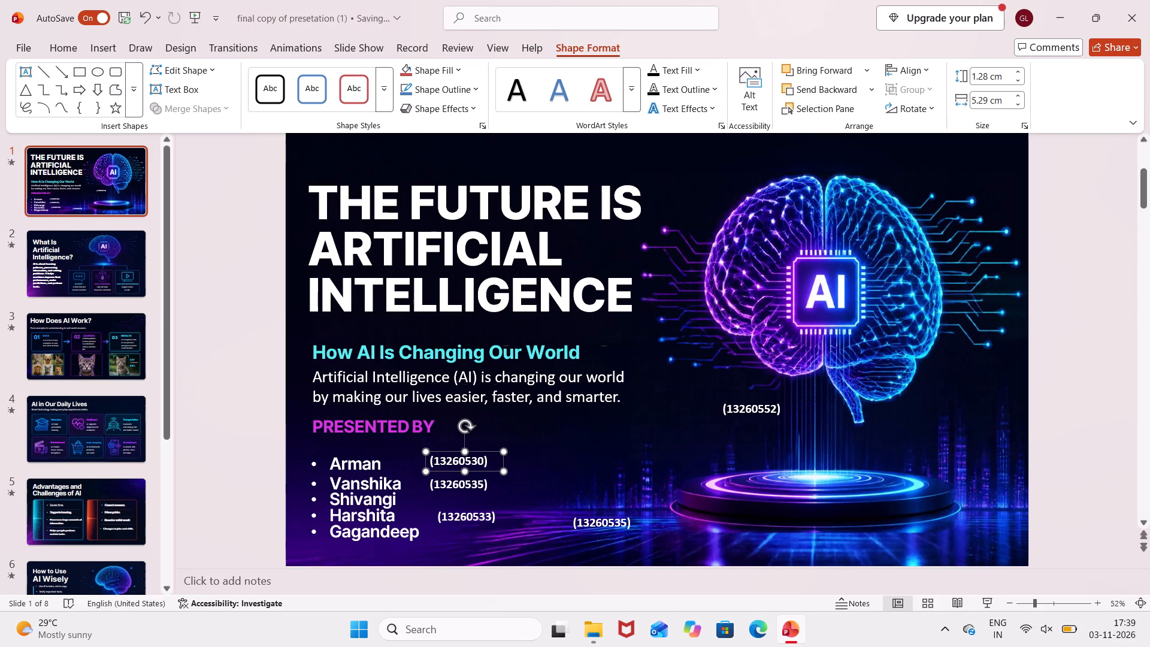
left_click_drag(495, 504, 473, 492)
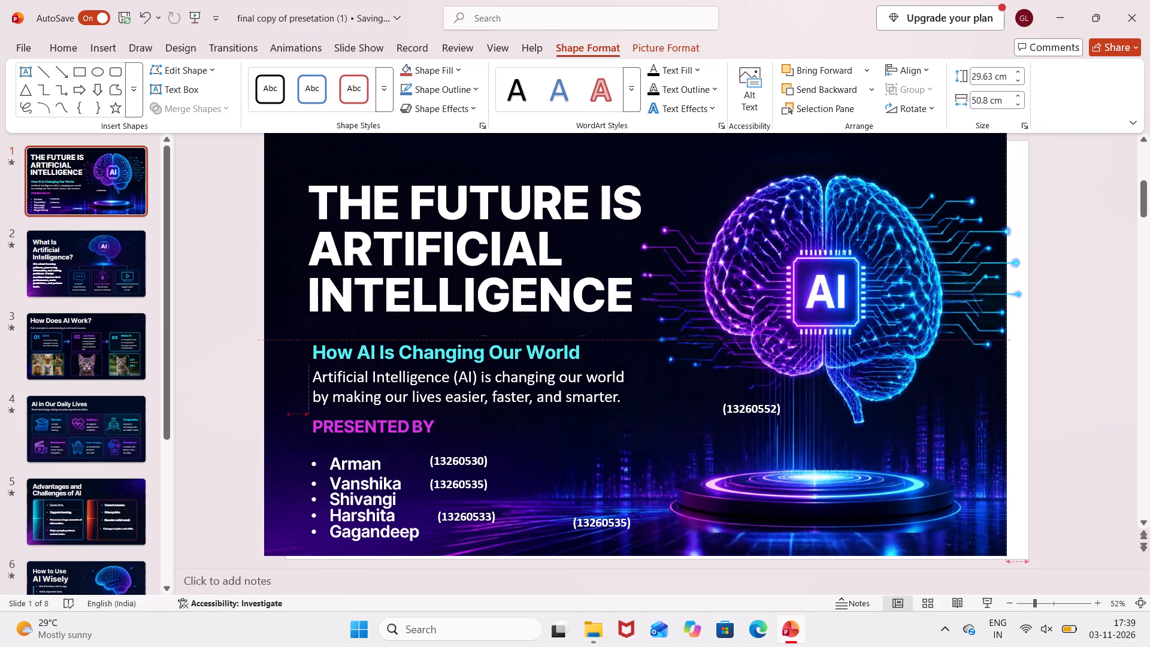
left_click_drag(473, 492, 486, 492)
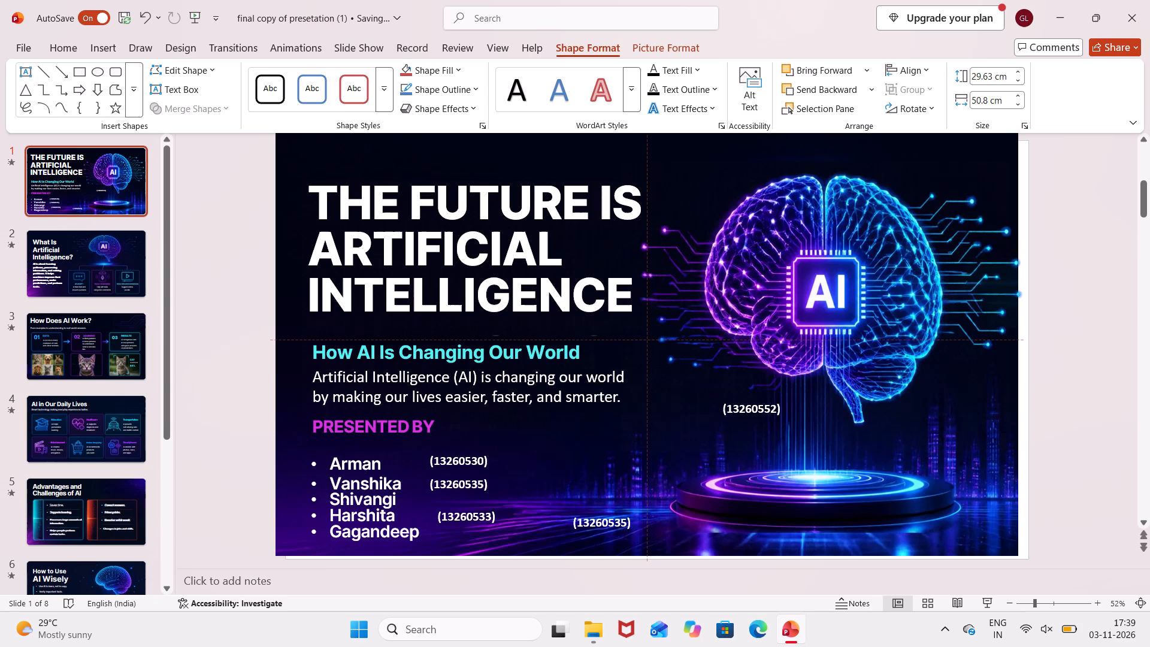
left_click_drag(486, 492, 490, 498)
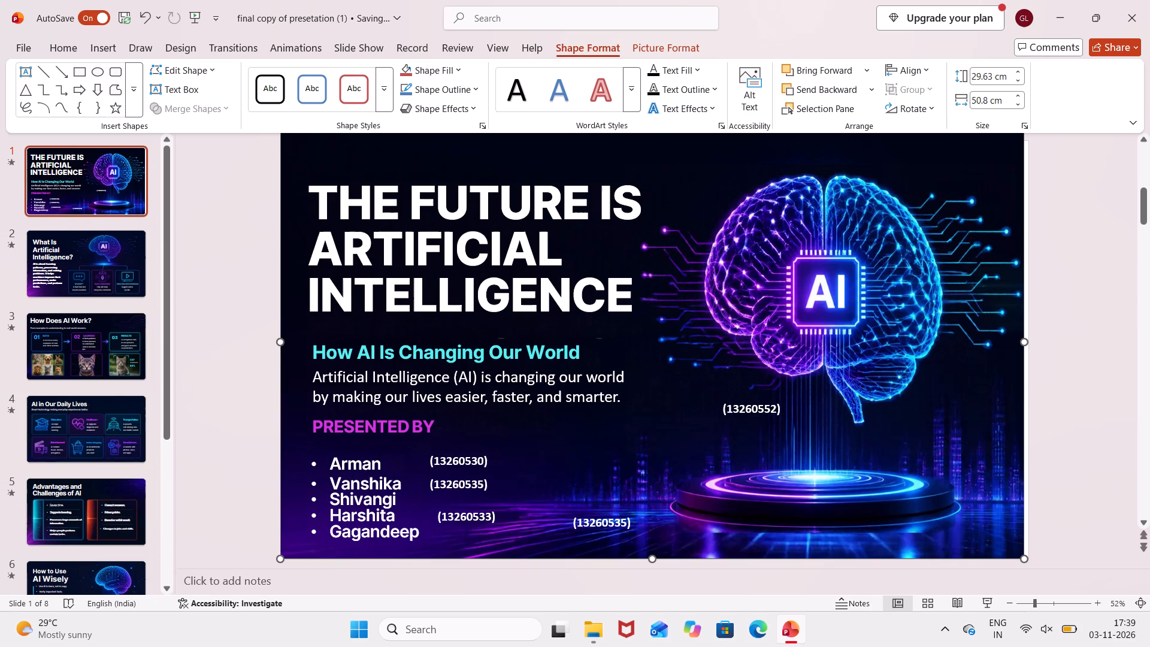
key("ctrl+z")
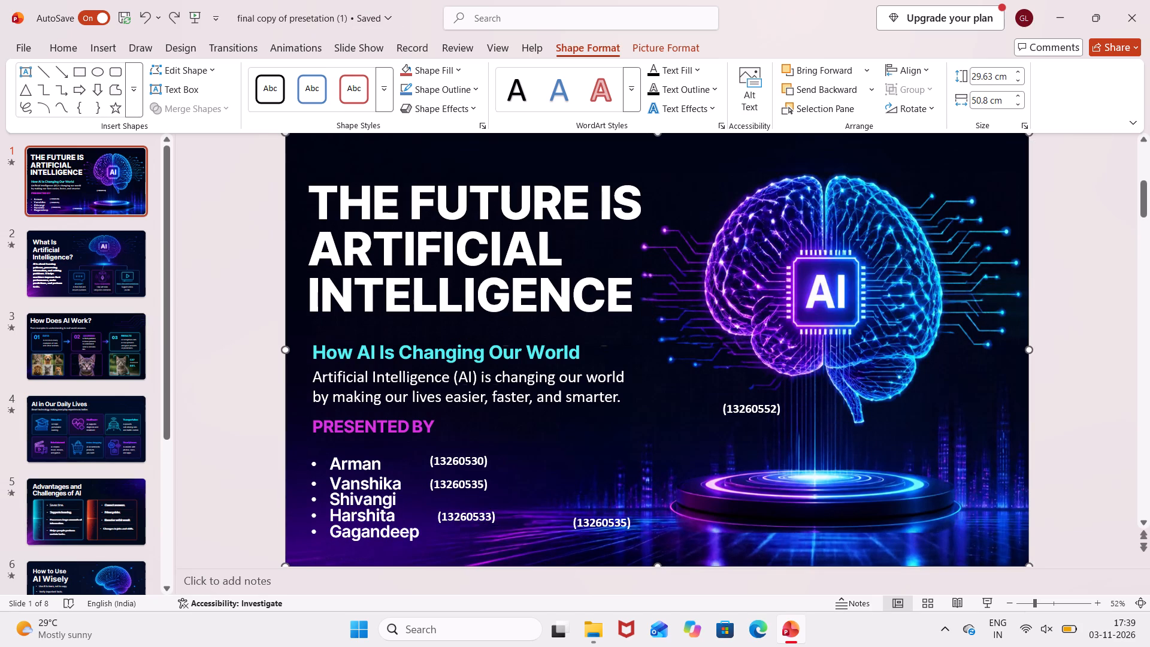
Lower the first presenter's ID number text box slightly so it sits level with the name, keeping its horizontal alignment.
left_click(457, 459)
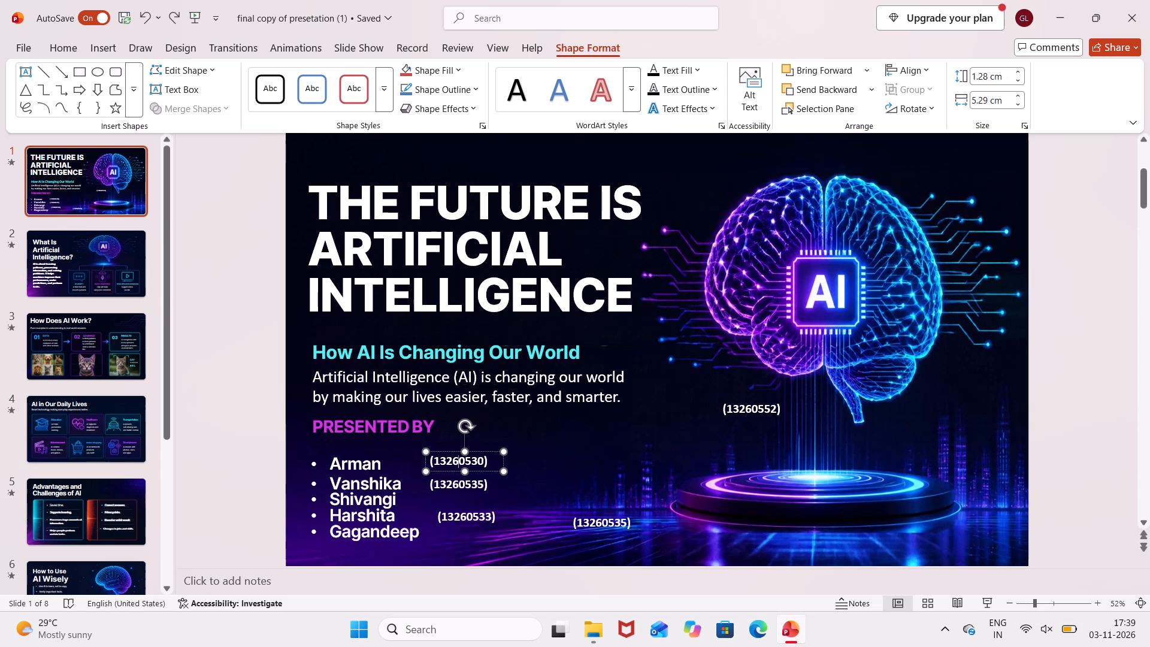
left_click(453, 451)
left_click_drag(453, 451, 451, 480)
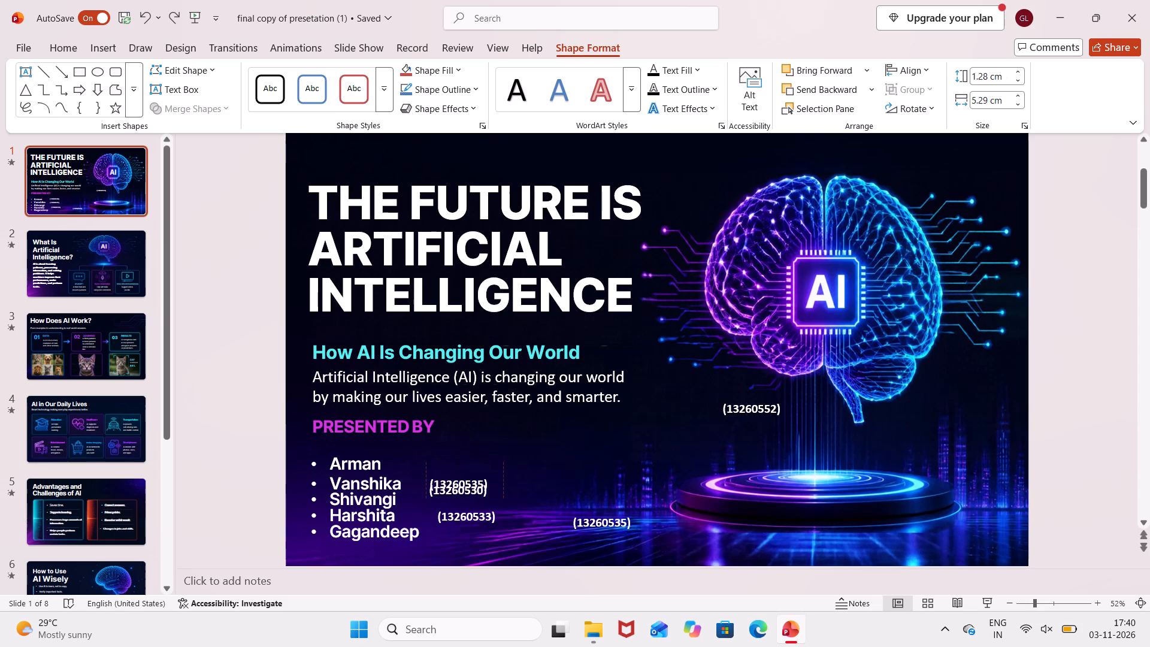
left_click_drag(451, 480, 453, 459)
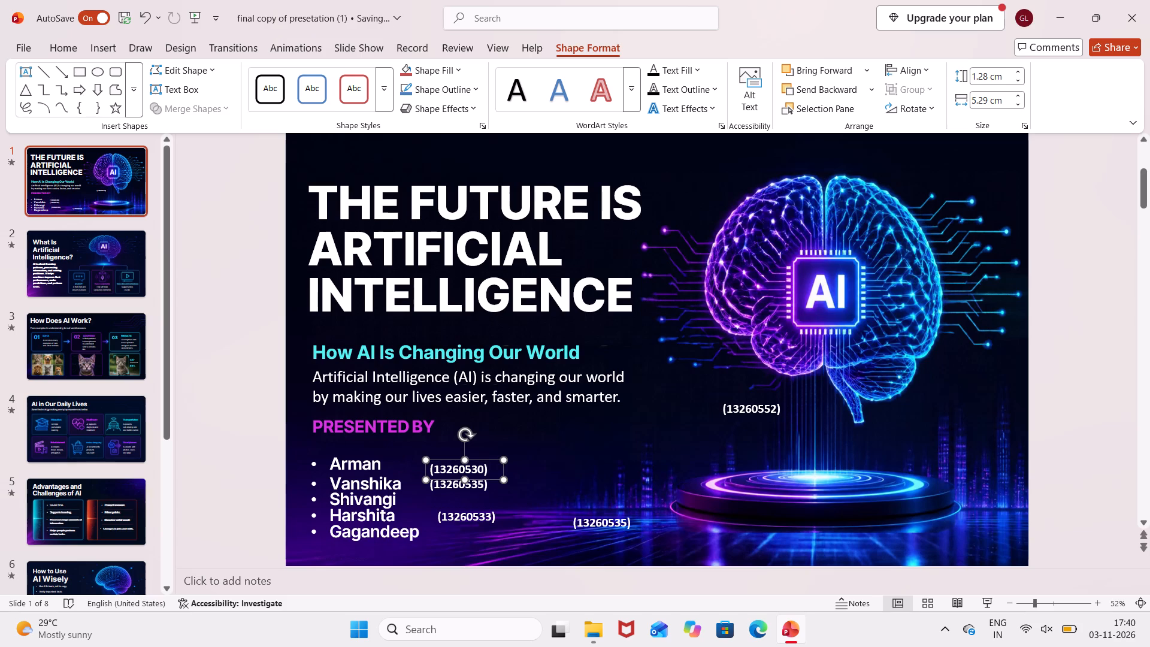
left_click(443, 459)
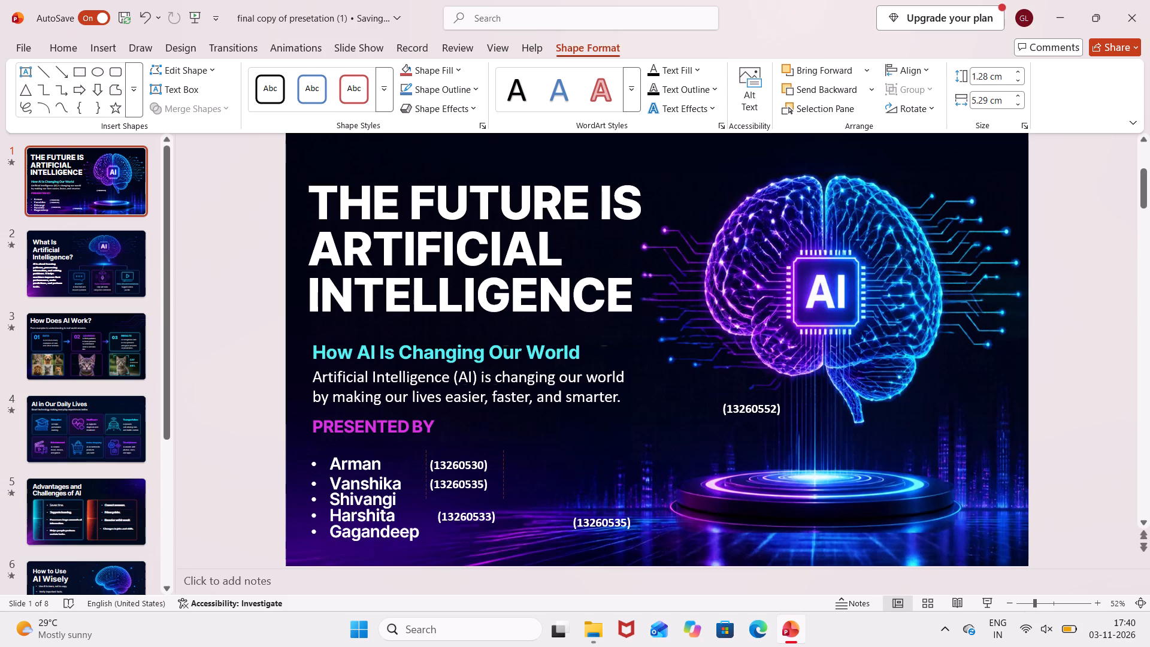
left_click(548, 445)
Move the ID number text box from the fourth presenter's row up beside the third presenter's name, aligned under the two ID numbers above.
left_click(468, 518)
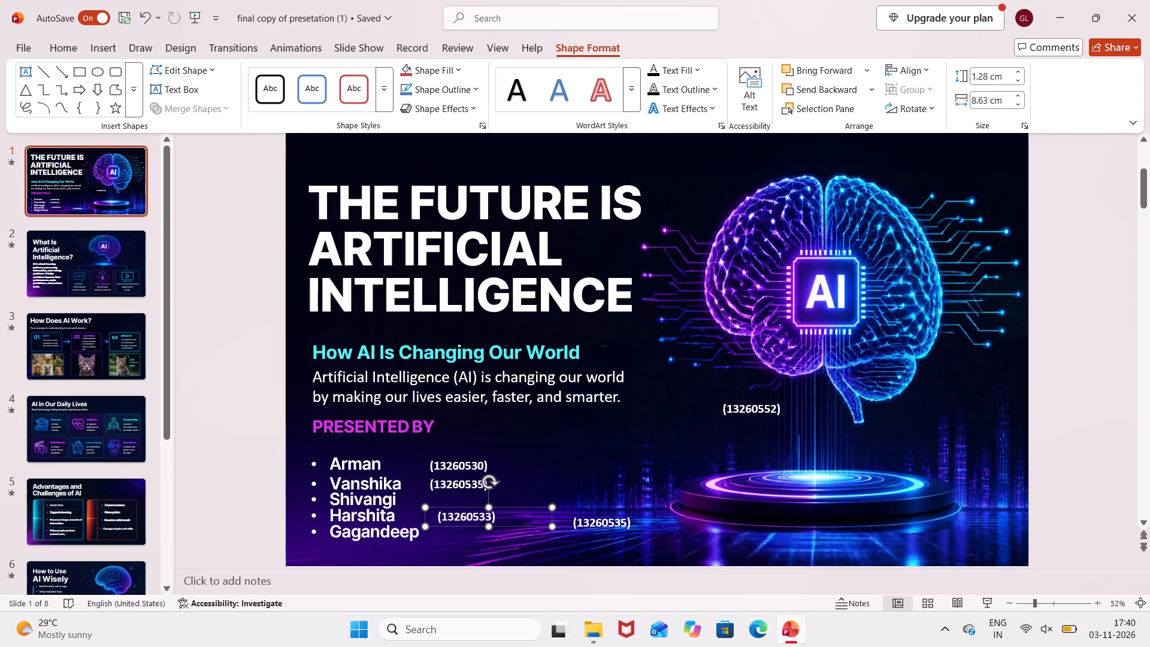
left_click(540, 480)
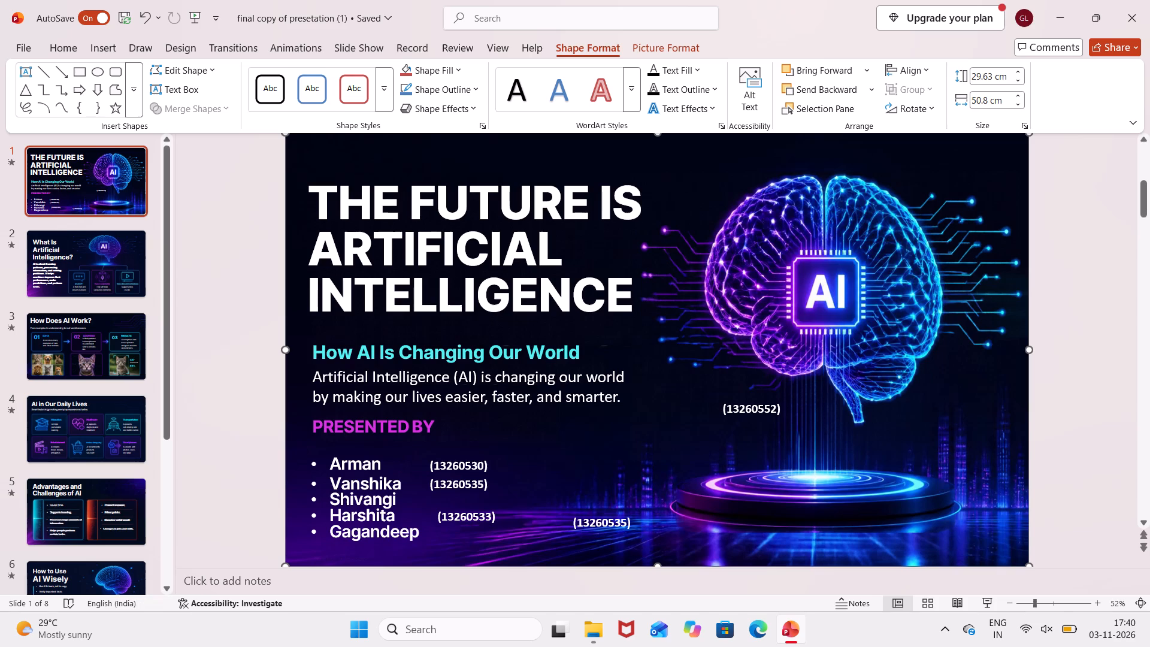
left_click(479, 516)
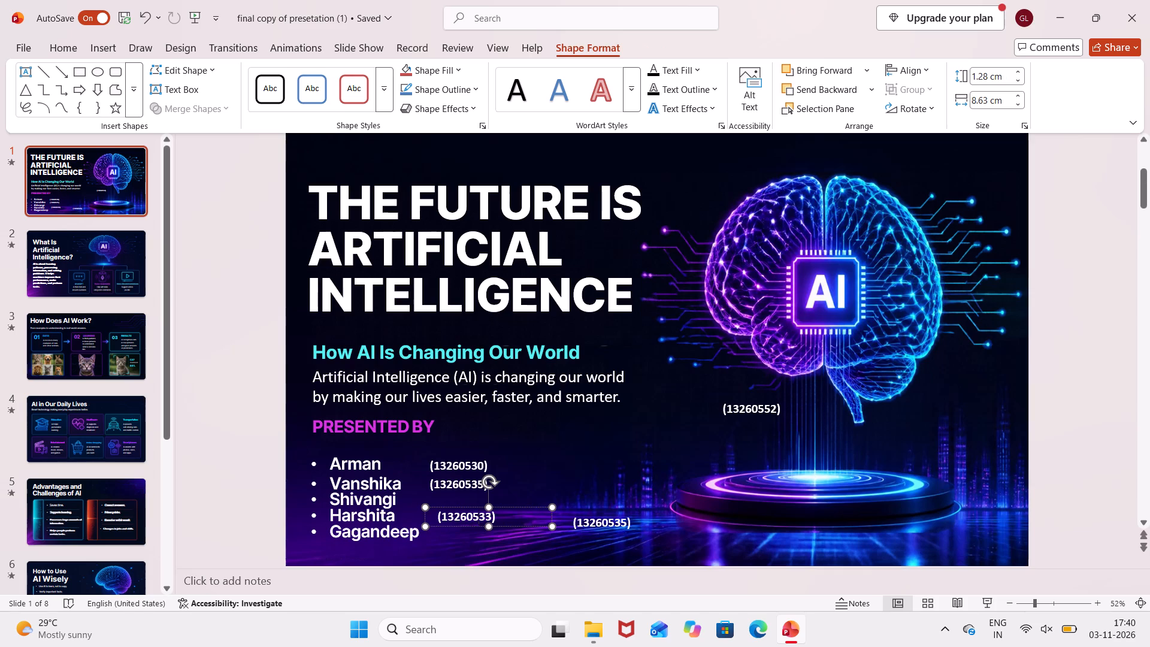
left_click_drag(474, 507, 469, 497)
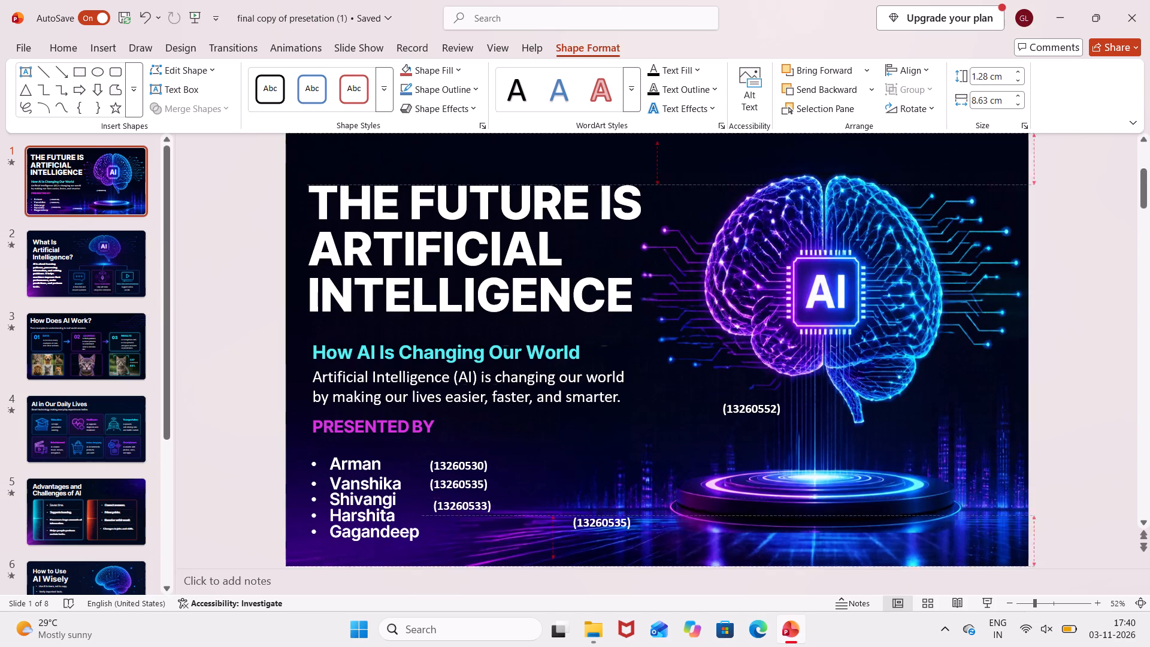
left_click_drag(469, 497, 467, 493)
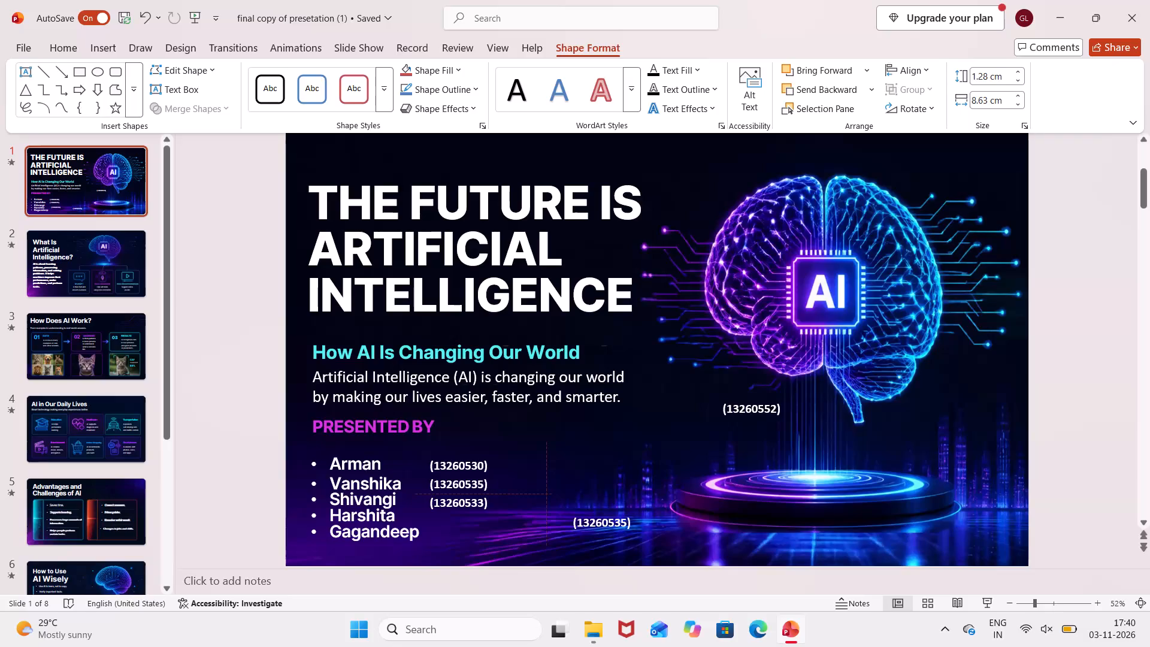
left_click_drag(467, 493, 466, 492)
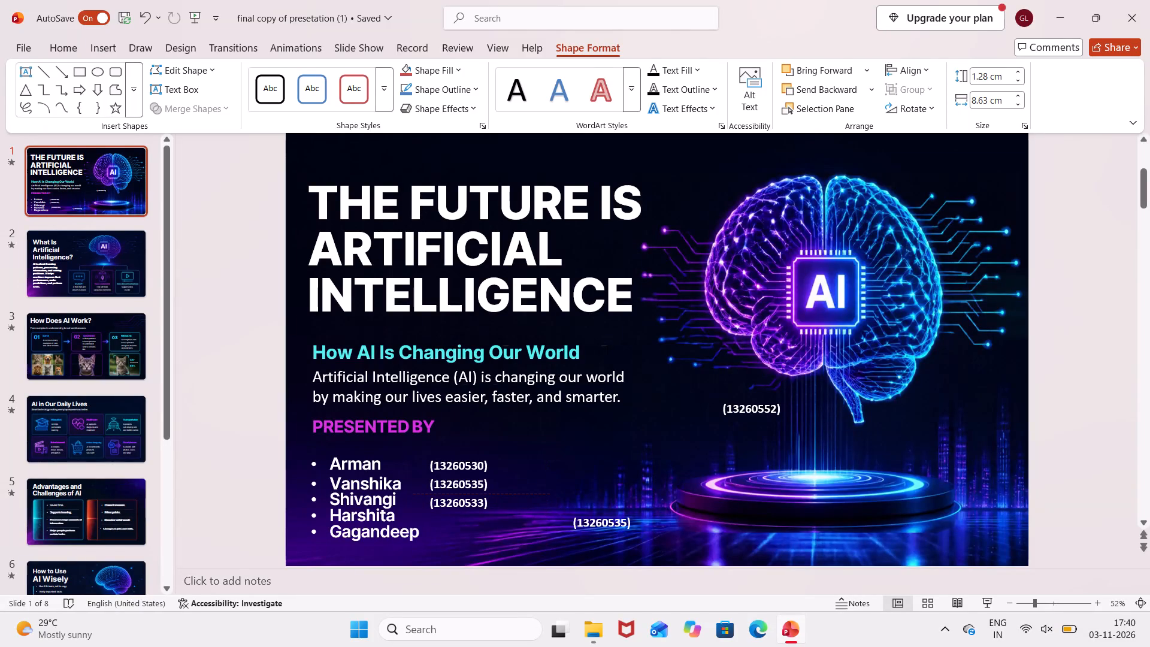
left_click_drag(466, 492, 466, 489)
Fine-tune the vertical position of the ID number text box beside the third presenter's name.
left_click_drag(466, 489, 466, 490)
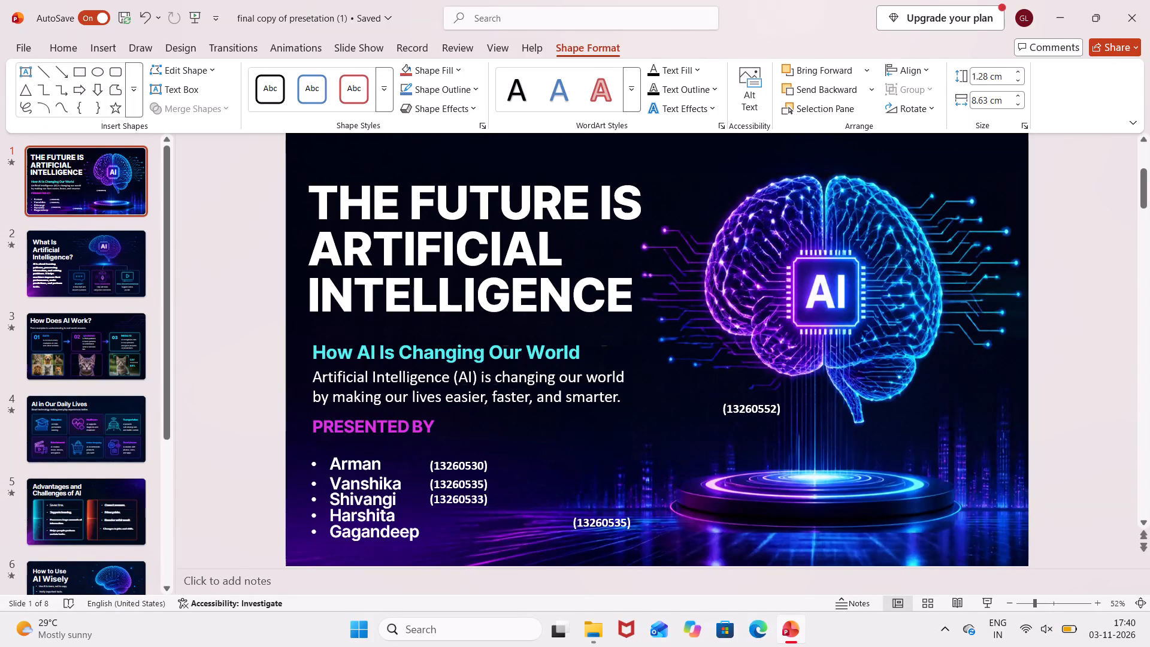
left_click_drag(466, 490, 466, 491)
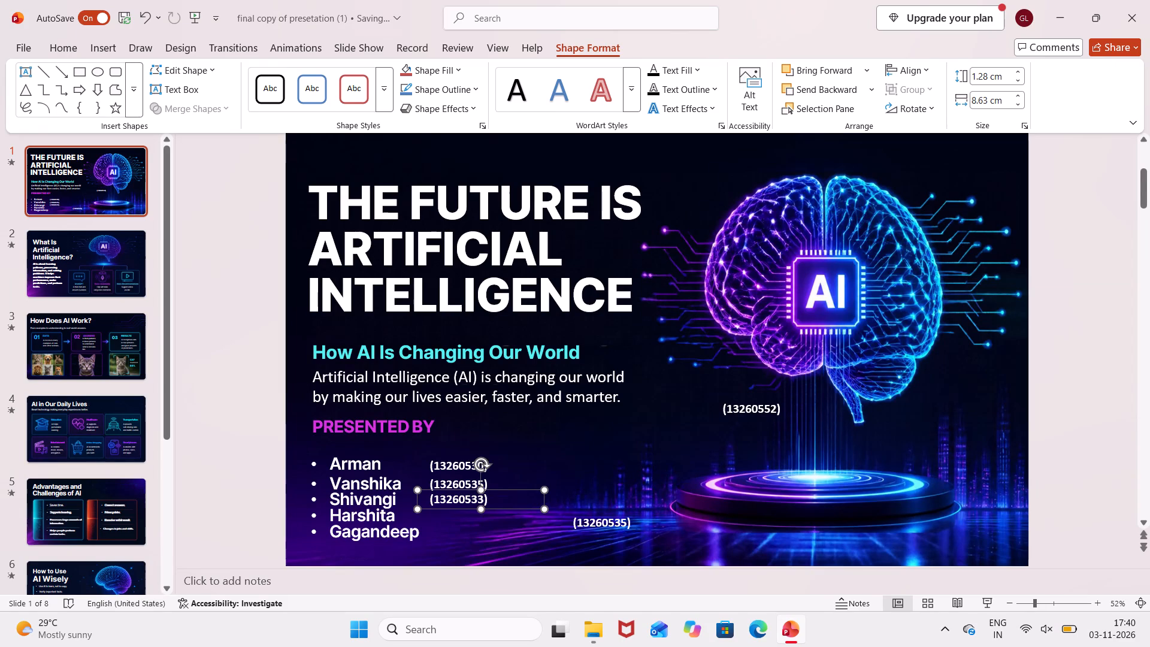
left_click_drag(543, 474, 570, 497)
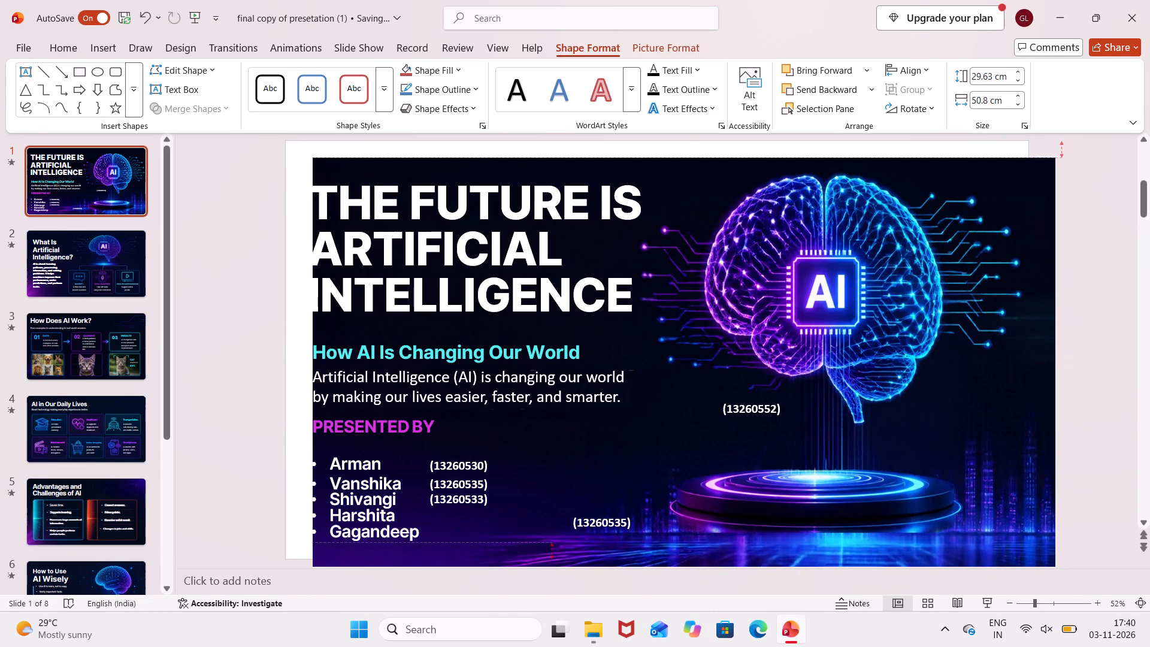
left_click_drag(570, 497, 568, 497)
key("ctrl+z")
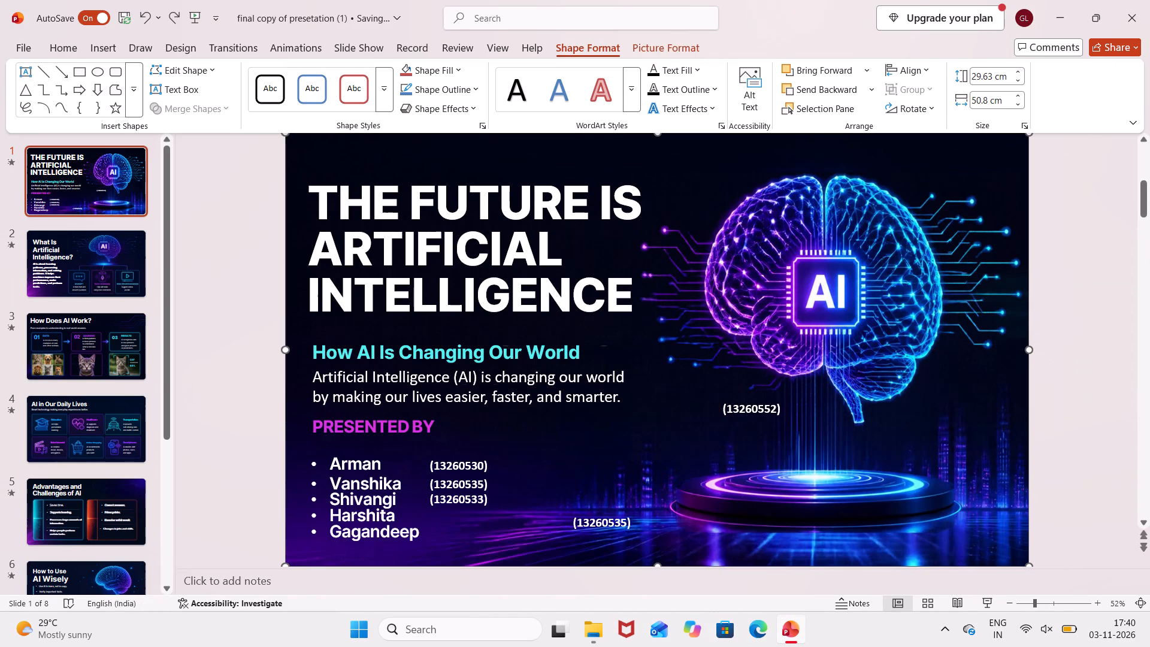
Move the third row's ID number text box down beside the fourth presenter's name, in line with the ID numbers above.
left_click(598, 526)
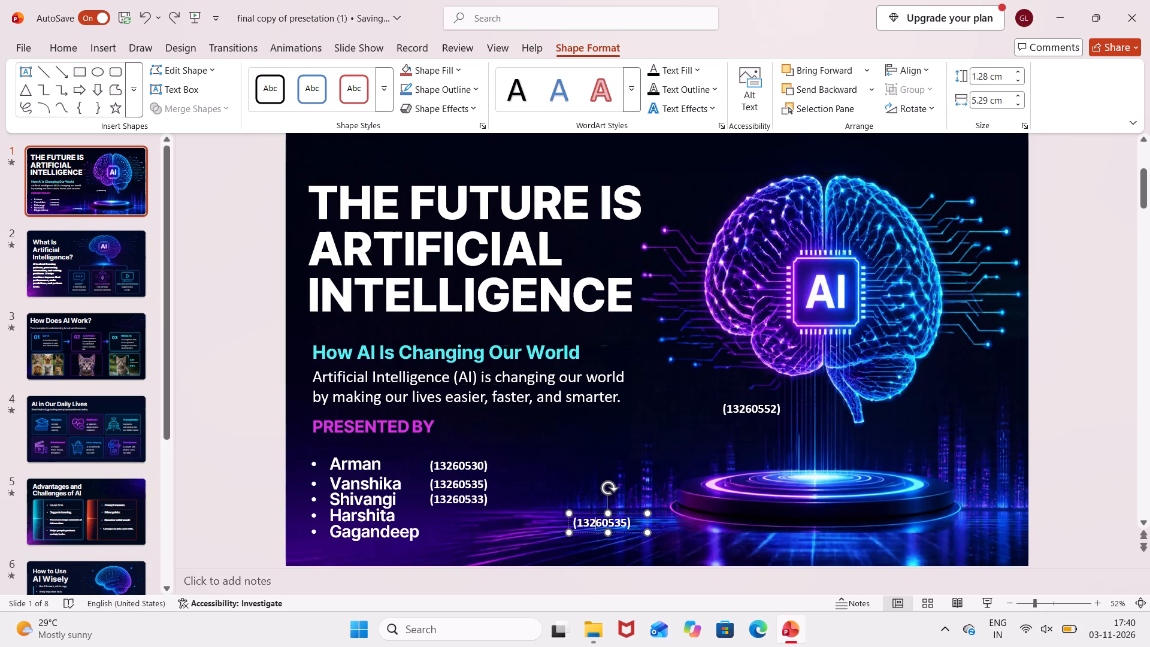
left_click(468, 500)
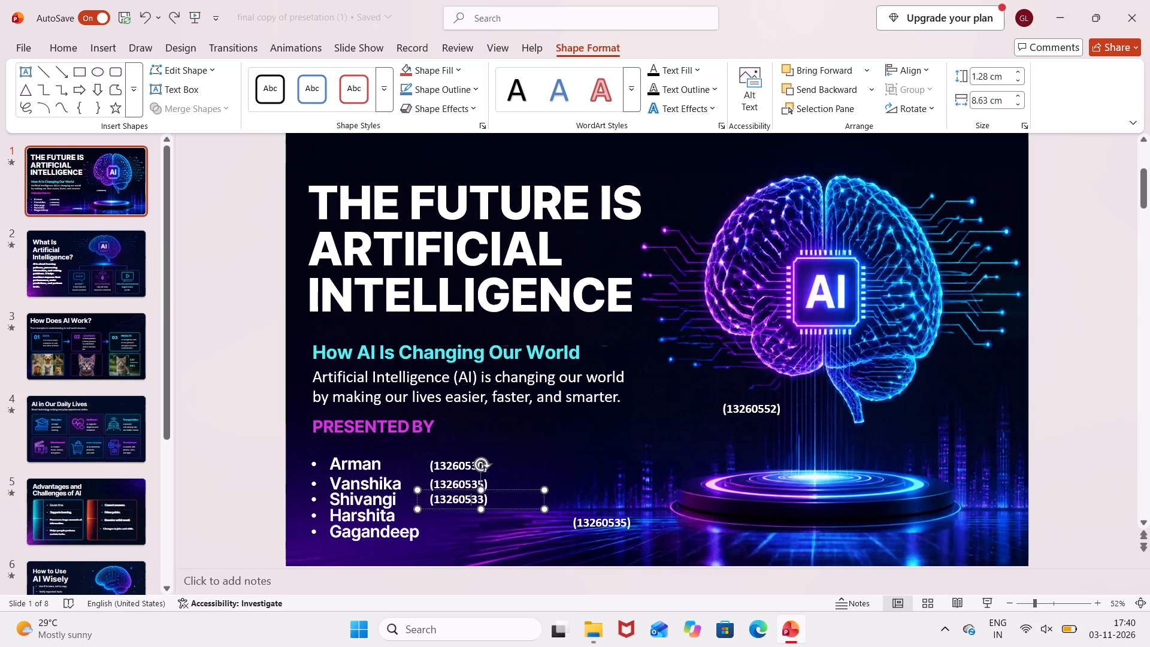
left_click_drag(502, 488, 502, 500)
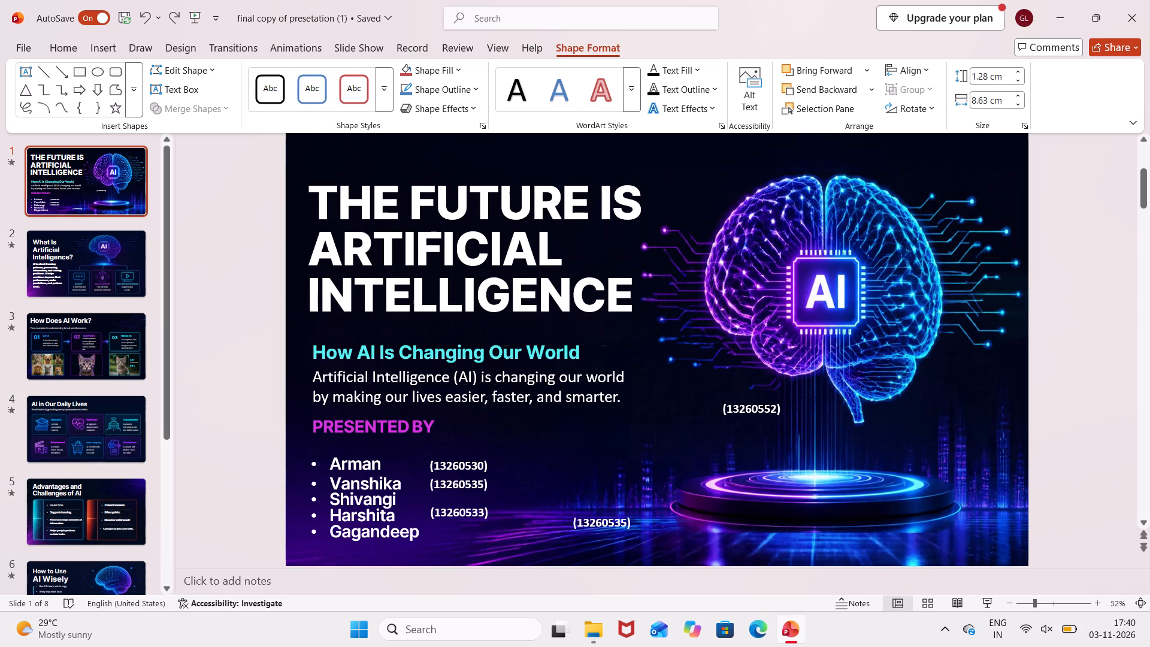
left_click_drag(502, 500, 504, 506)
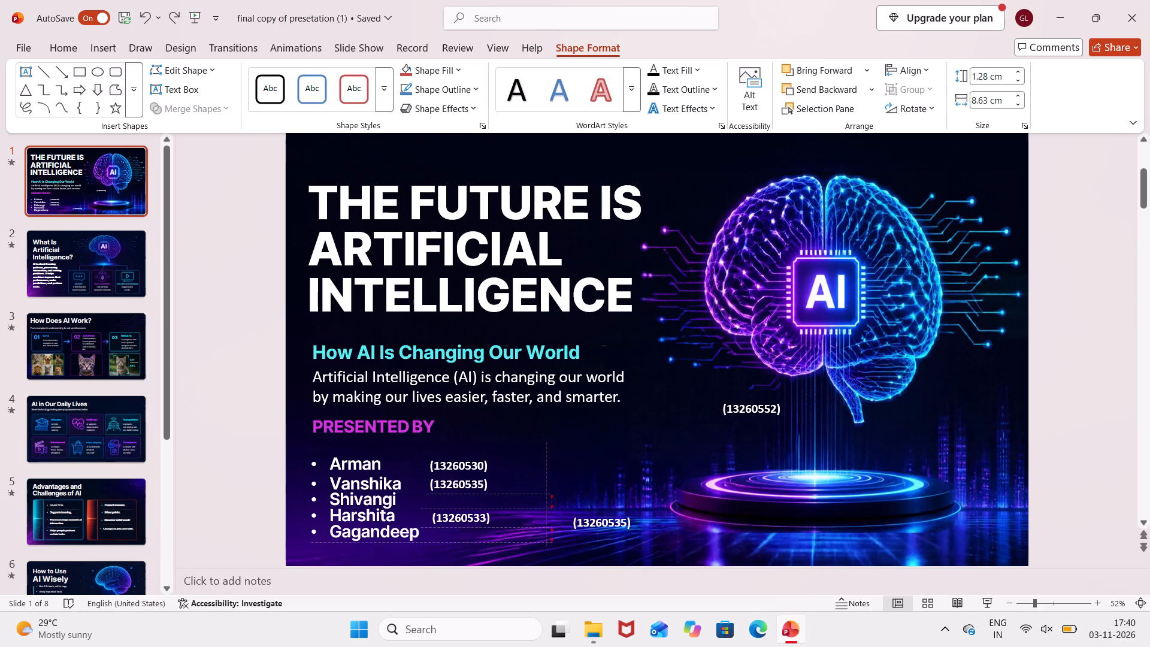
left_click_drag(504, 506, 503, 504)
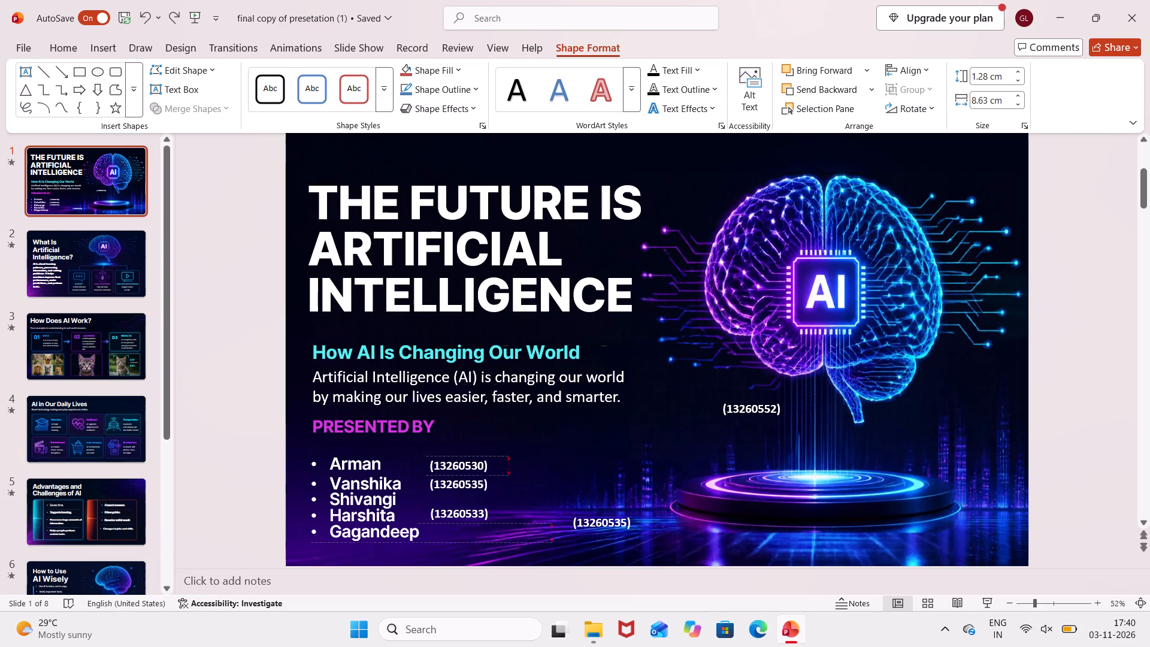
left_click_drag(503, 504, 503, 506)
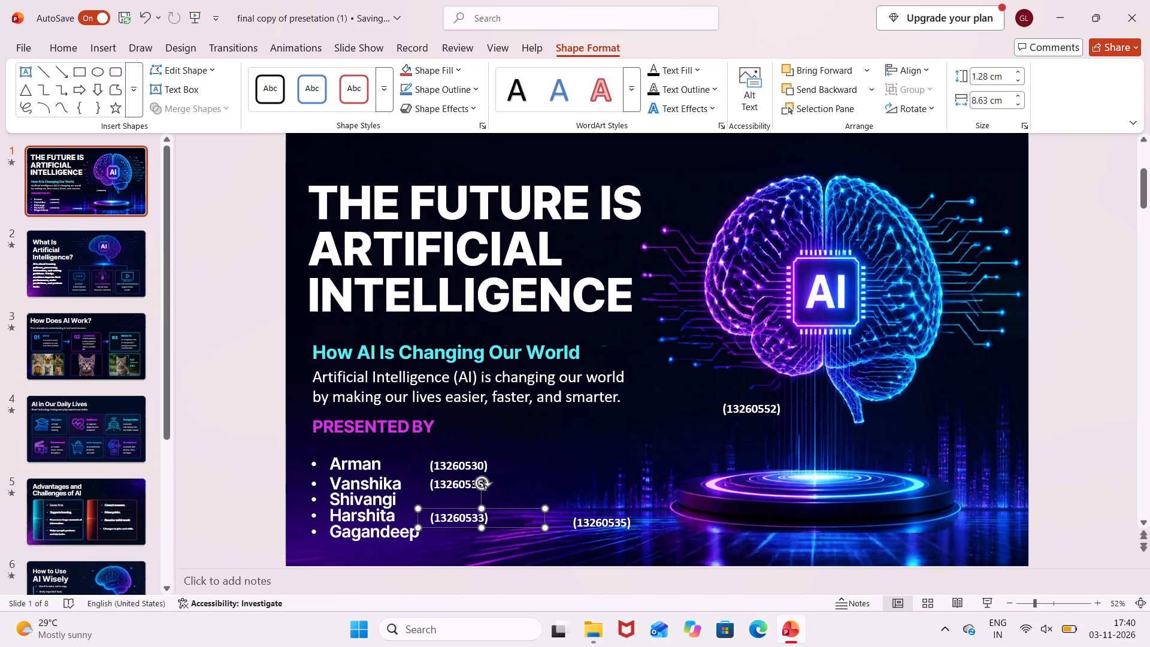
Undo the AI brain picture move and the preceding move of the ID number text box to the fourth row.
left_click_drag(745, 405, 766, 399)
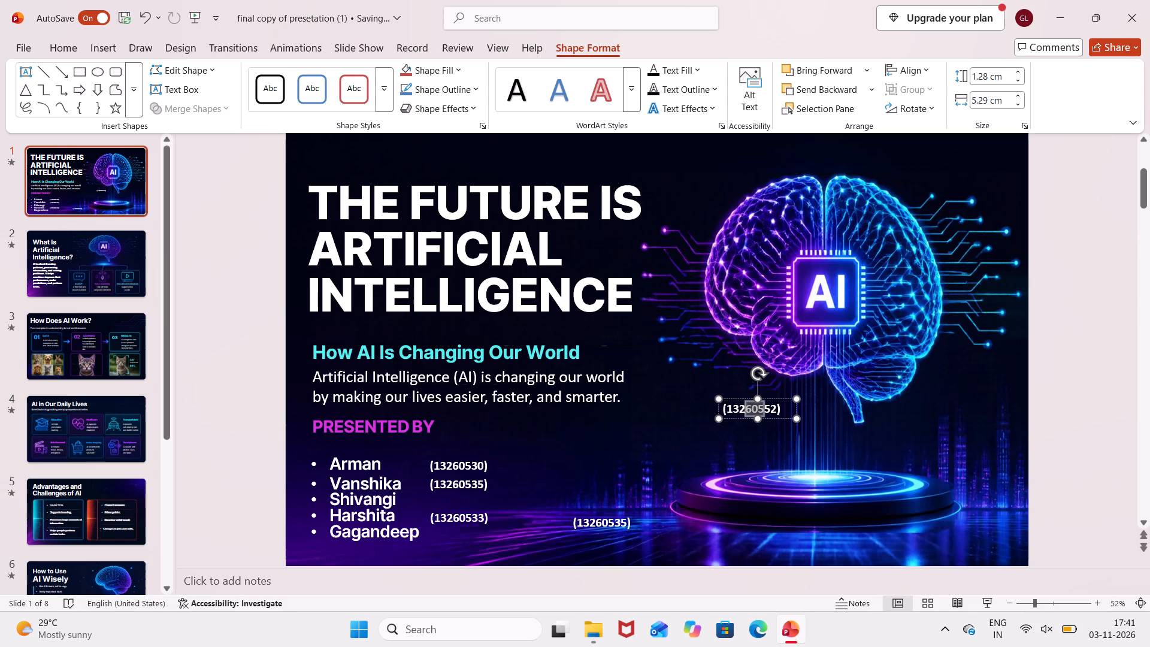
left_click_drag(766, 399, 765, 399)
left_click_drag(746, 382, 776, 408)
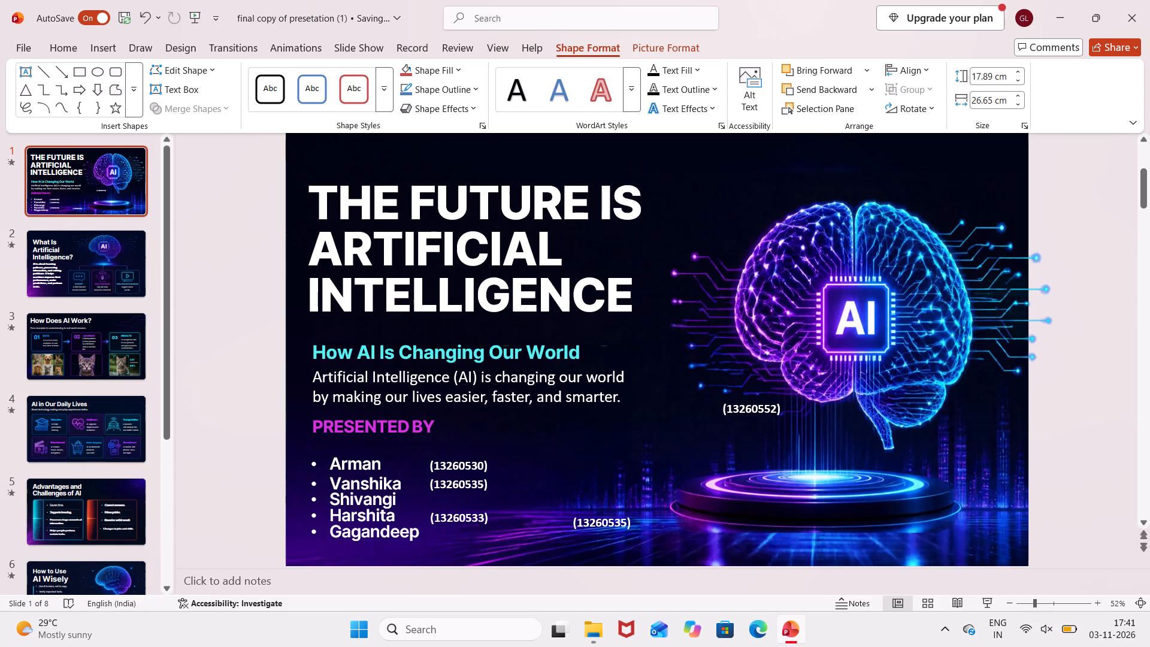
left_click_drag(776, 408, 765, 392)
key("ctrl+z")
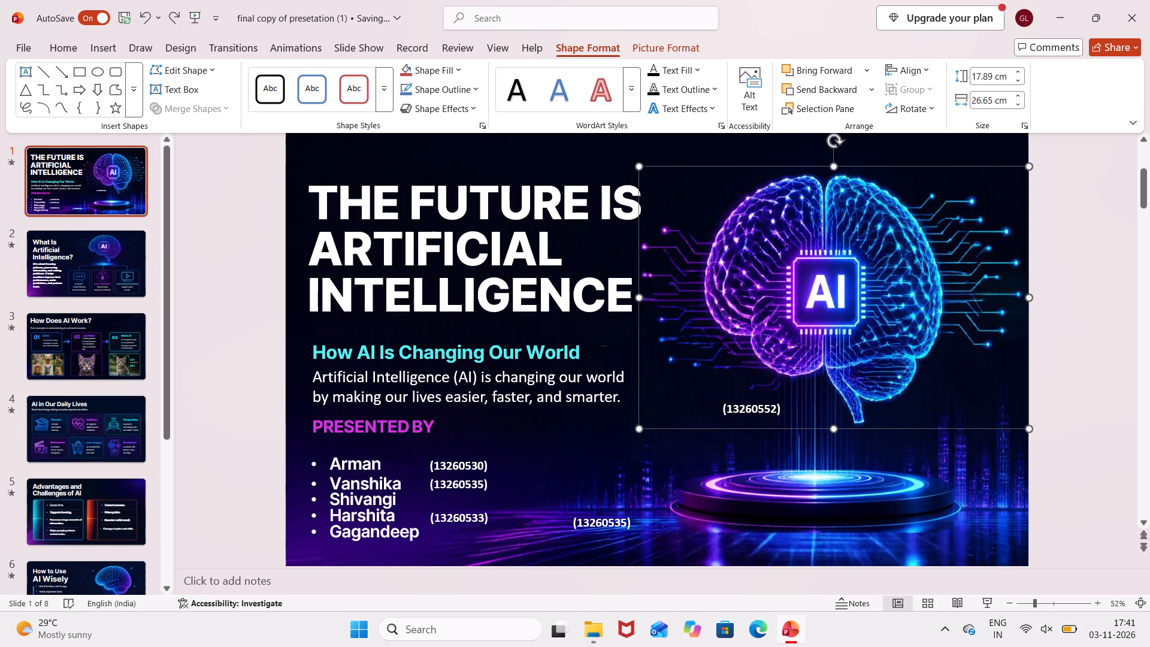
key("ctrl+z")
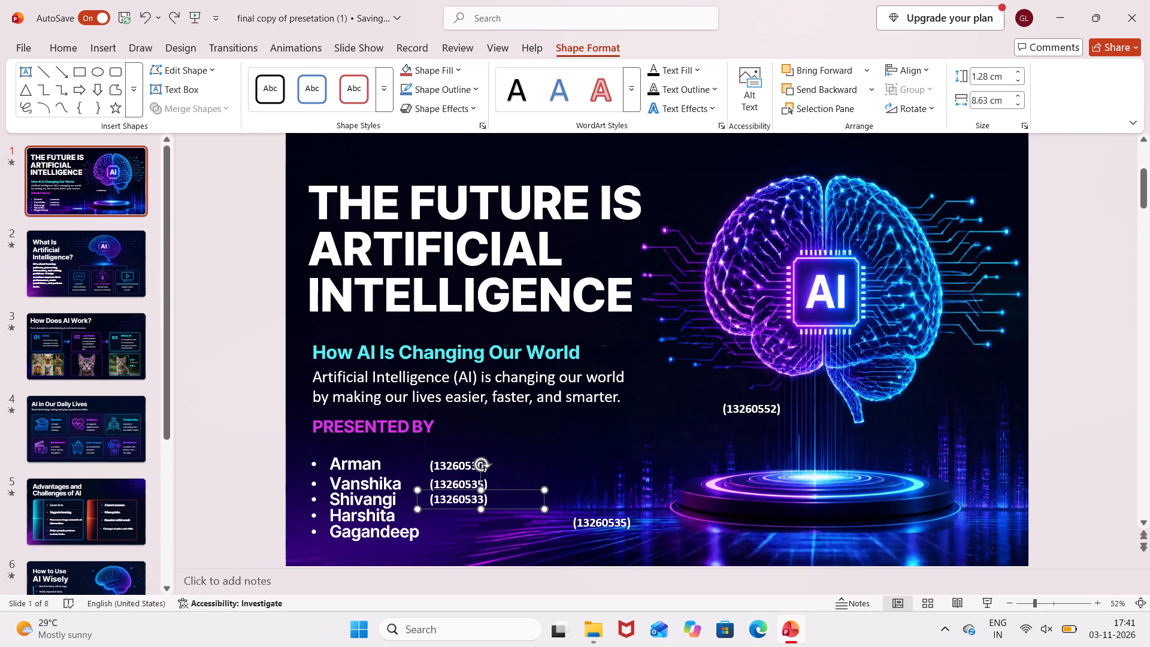
Move the third row's ID number text box down beside the fourth presenter's name, keeping it in the ID number column.
left_click_drag(528, 490, 528, 505)
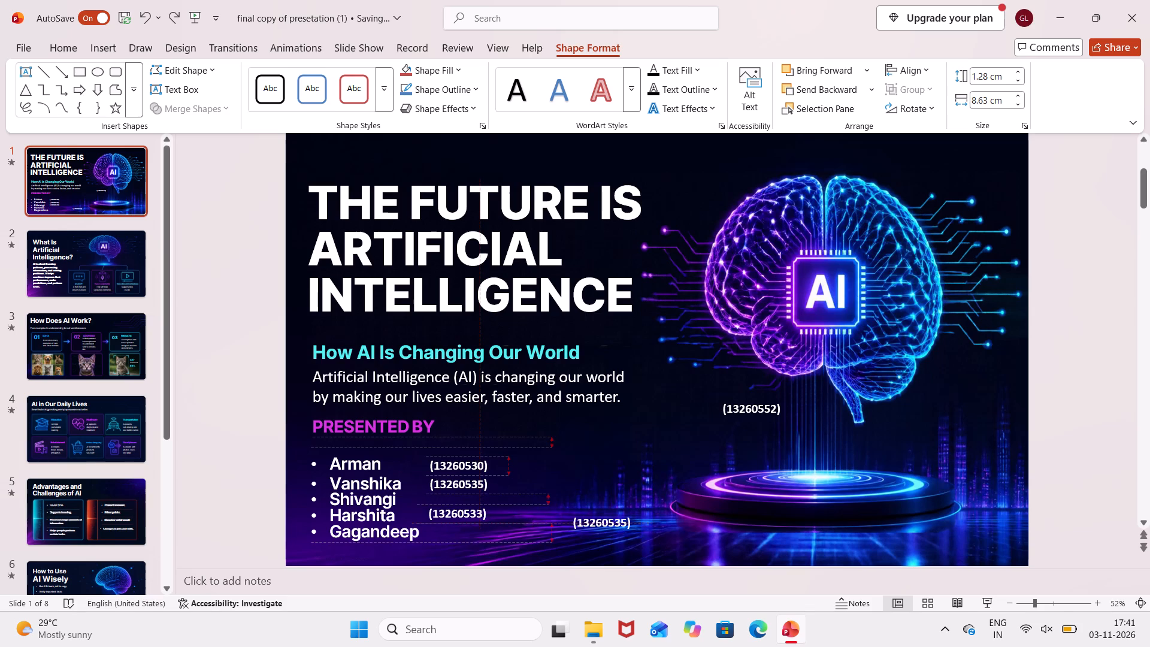
left_click_drag(528, 505, 529, 507)
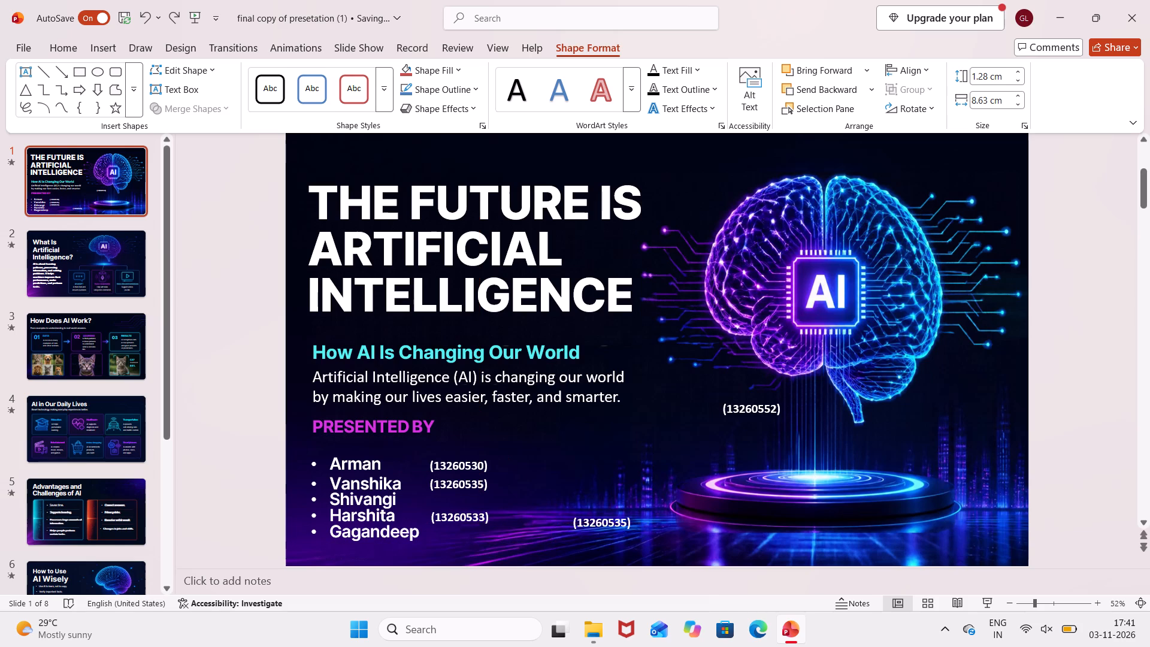
left_click_drag(529, 507, 528, 506)
left_click(528, 506)
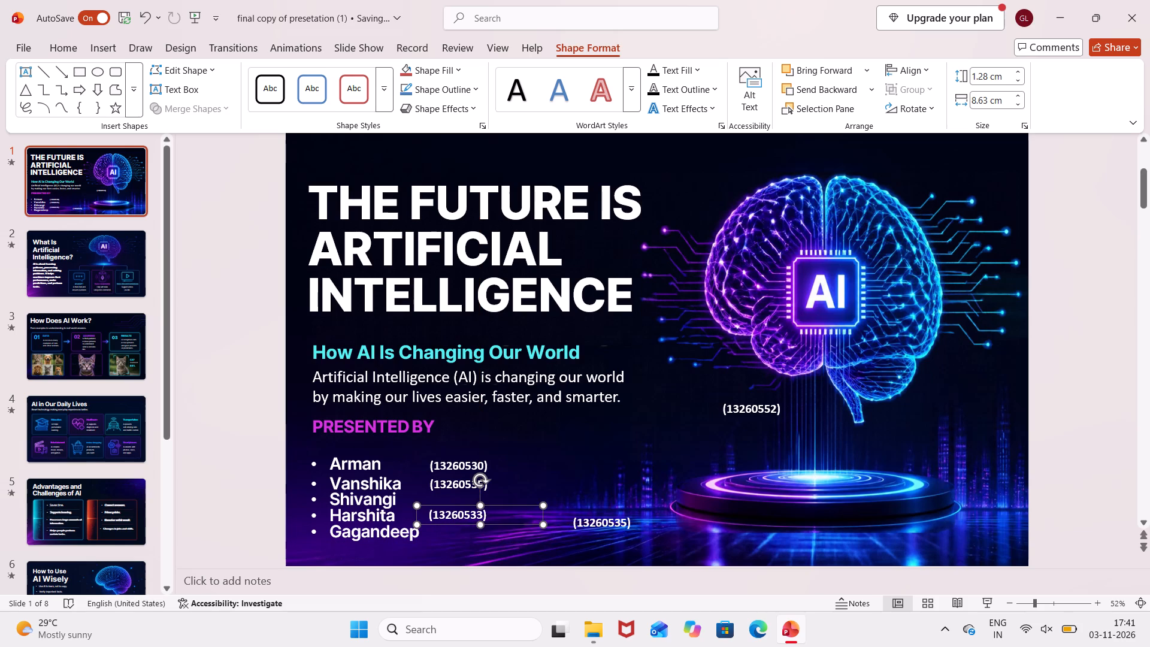
Move the ID number text box from below the AI brain picture to beside the third presenter's name, aligned with the ID numbers above.
left_click(733, 408)
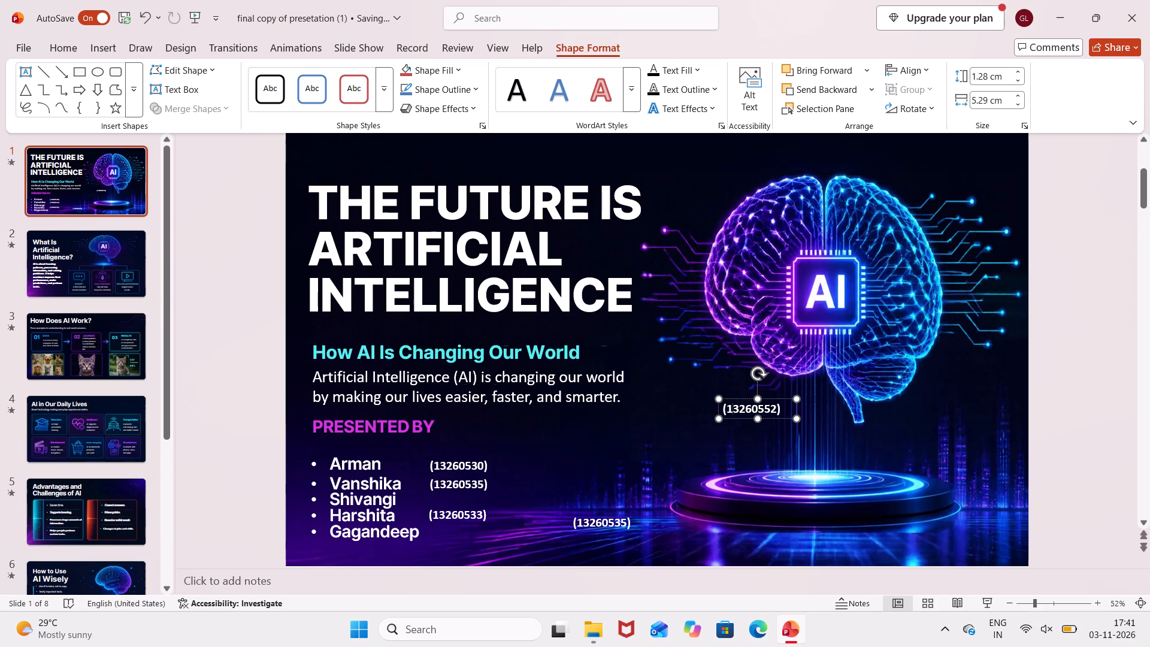
left_click(747, 400)
left_click_drag(744, 400, 627, 466)
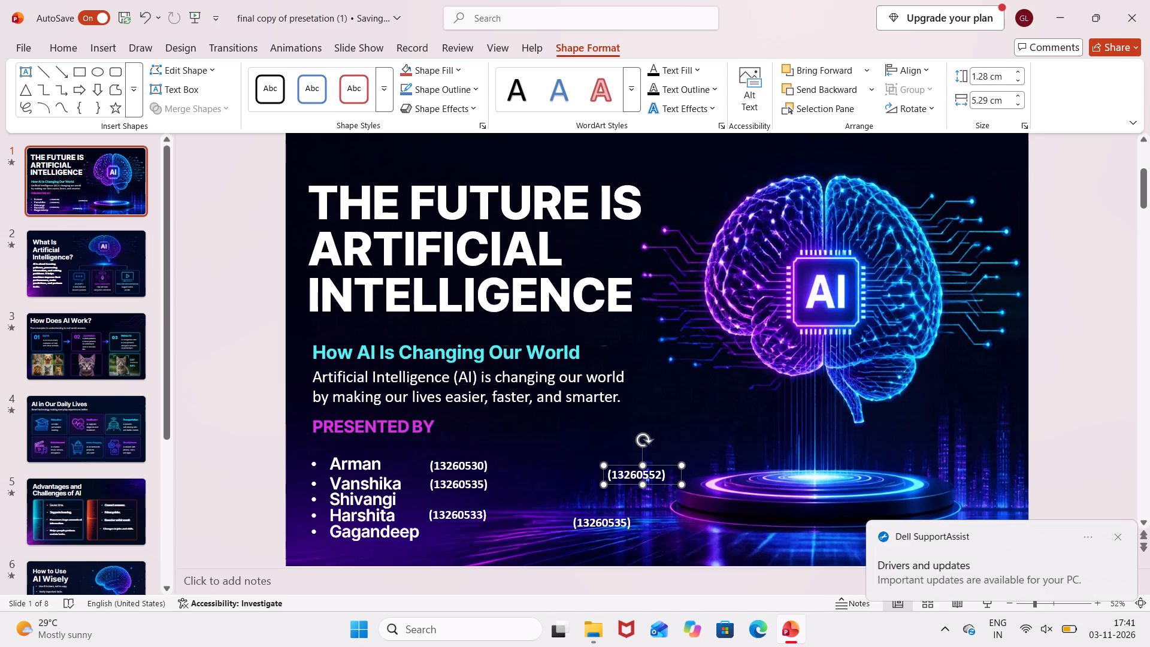
left_click_drag(622, 465, 463, 498)
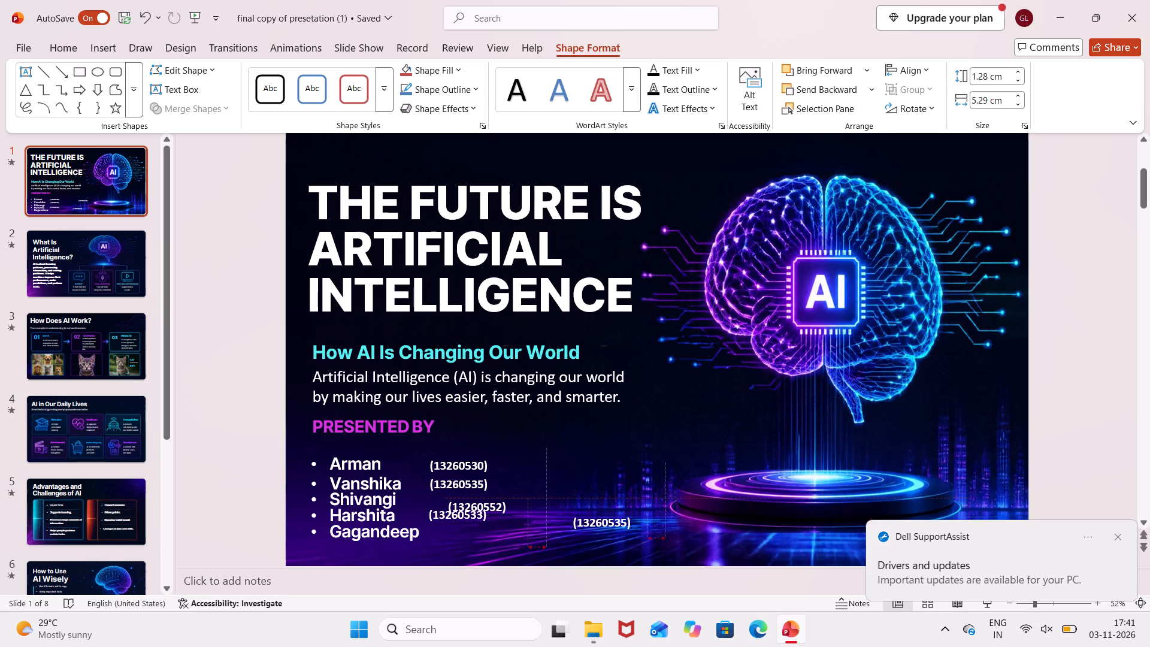
left_click_drag(463, 498, 453, 498)
left_click(455, 500)
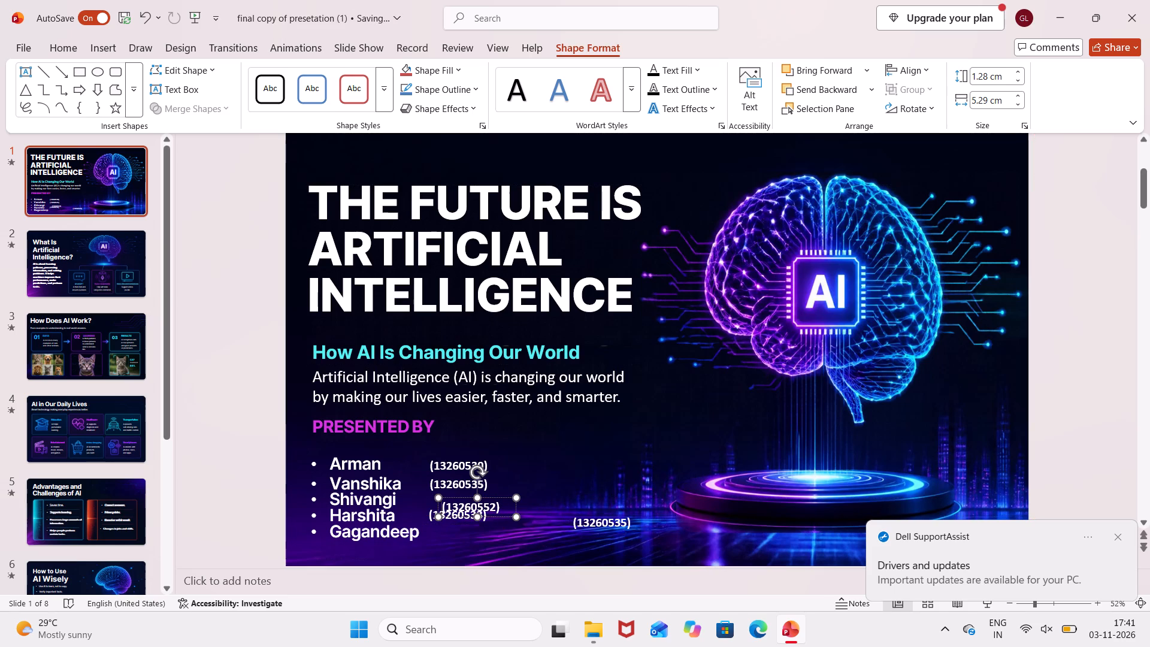
left_click_drag(457, 496, 443, 490)
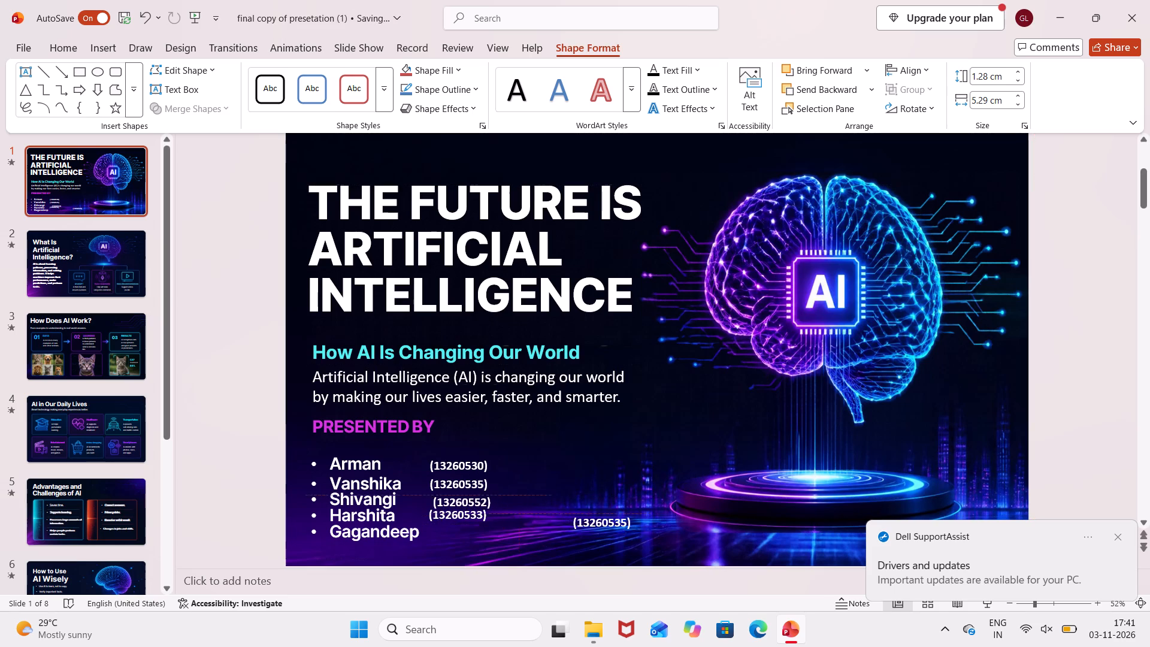
left_click_drag(443, 490, 444, 489)
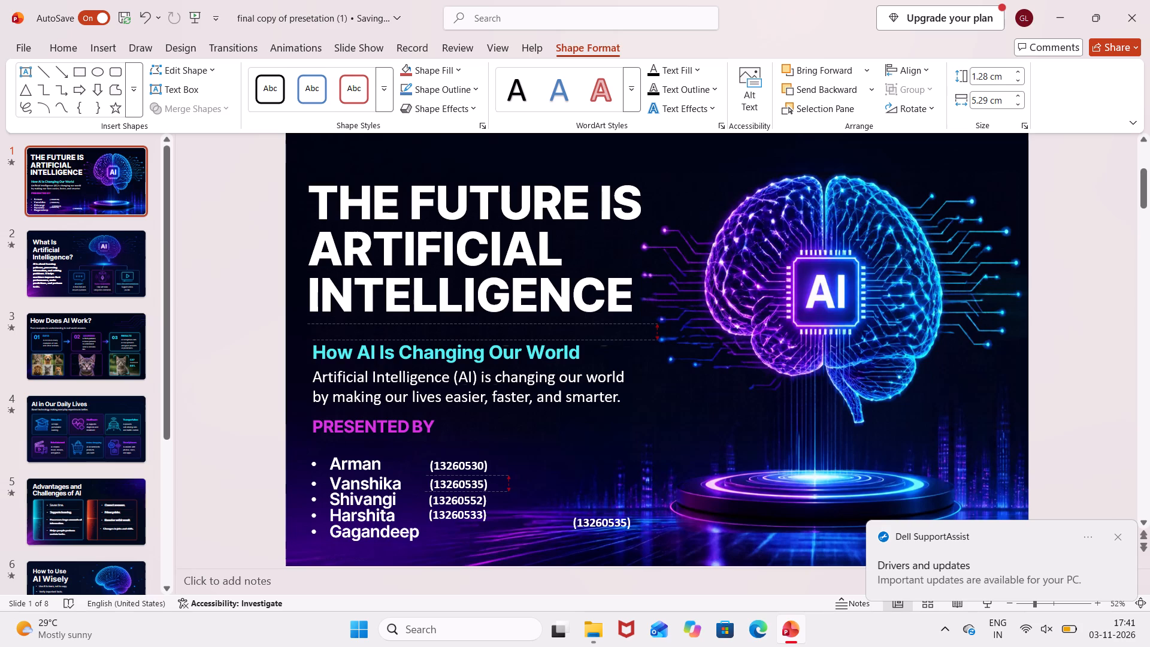
left_click_drag(444, 489, 445, 490)
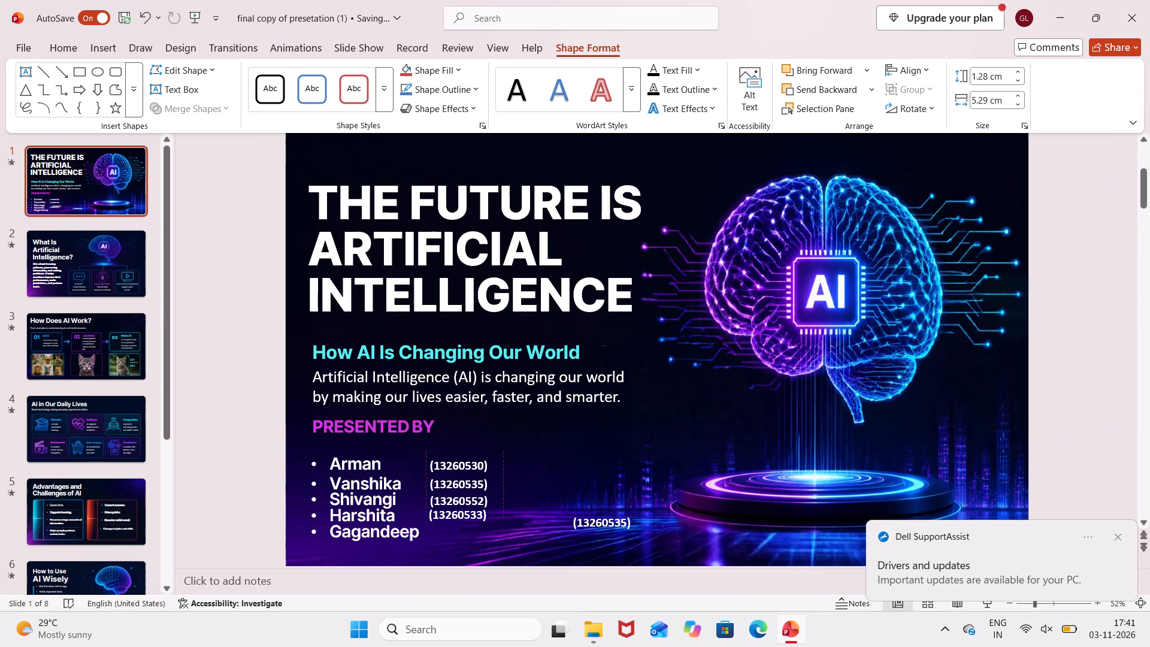
left_click_drag(445, 490, 444, 490)
left_click_drag(444, 490, 443, 490)
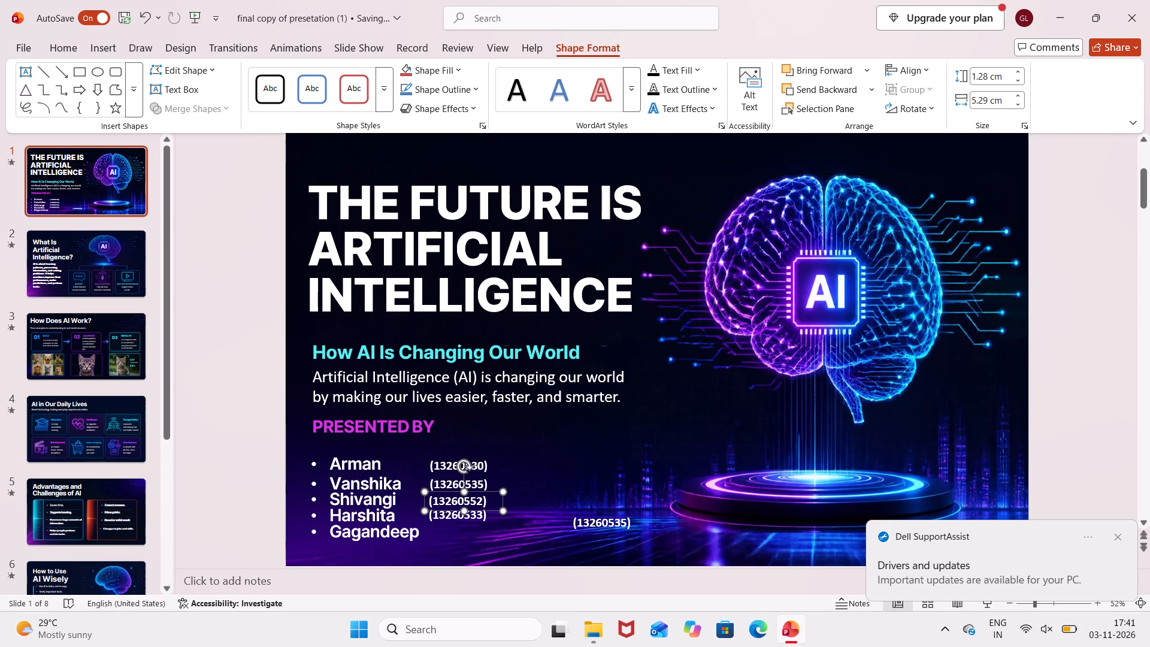
left_click_drag(507, 476, 496, 498)
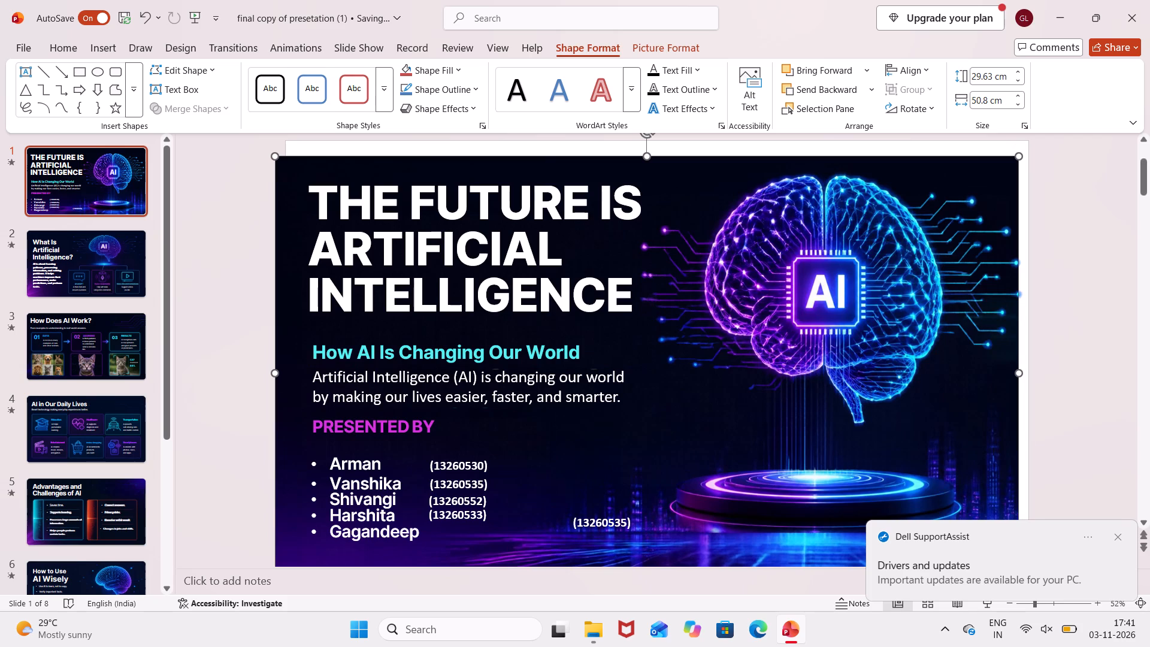
key("ctrl+z")
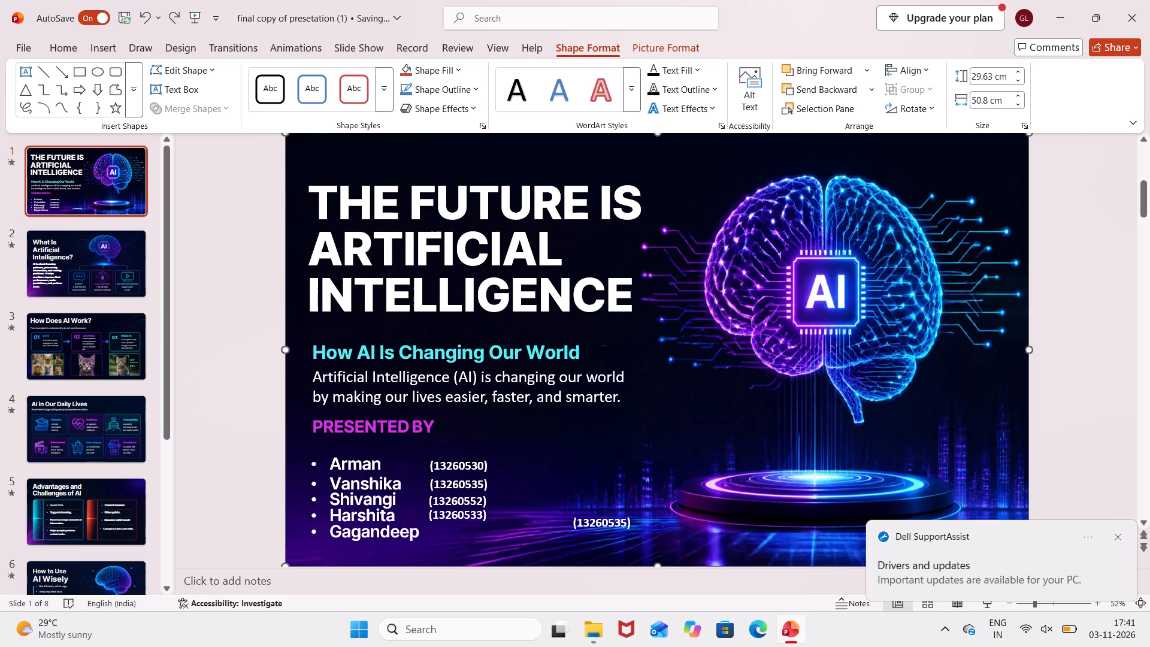
Lower the fourth presenter's ID number text box slightly, keeping it in the ID number column.
left_click(468, 514)
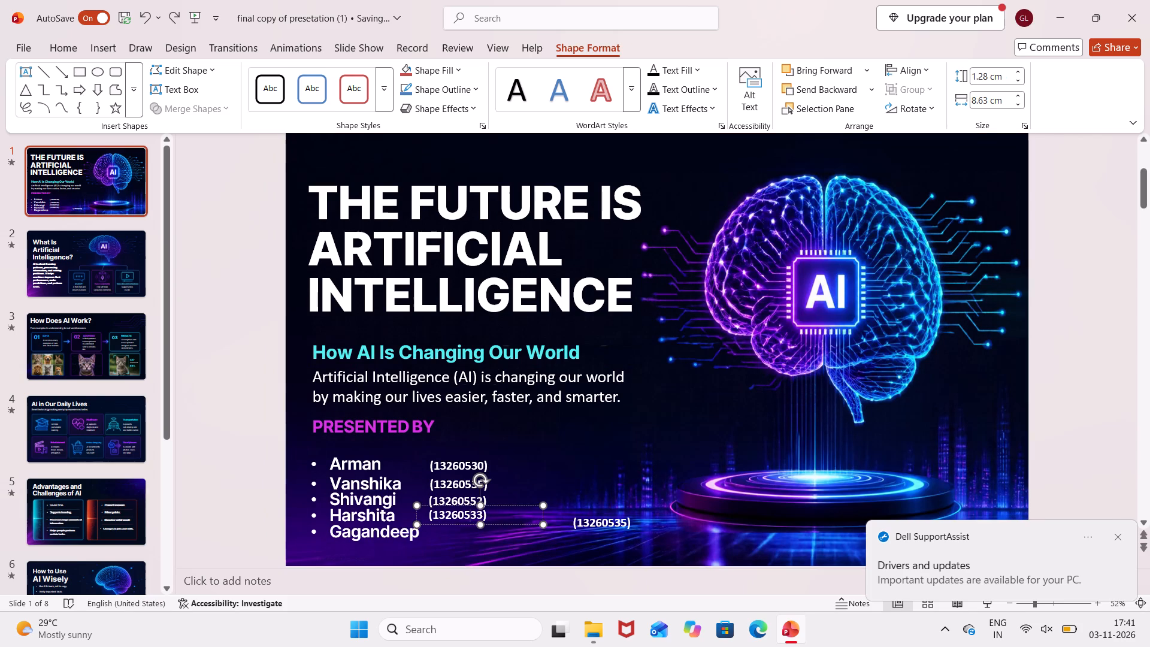
left_click(455, 524)
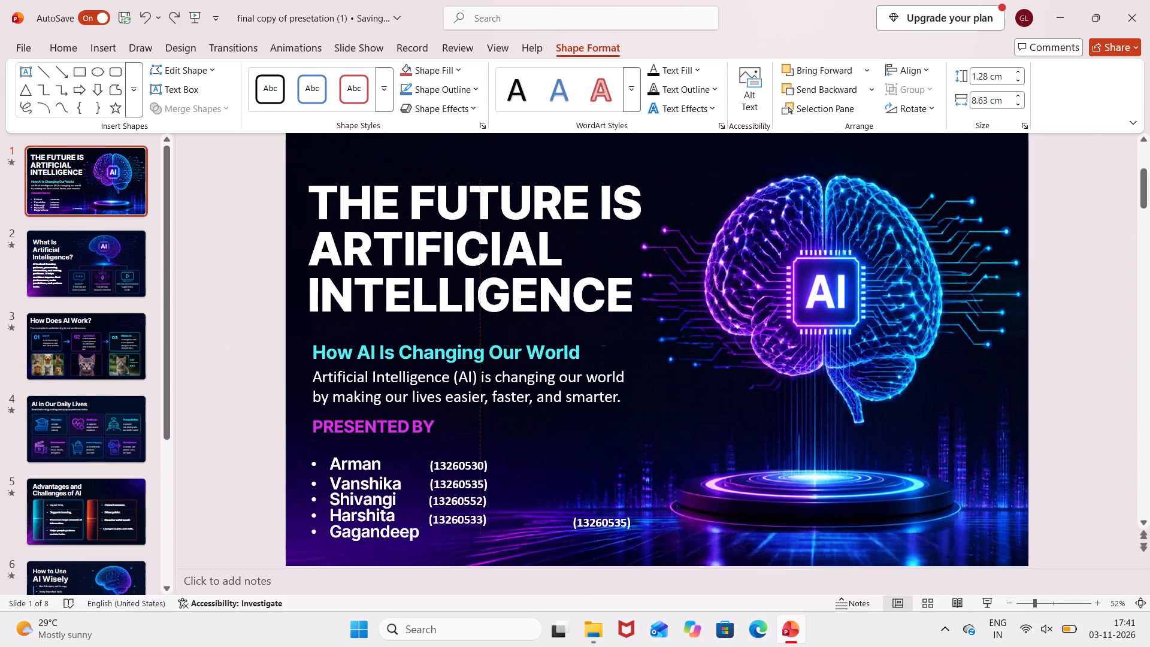
left_click(543, 480)
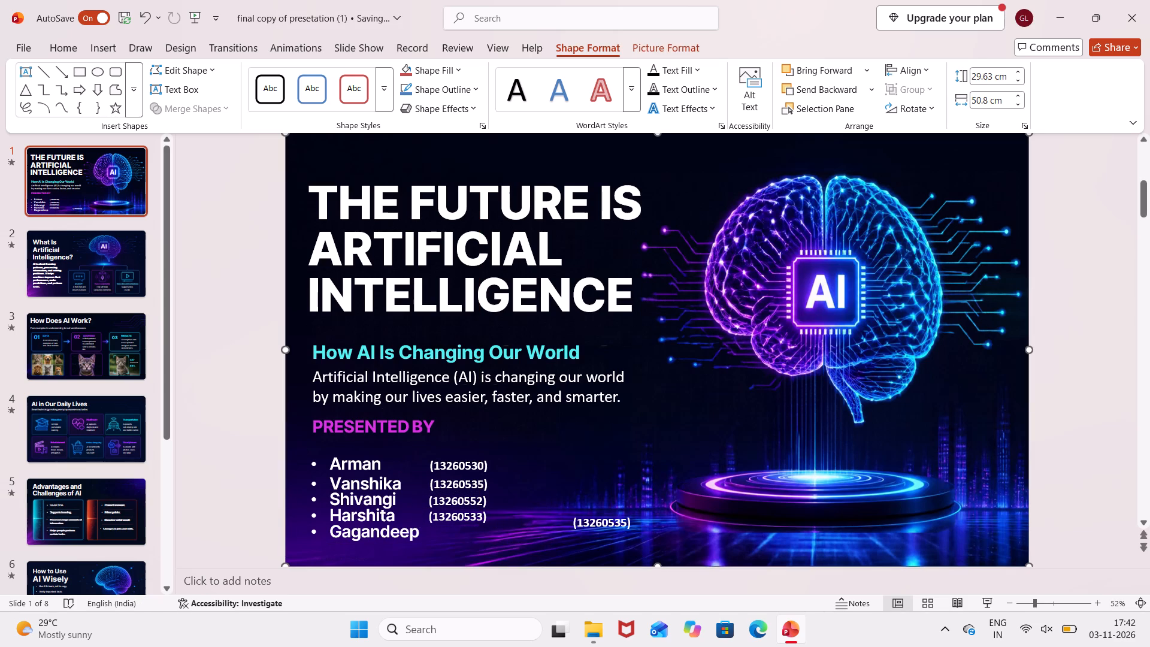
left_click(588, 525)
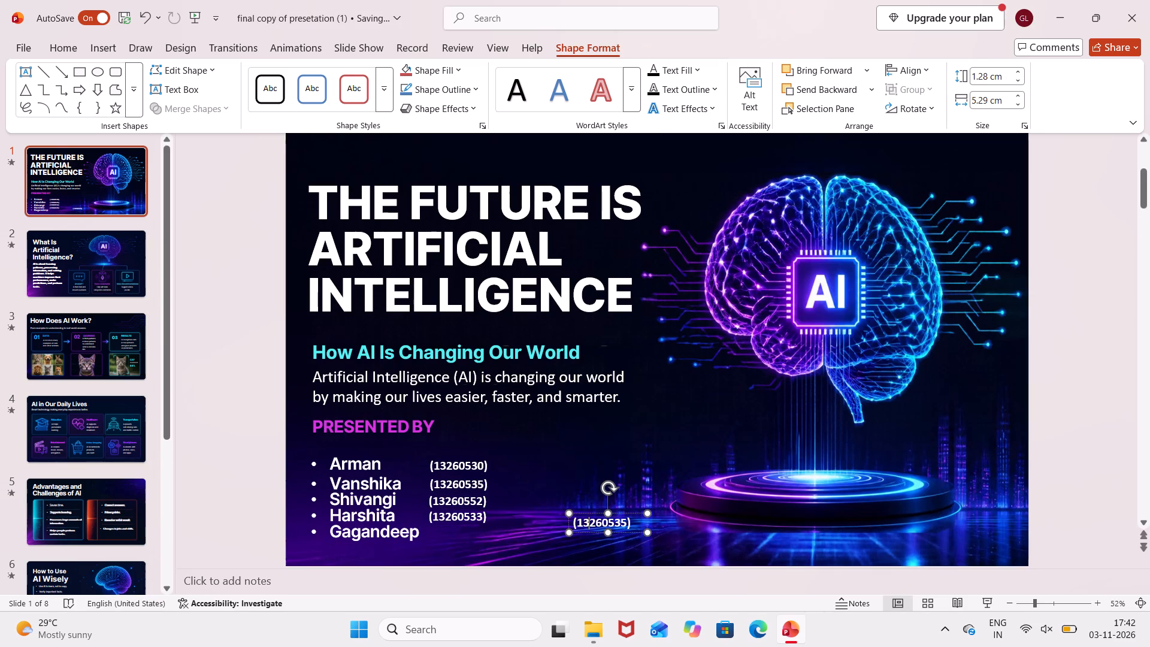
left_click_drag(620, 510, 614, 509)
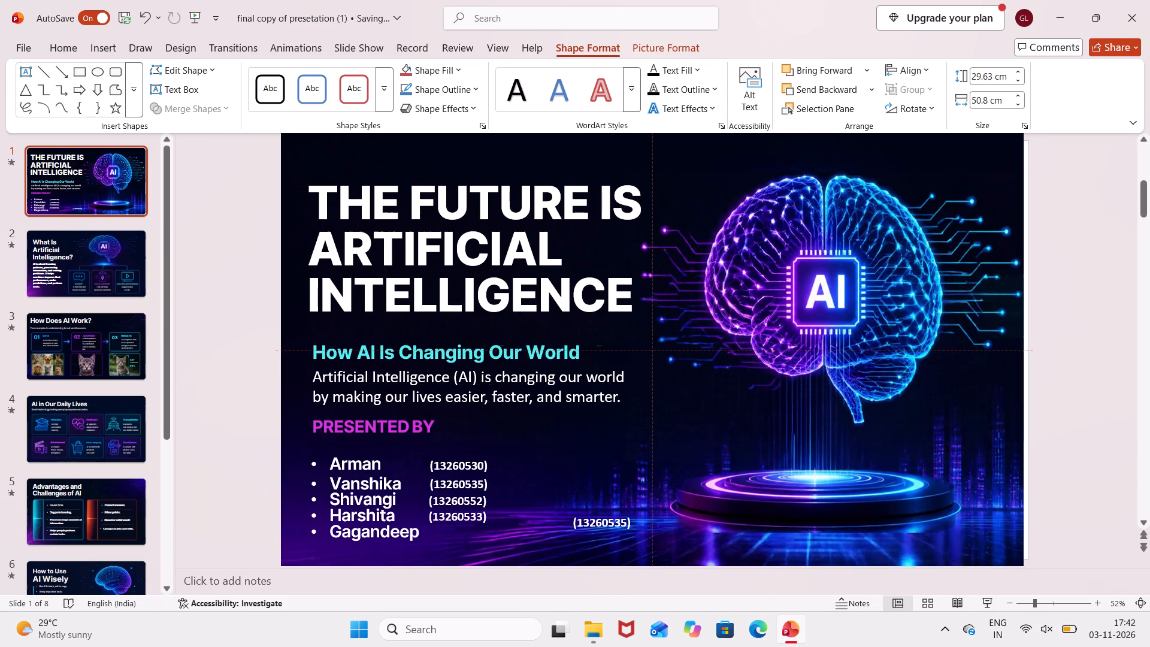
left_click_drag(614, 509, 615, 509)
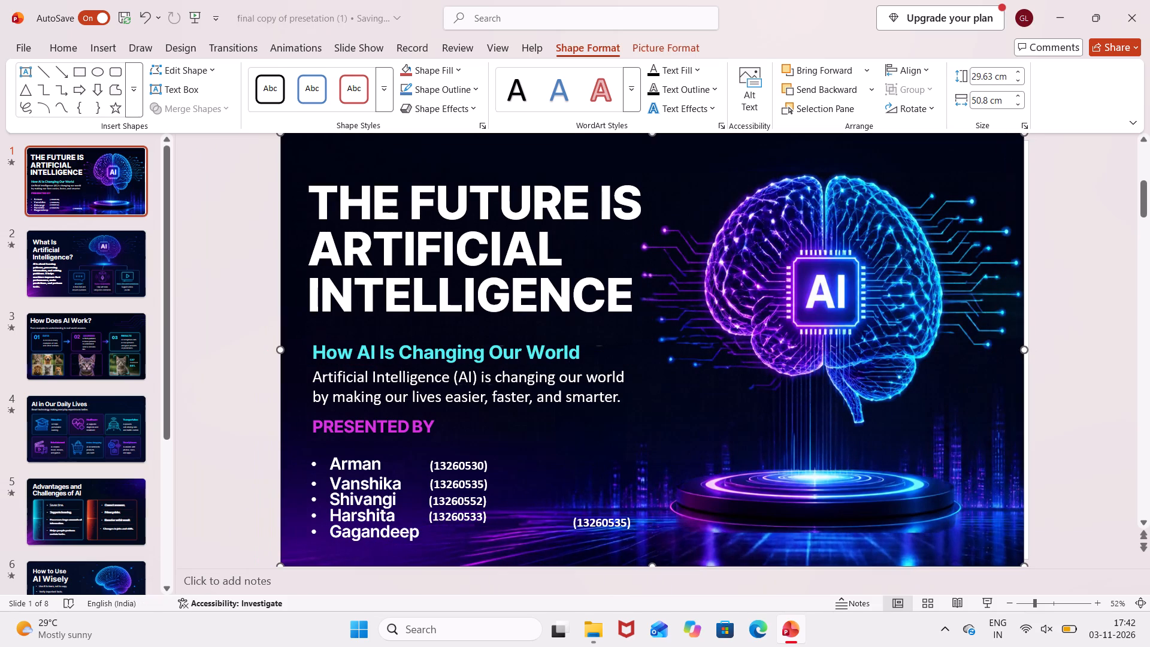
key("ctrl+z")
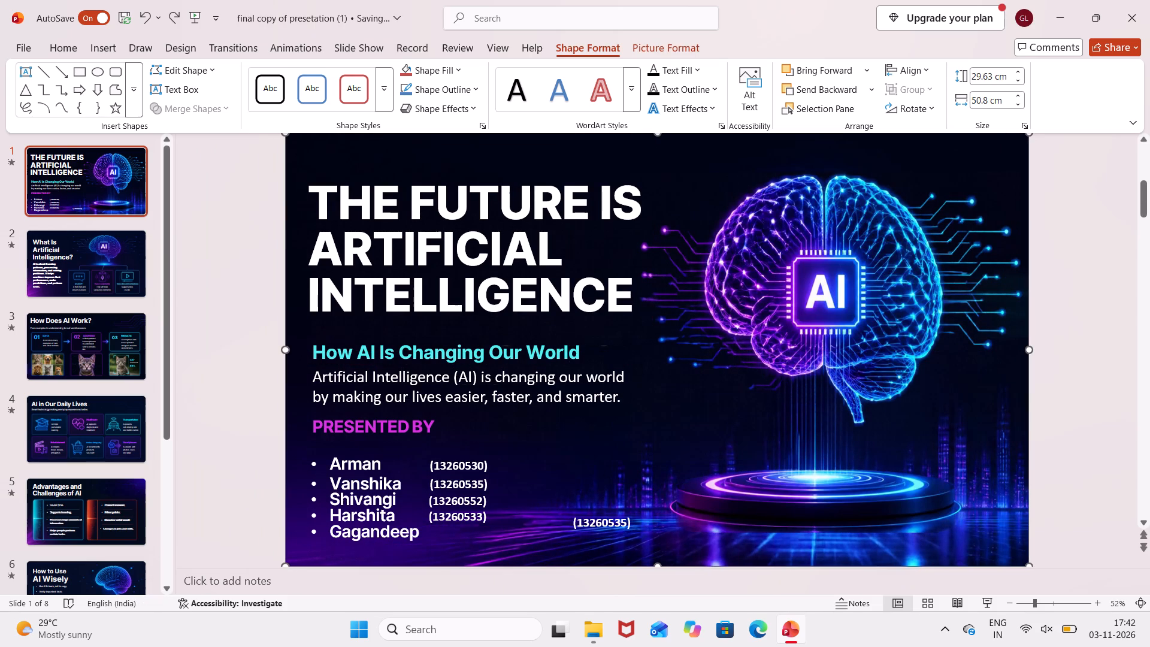
Move the remaining ID number text box beside the fifth presenter's name, aligned with the ID number column above.
left_click(620, 518)
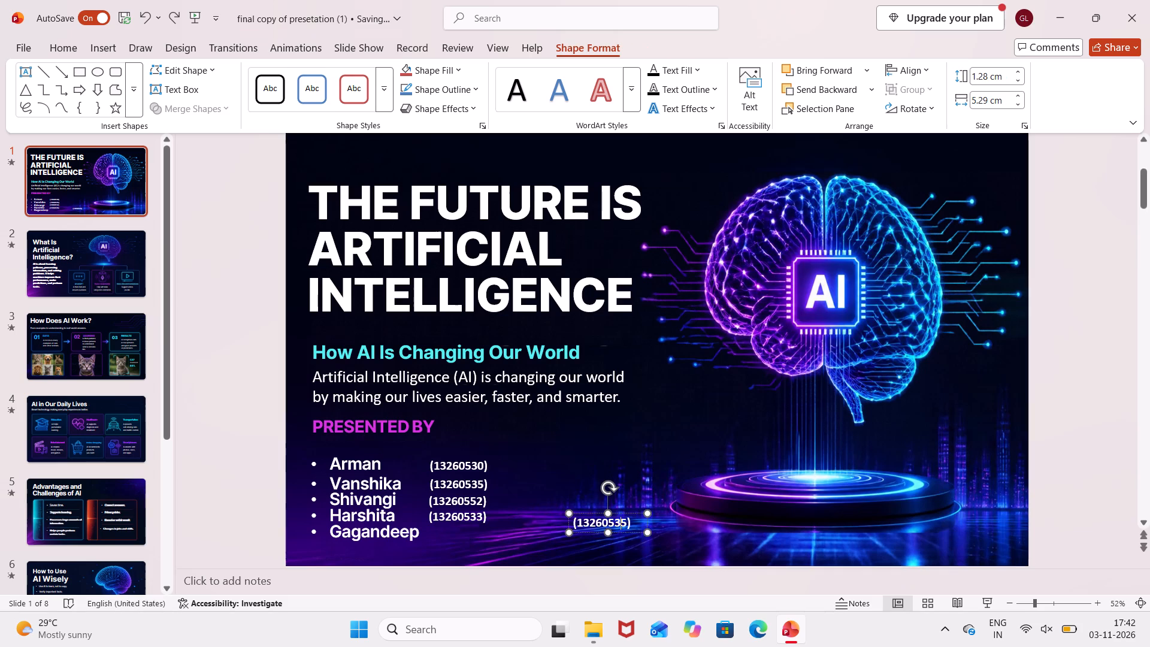
left_click_drag(627, 511, 588, 520)
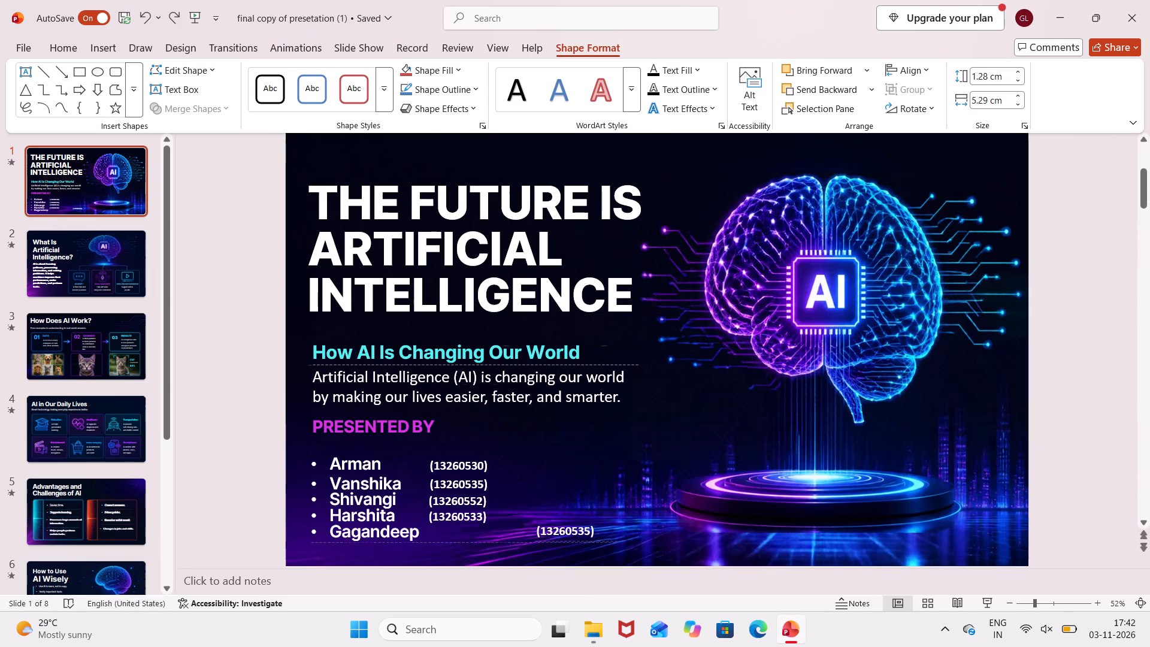
left_click_drag(588, 520, 484, 524)
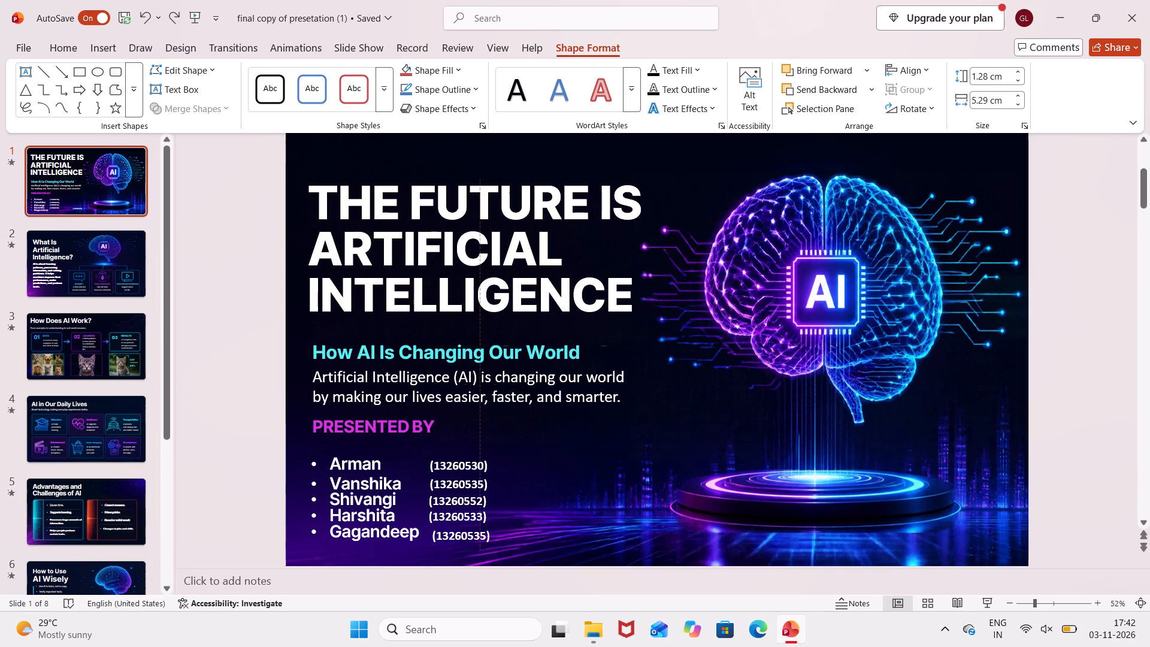
left_click_drag(484, 524, 482, 521)
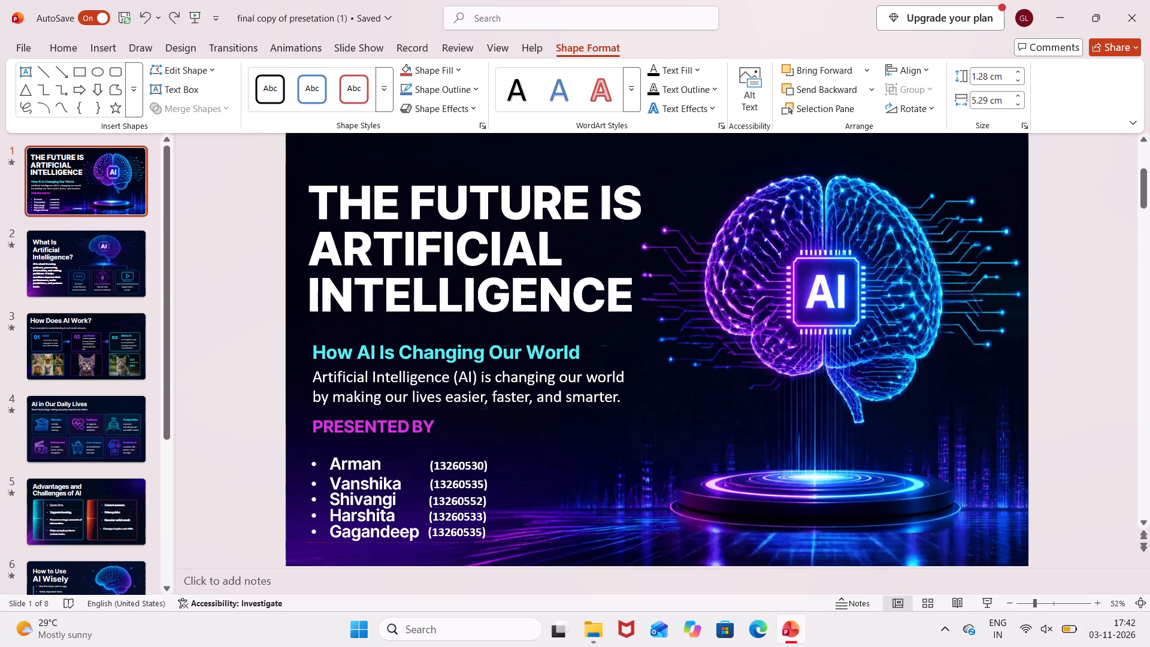
left_click_drag(482, 521, 482, 524)
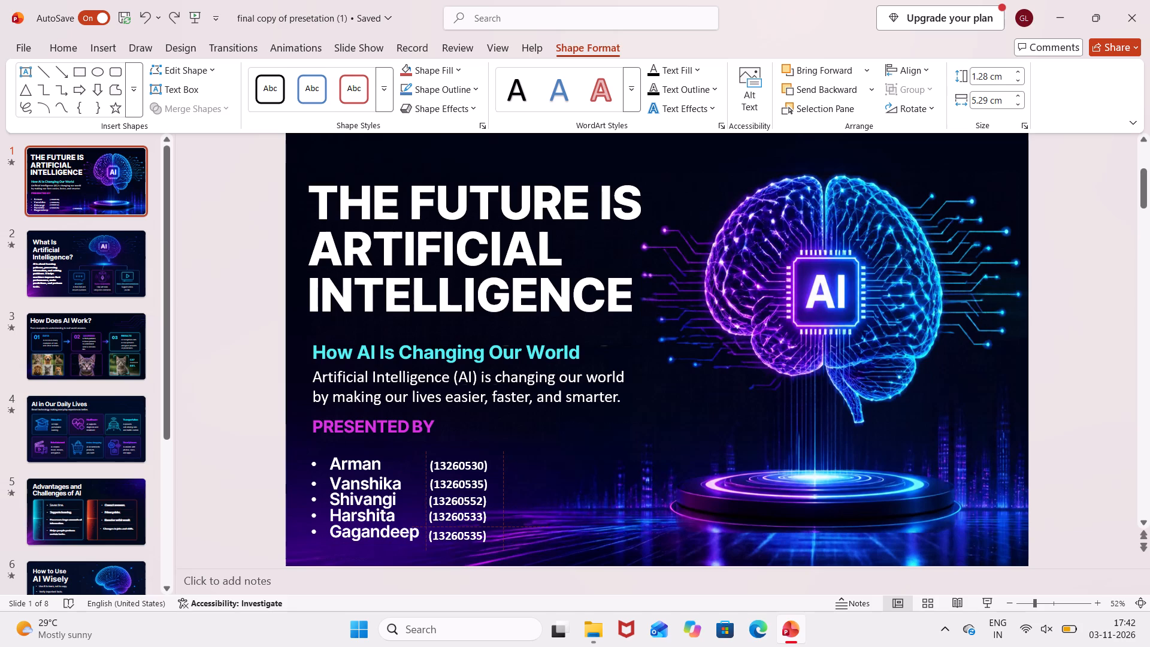
left_click_drag(482, 524, 483, 522)
left_click_drag(513, 497, 508, 487)
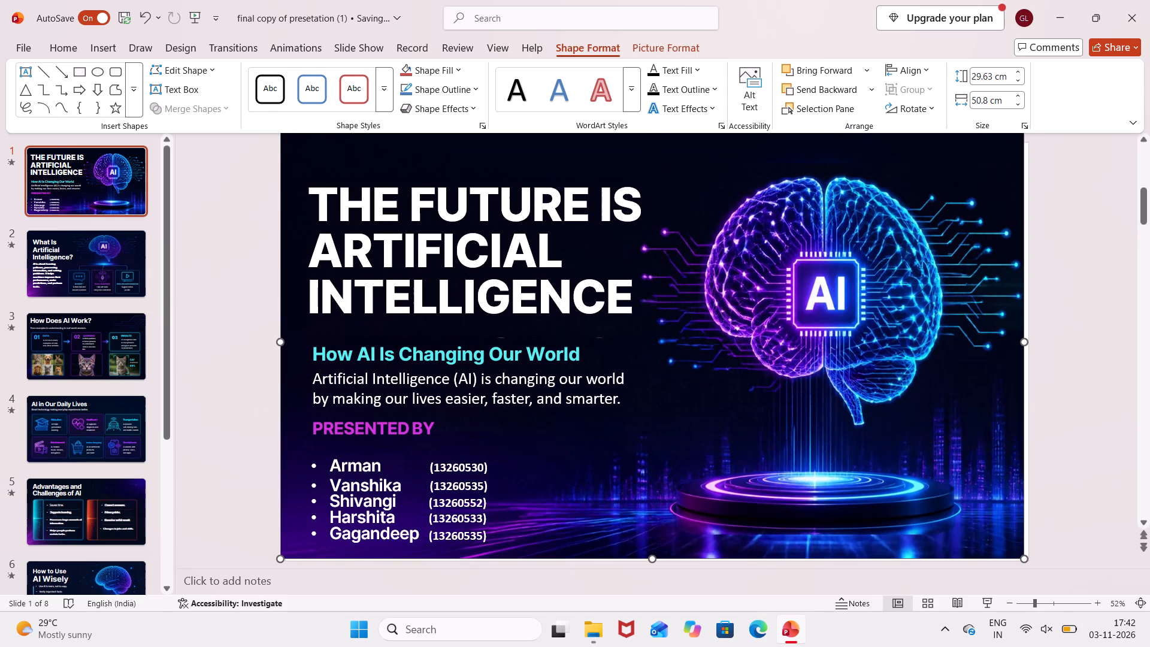
key("ctrl+z")
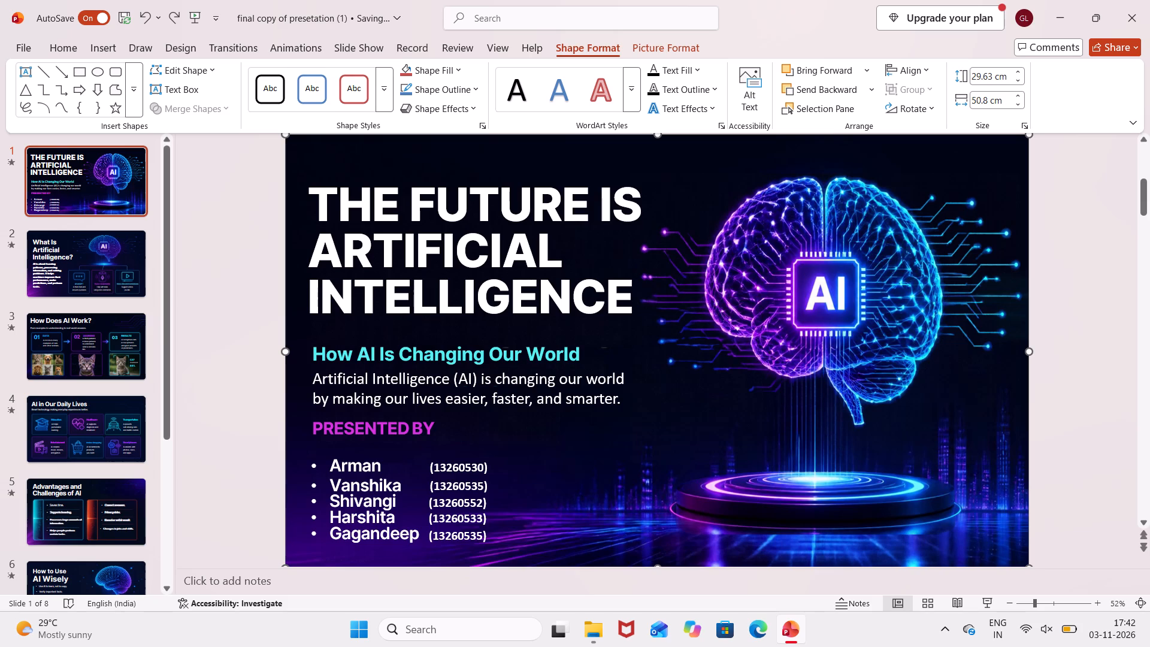
Nudge the second and first presenters' ID number text boxes slightly left to line up with the ID numbers below.
left_click(459, 485)
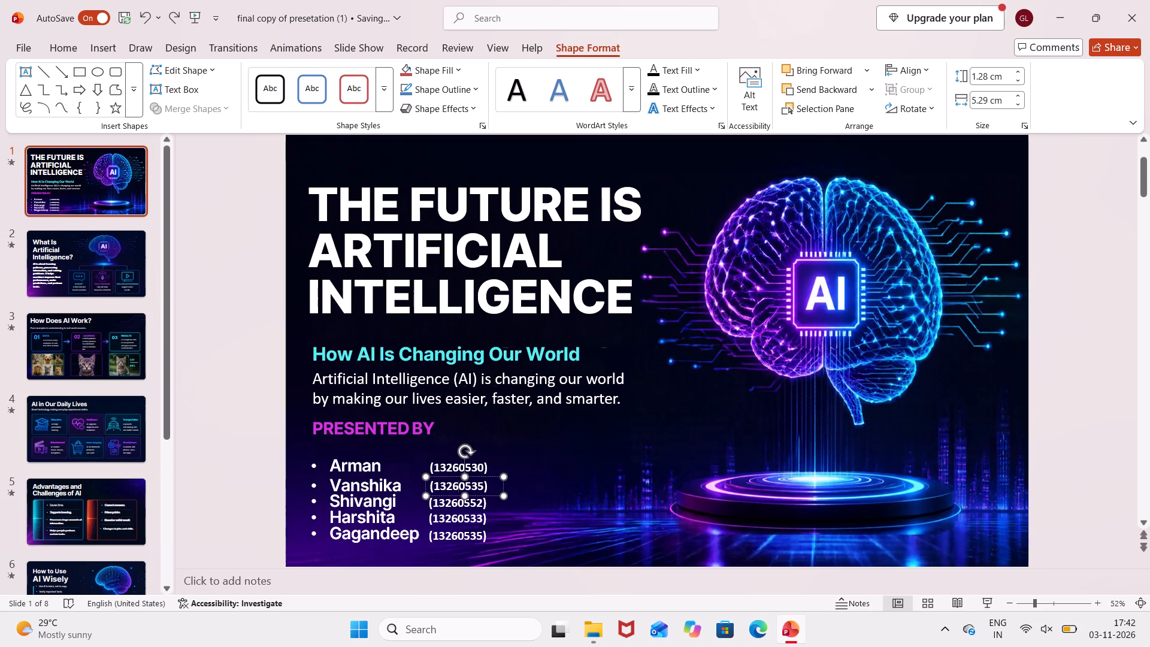
left_click(452, 476)
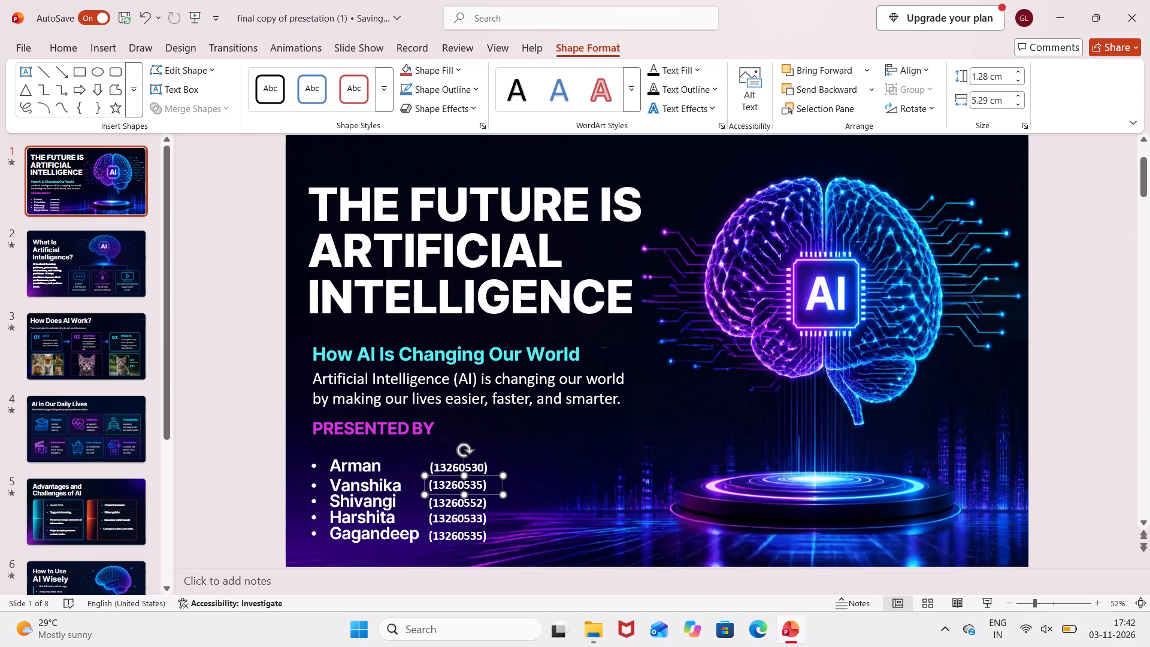
left_click(450, 468)
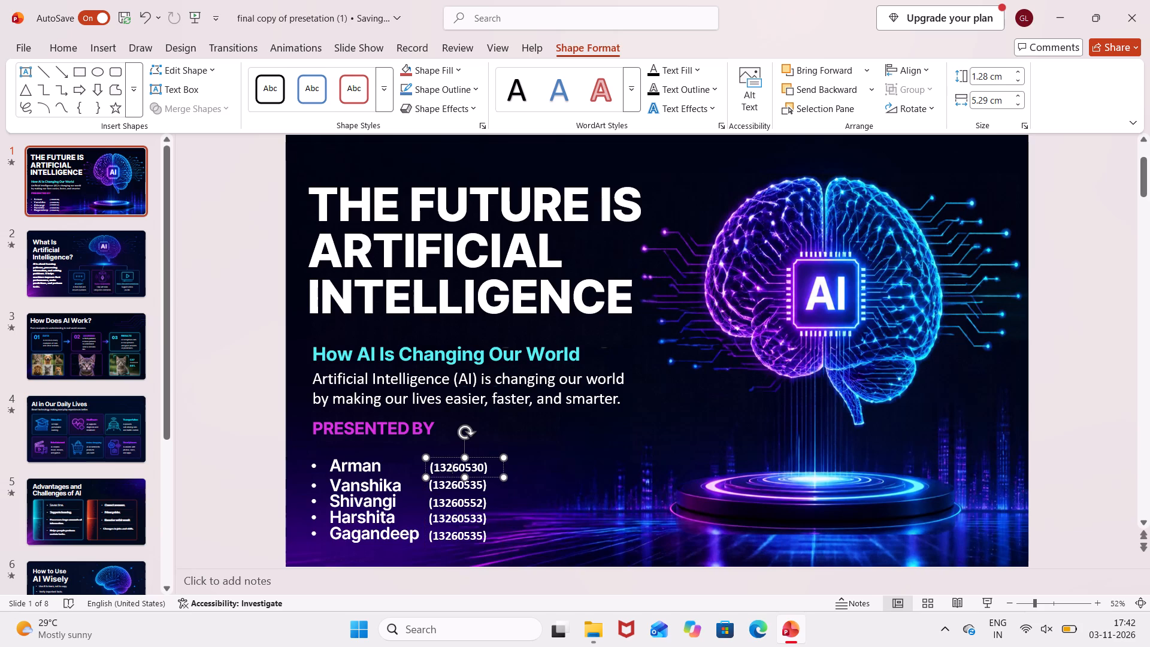
left_click(449, 458)
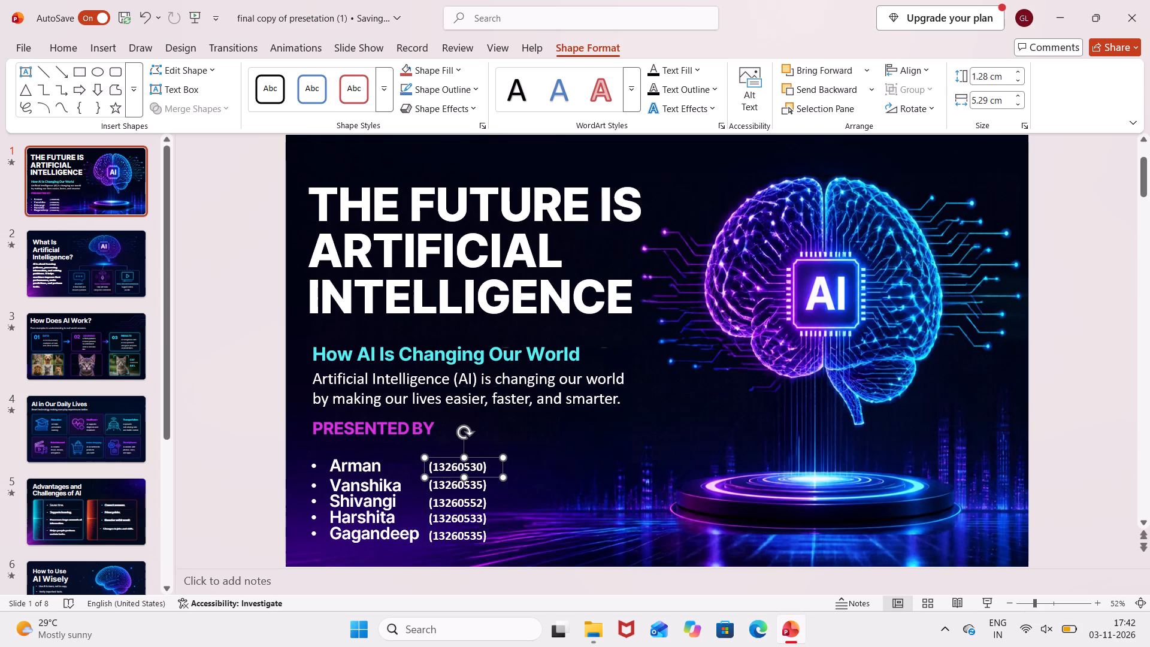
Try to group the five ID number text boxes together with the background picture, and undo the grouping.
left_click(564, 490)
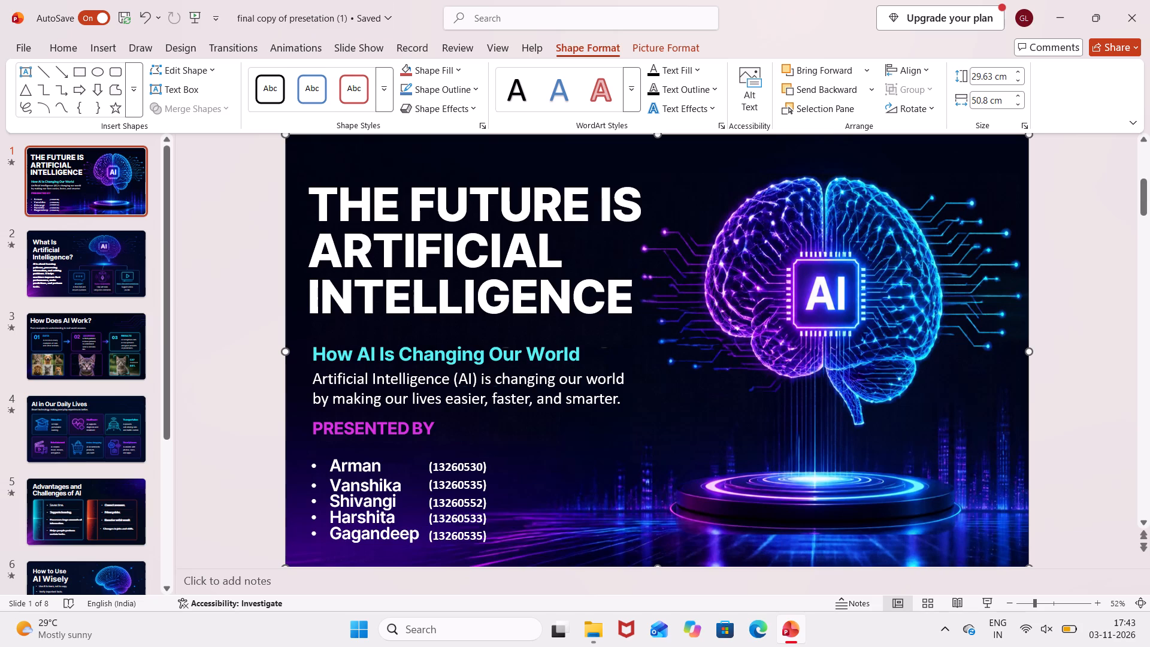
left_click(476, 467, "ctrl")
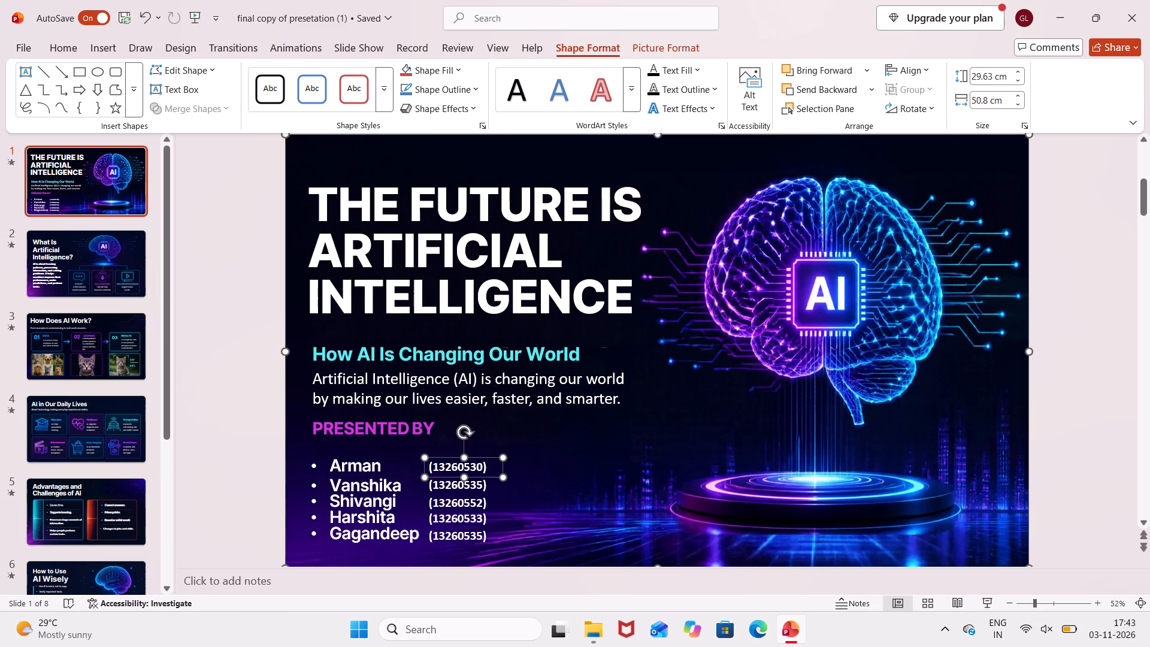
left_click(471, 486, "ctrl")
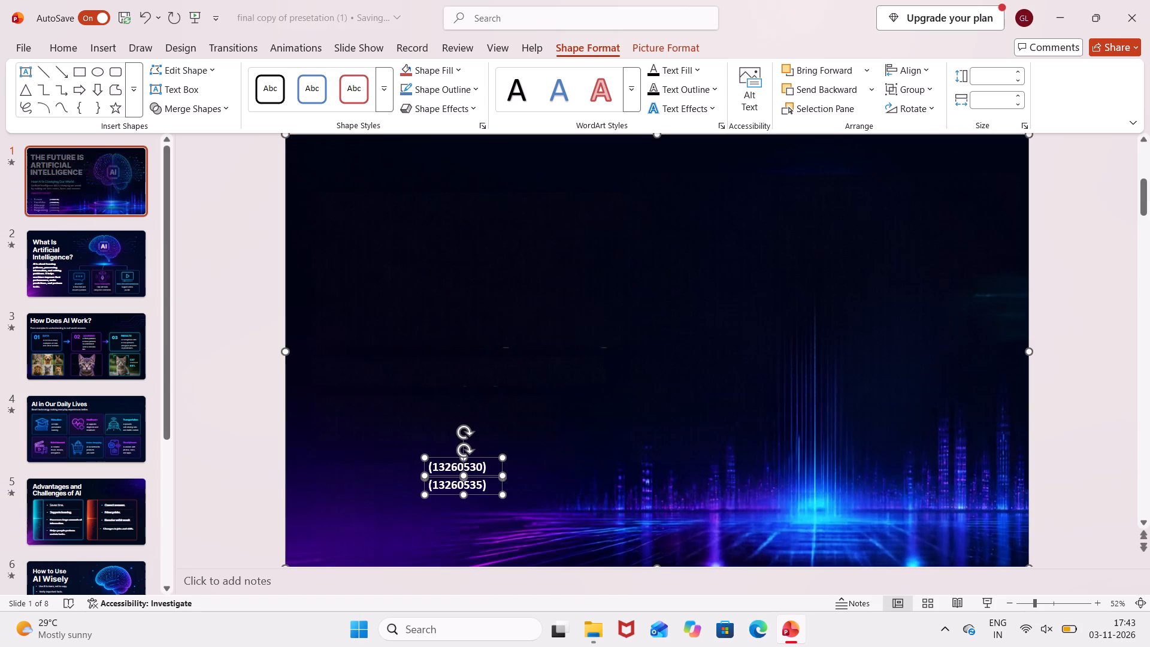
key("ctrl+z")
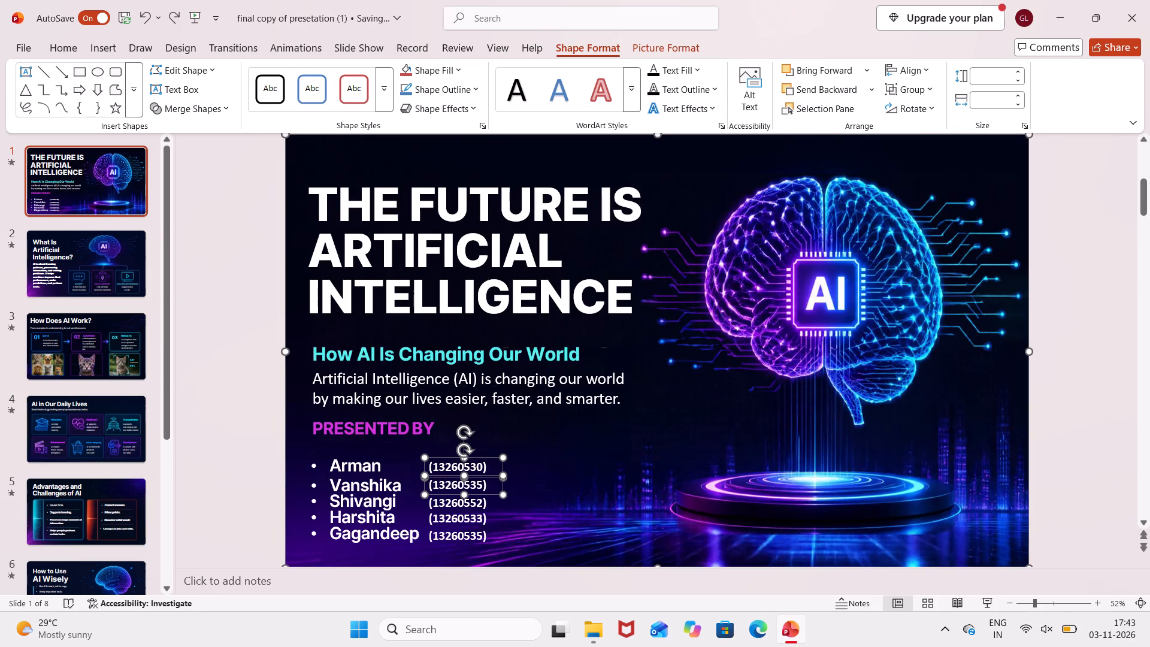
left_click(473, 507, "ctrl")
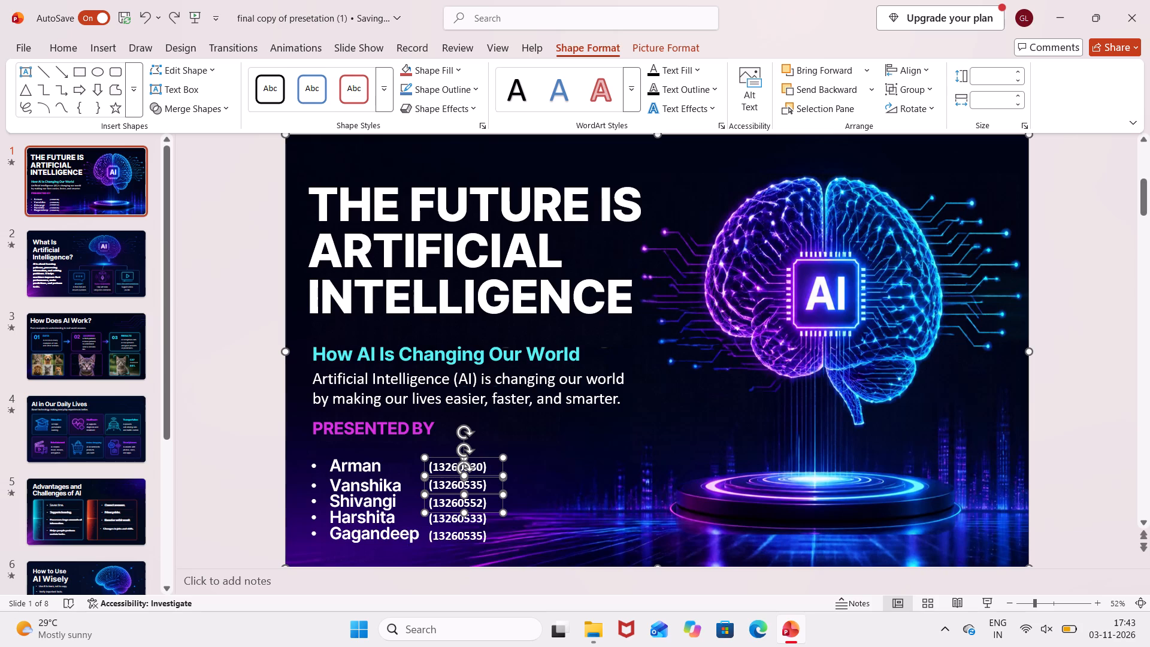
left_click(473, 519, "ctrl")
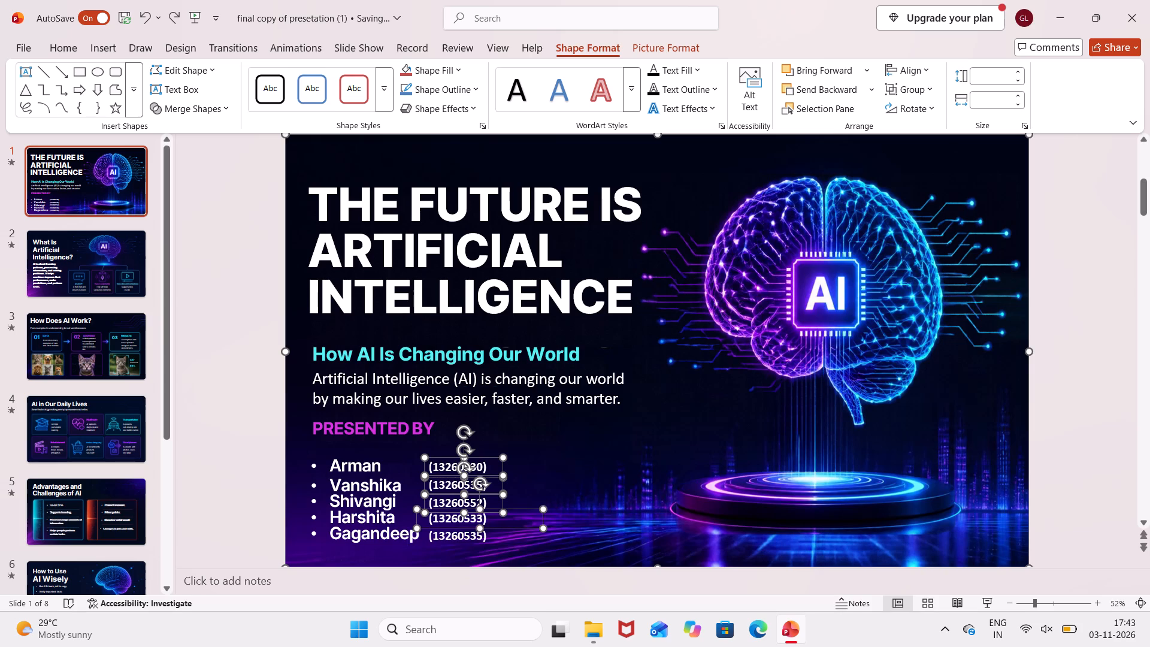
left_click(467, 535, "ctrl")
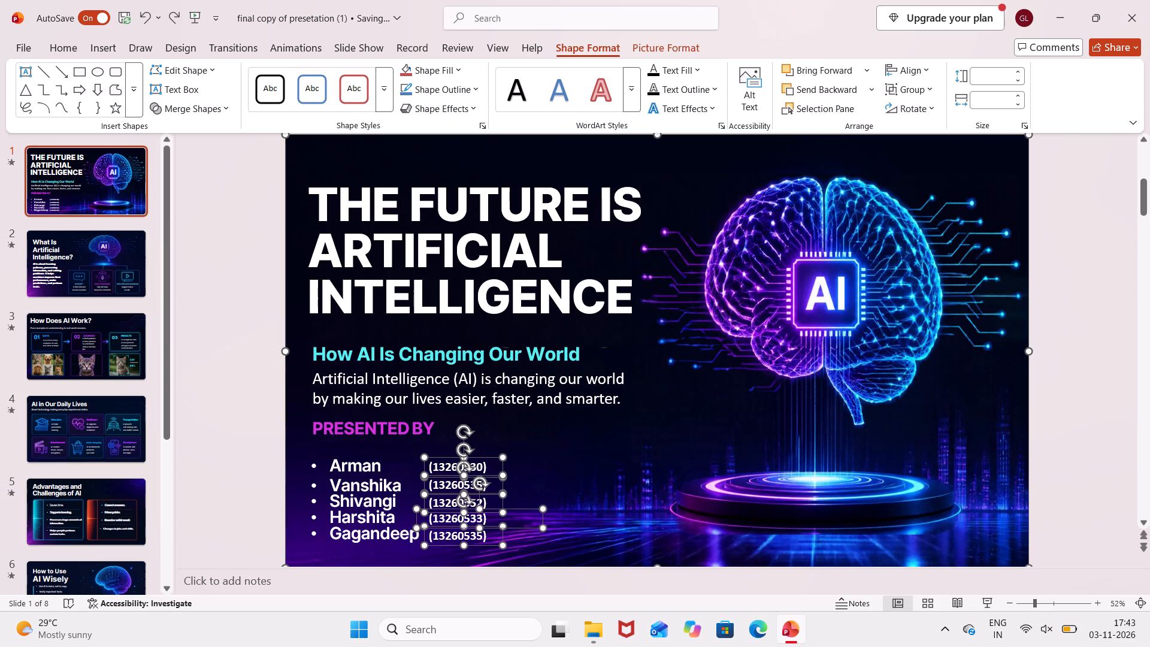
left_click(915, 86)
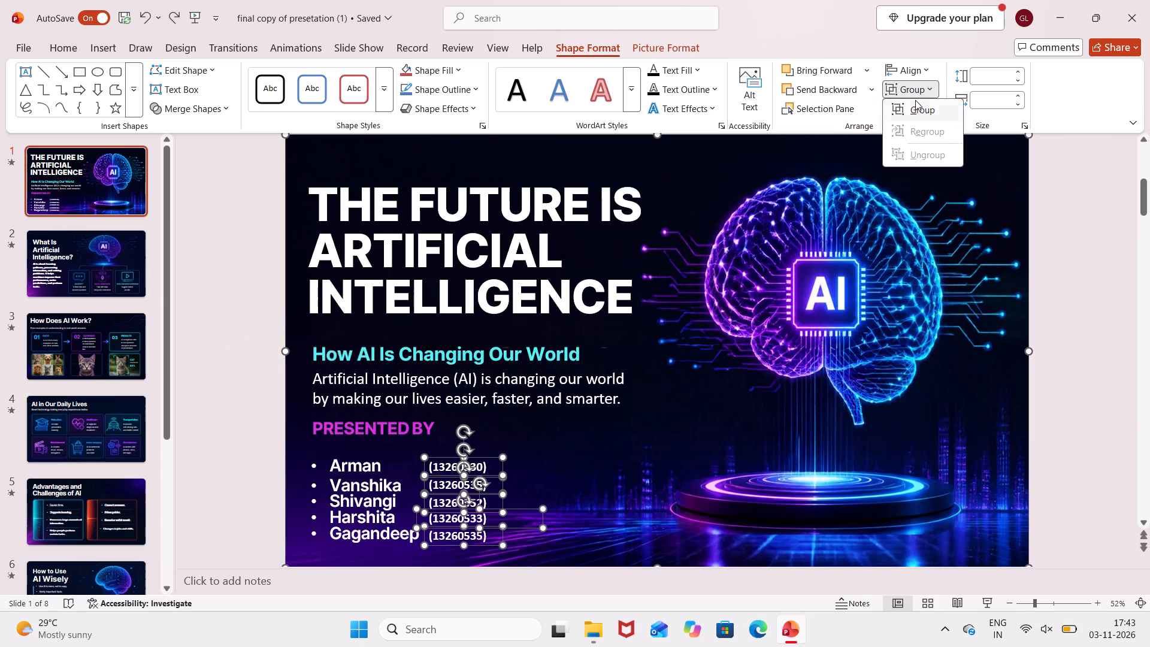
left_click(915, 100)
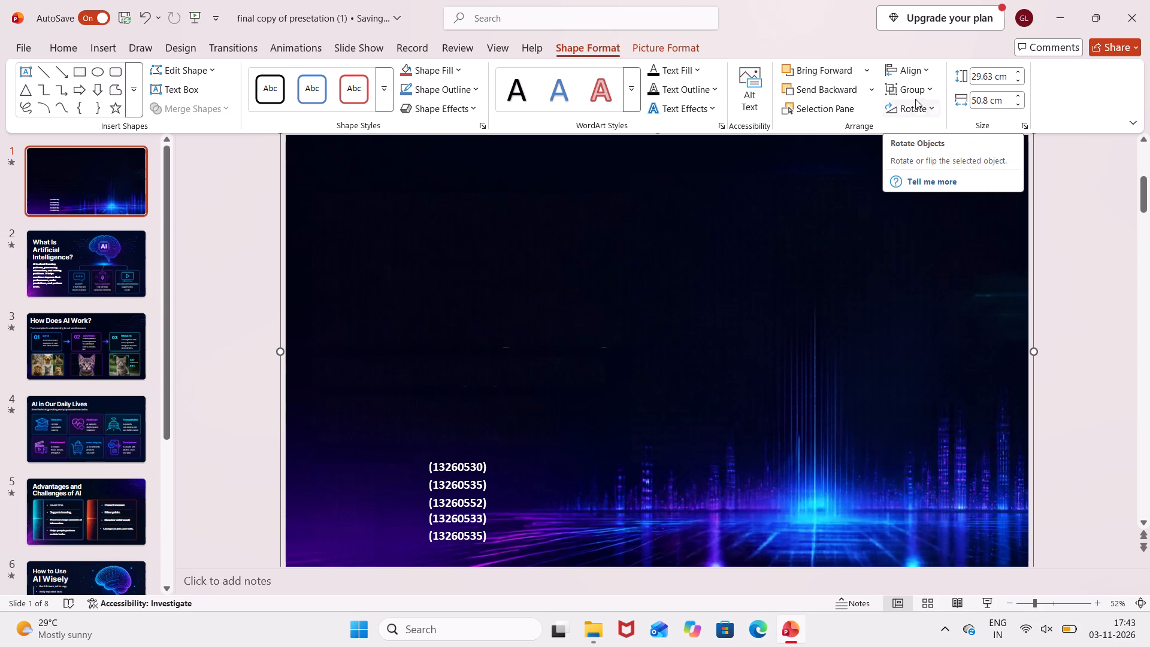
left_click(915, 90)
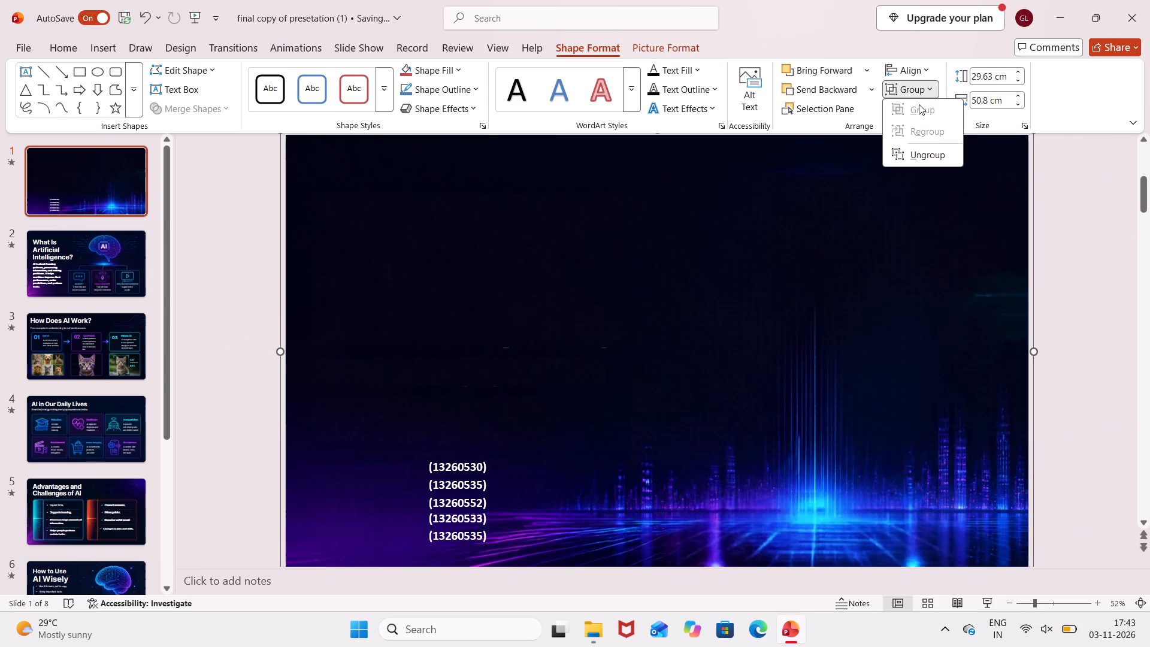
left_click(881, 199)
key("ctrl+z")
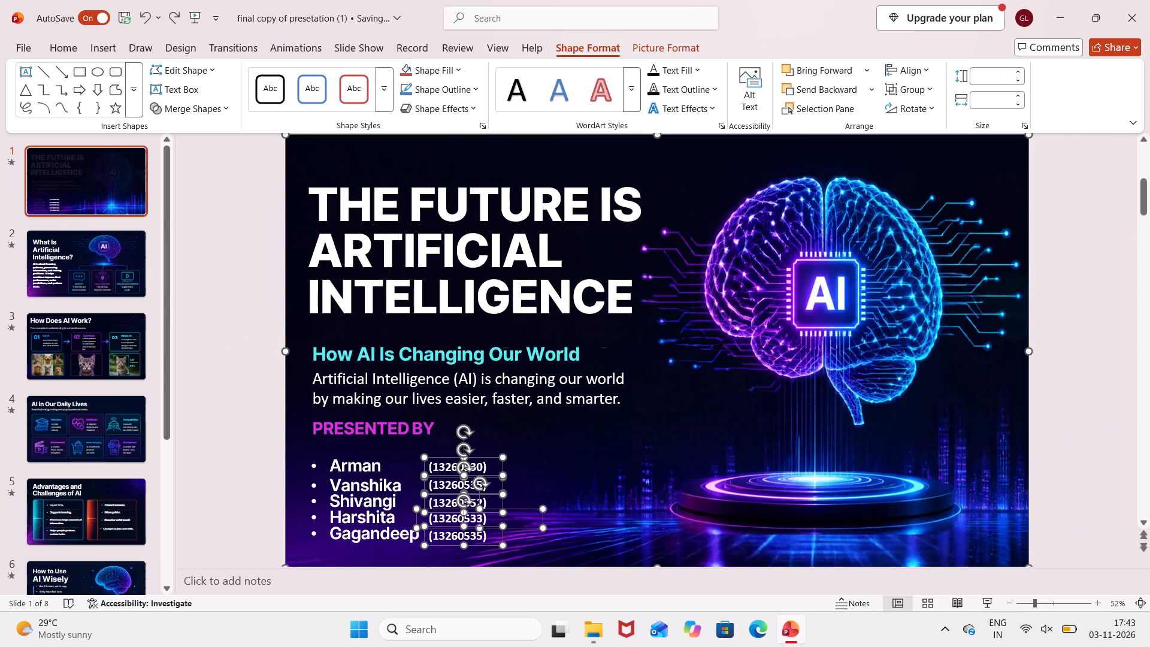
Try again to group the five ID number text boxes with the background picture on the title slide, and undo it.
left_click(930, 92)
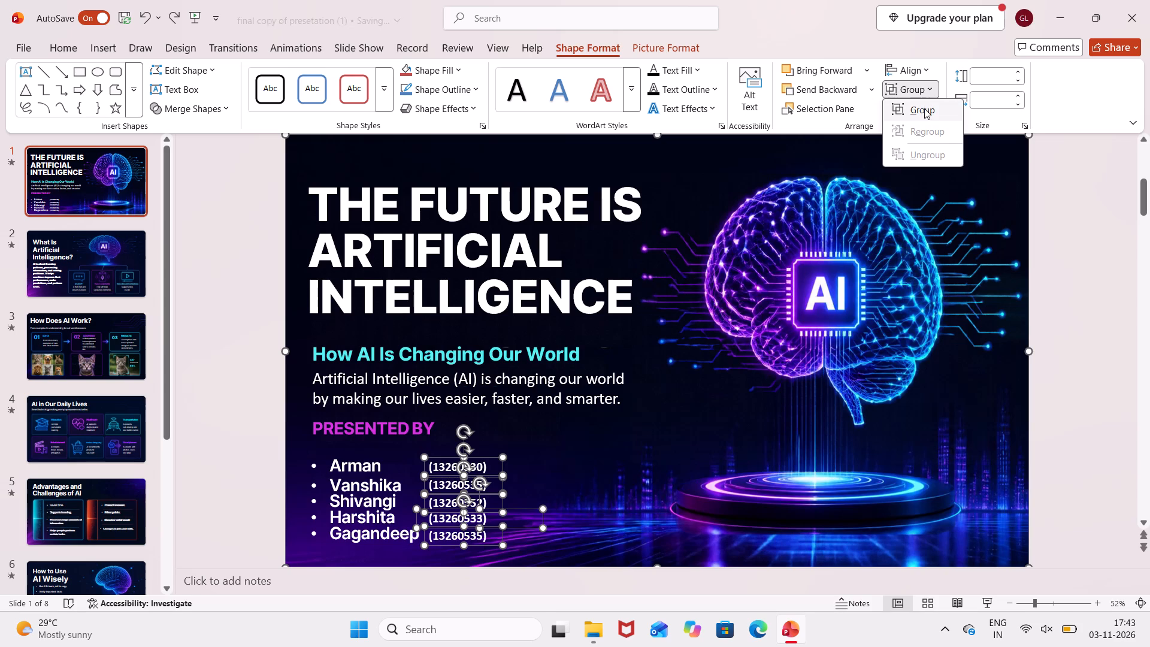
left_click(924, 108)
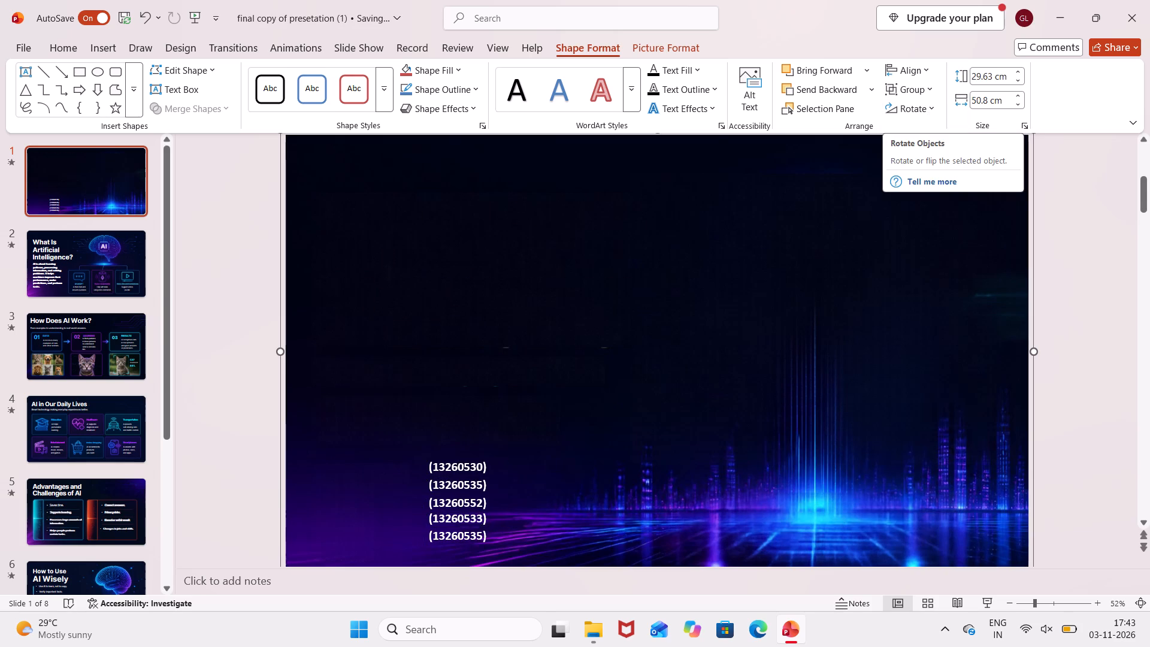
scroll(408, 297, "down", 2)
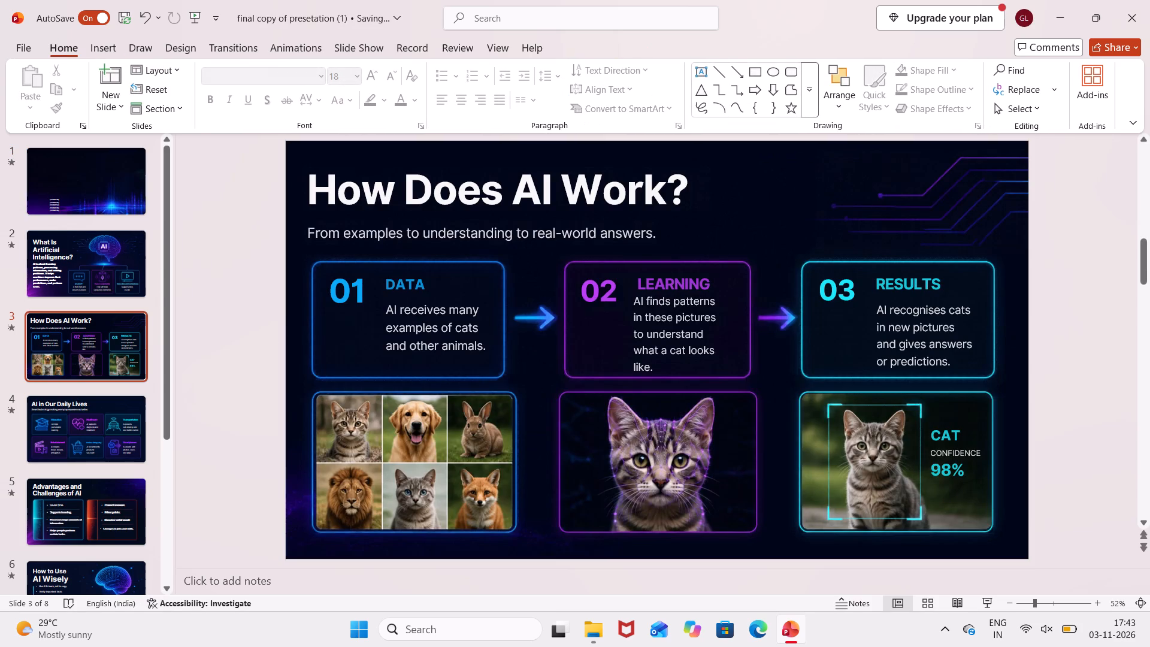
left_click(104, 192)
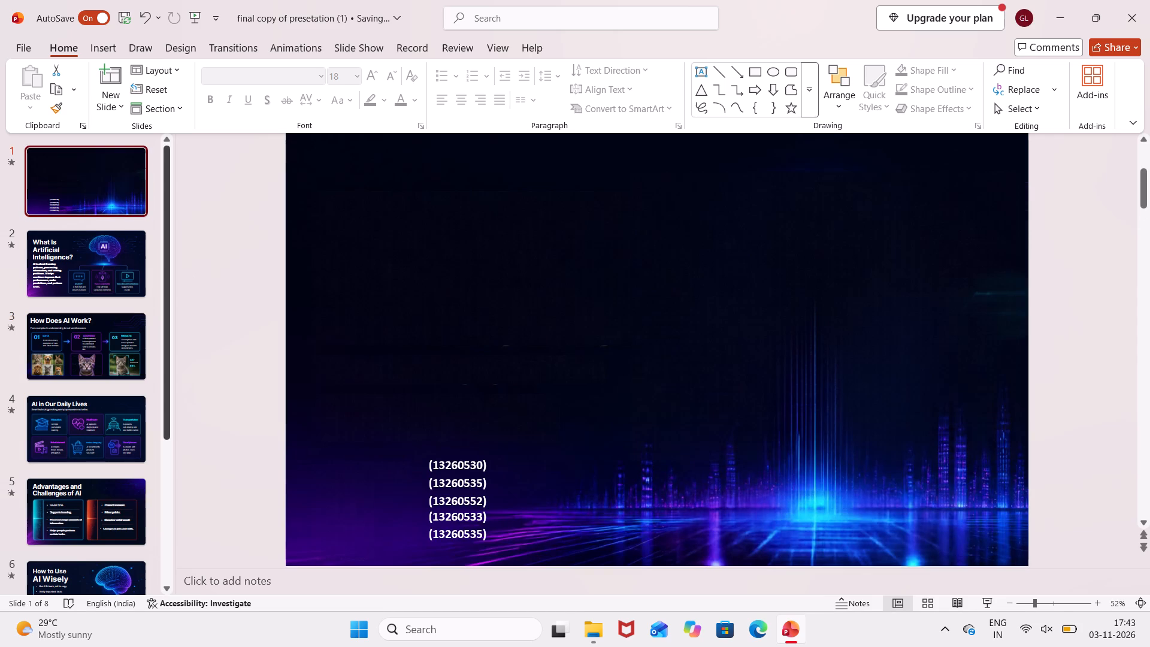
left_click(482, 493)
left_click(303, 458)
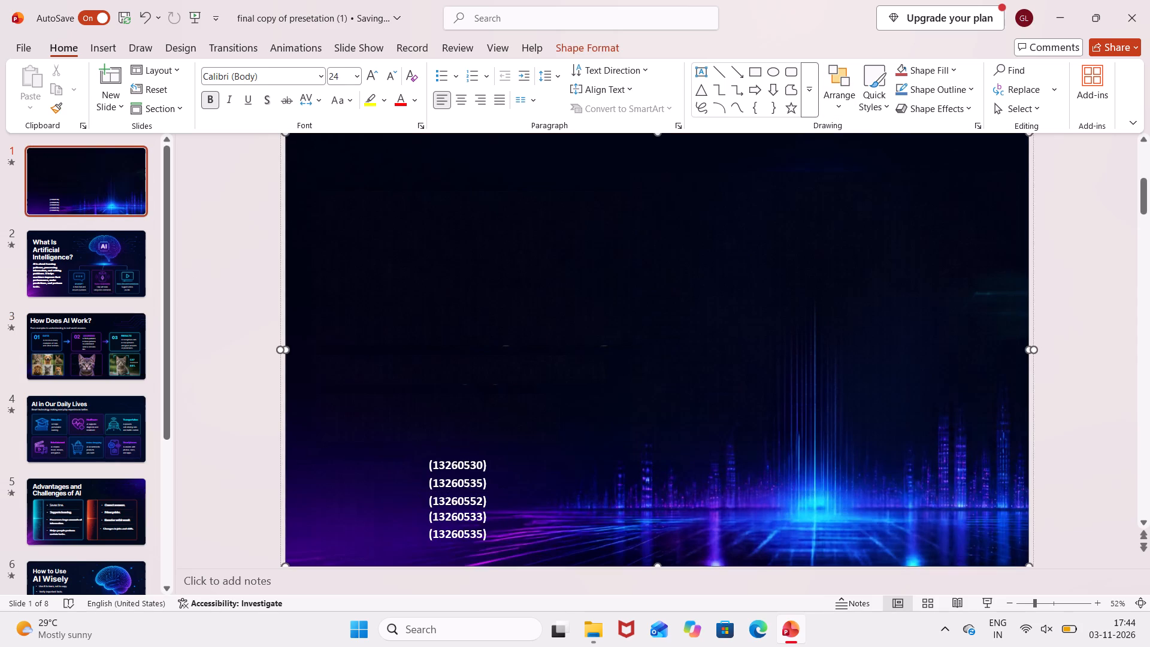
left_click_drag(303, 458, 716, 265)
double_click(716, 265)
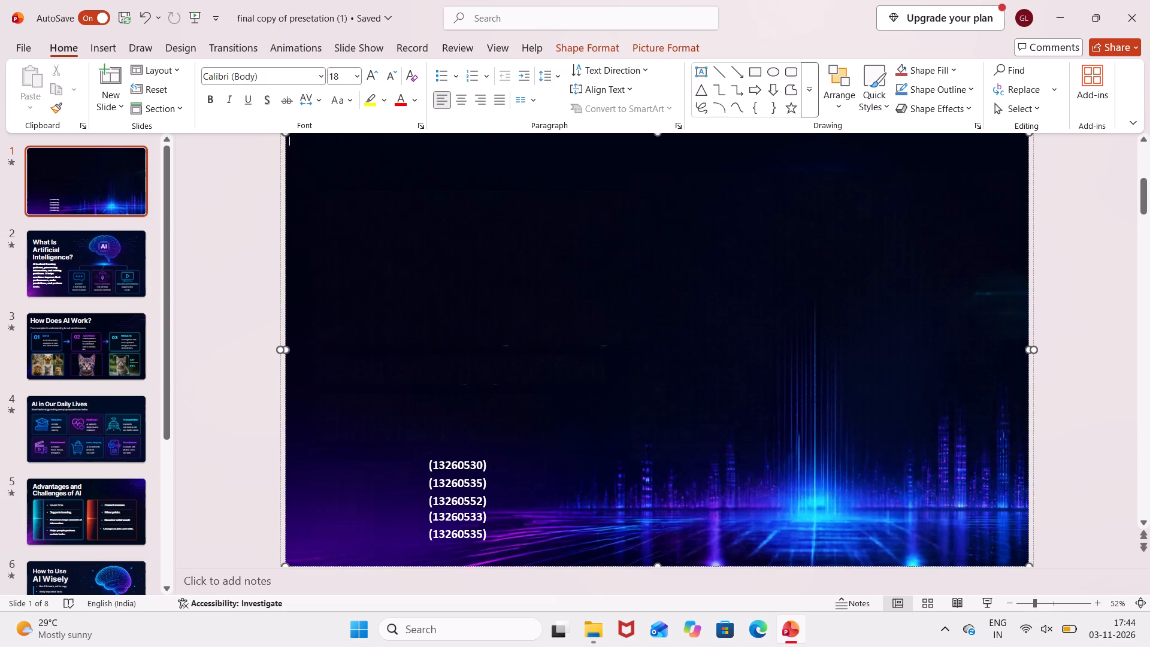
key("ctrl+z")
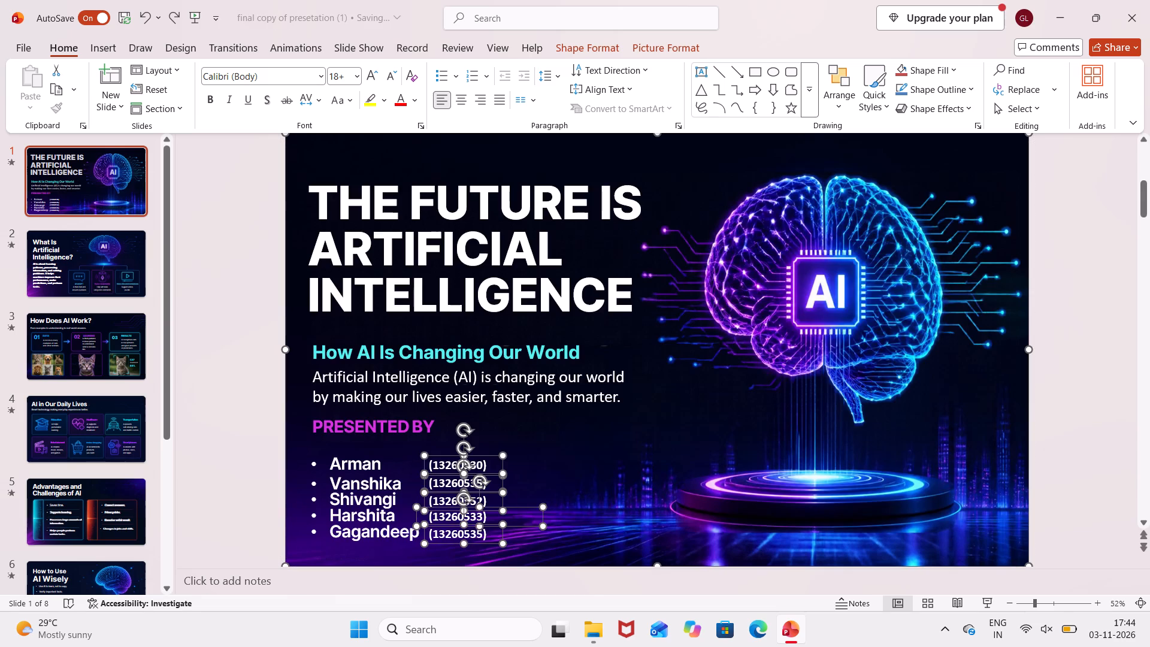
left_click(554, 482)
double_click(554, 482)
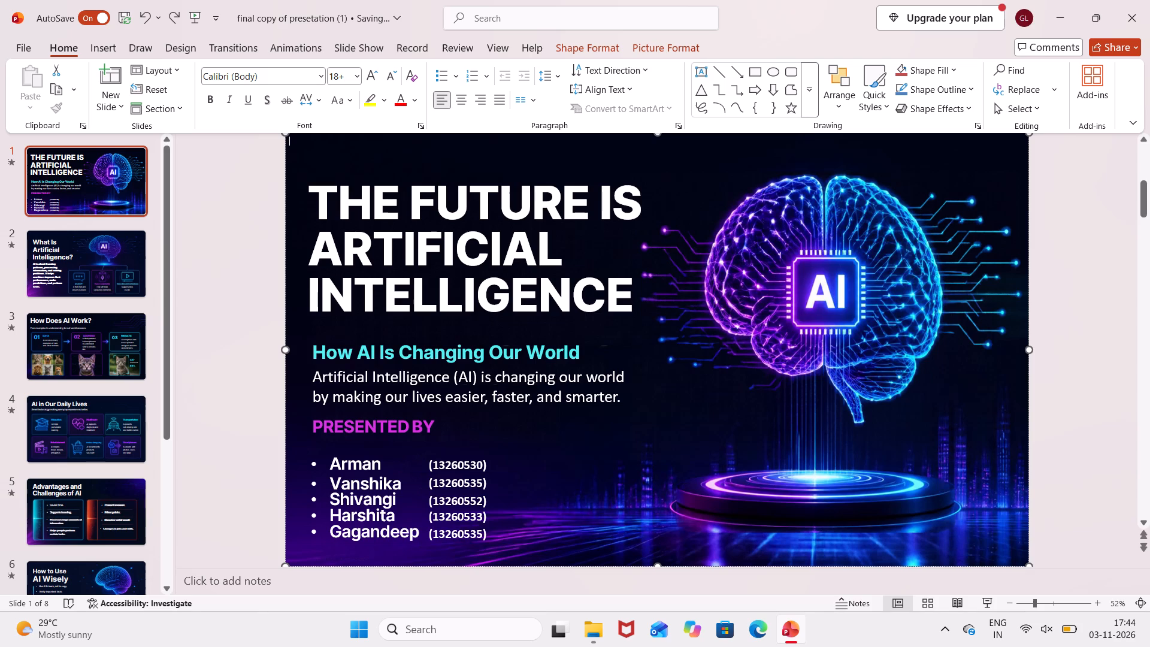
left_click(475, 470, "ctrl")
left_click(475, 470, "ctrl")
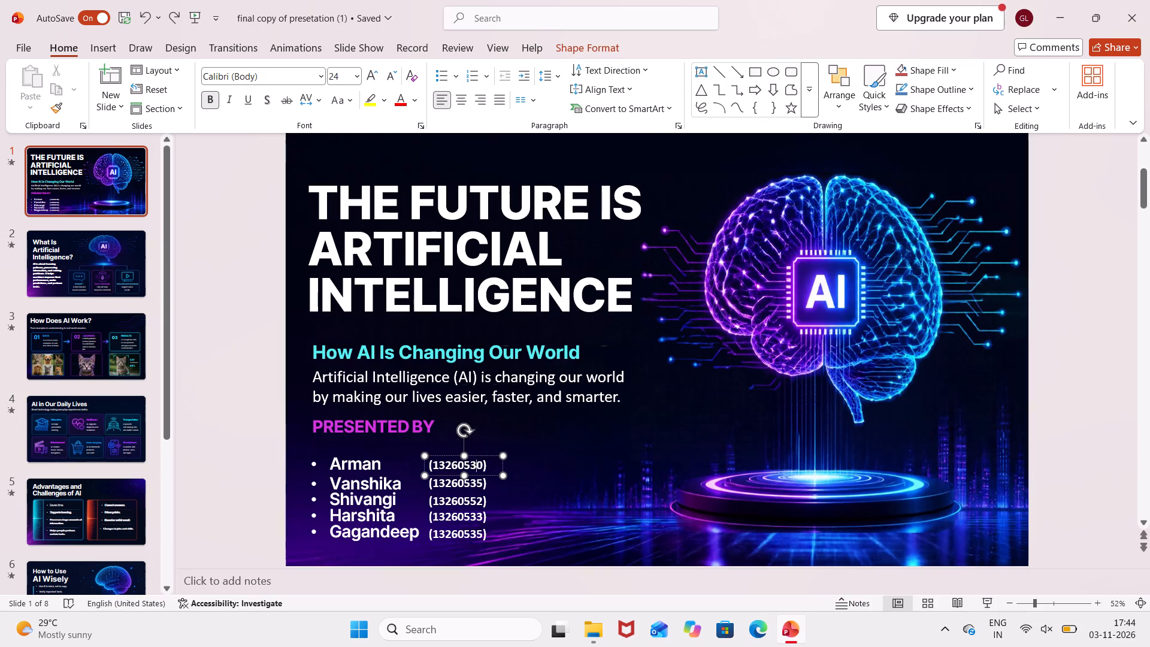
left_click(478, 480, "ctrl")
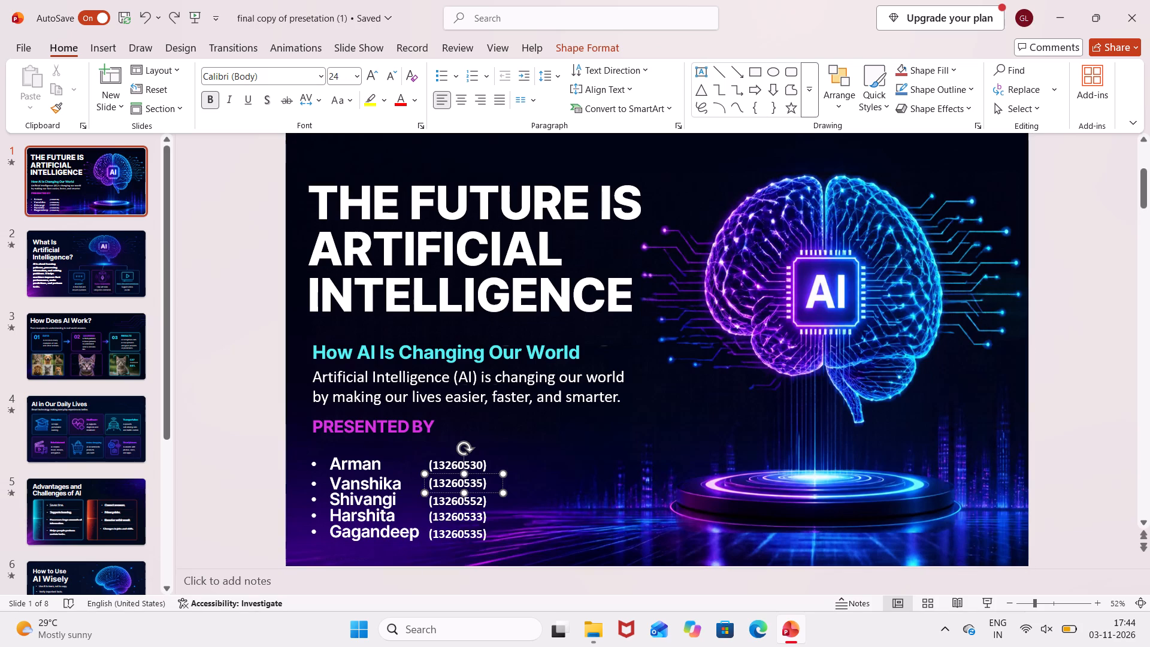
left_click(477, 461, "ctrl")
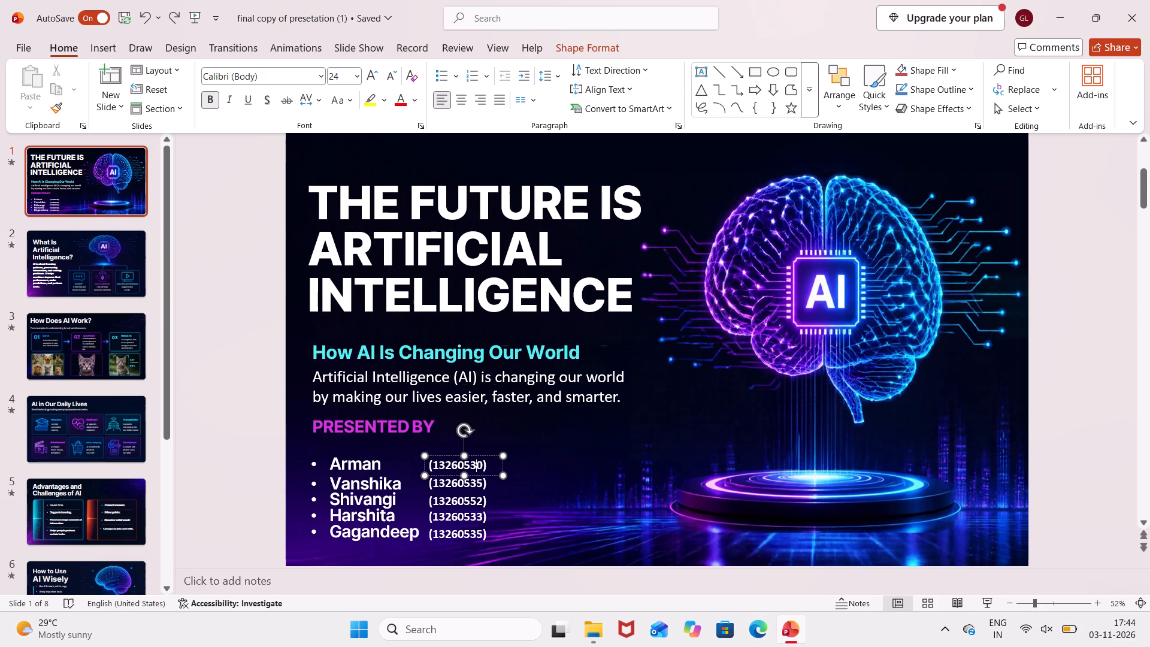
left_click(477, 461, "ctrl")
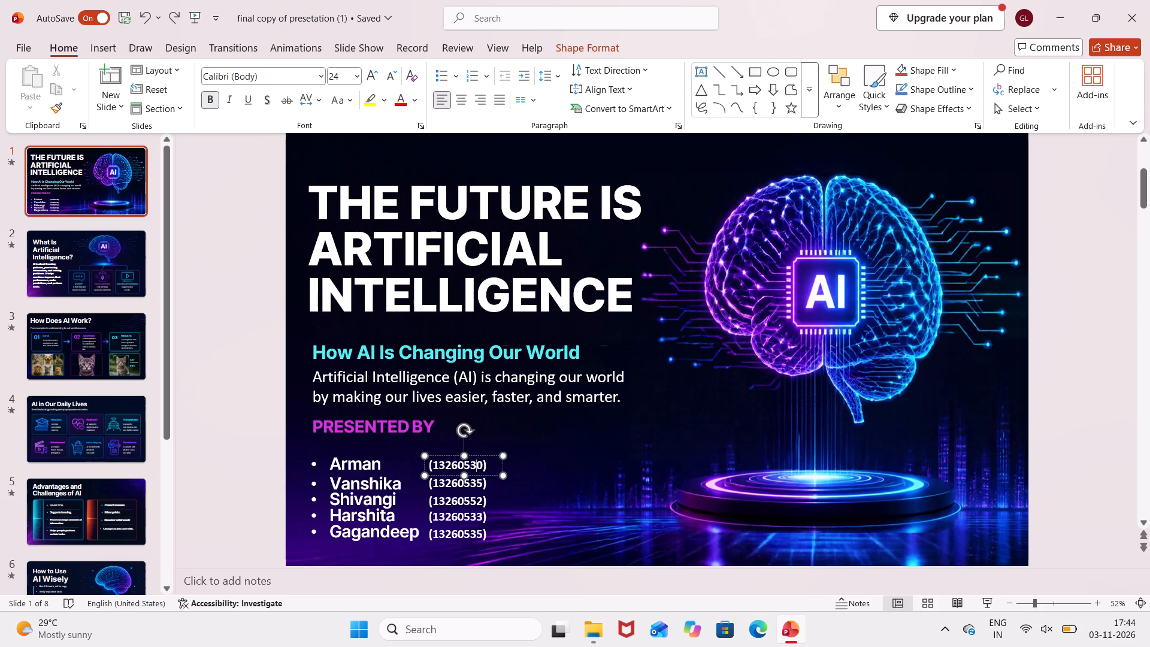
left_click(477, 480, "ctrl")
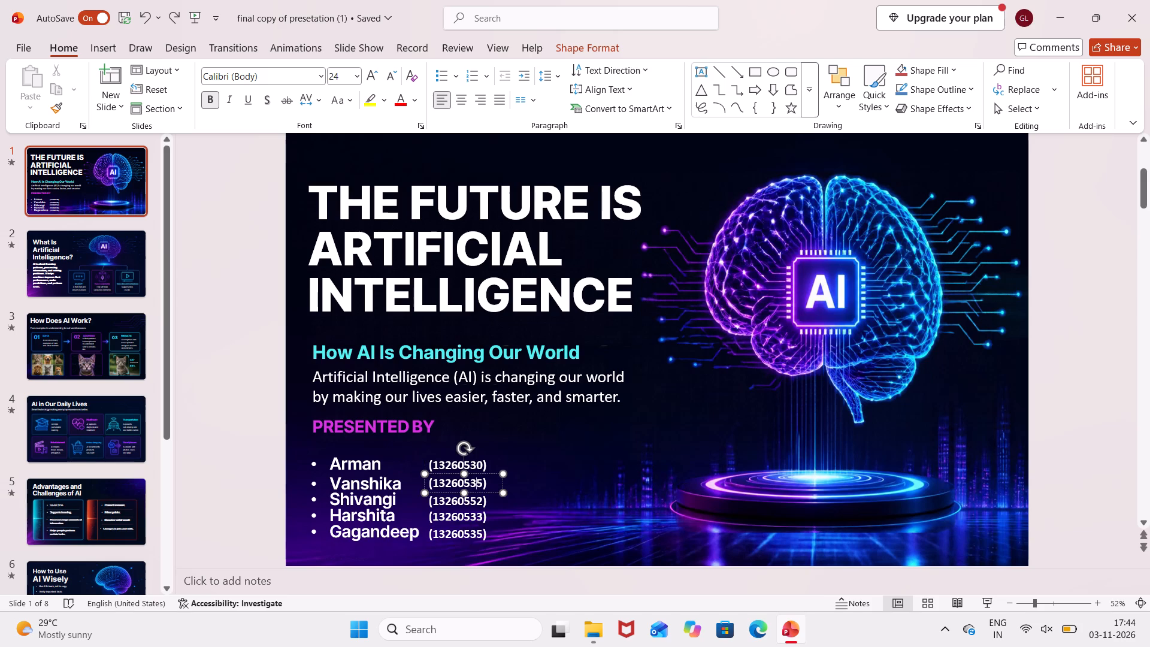
Group only the five ID number text boxes on the title slide, leaving the background picture out of the selection.
left_click(483, 457)
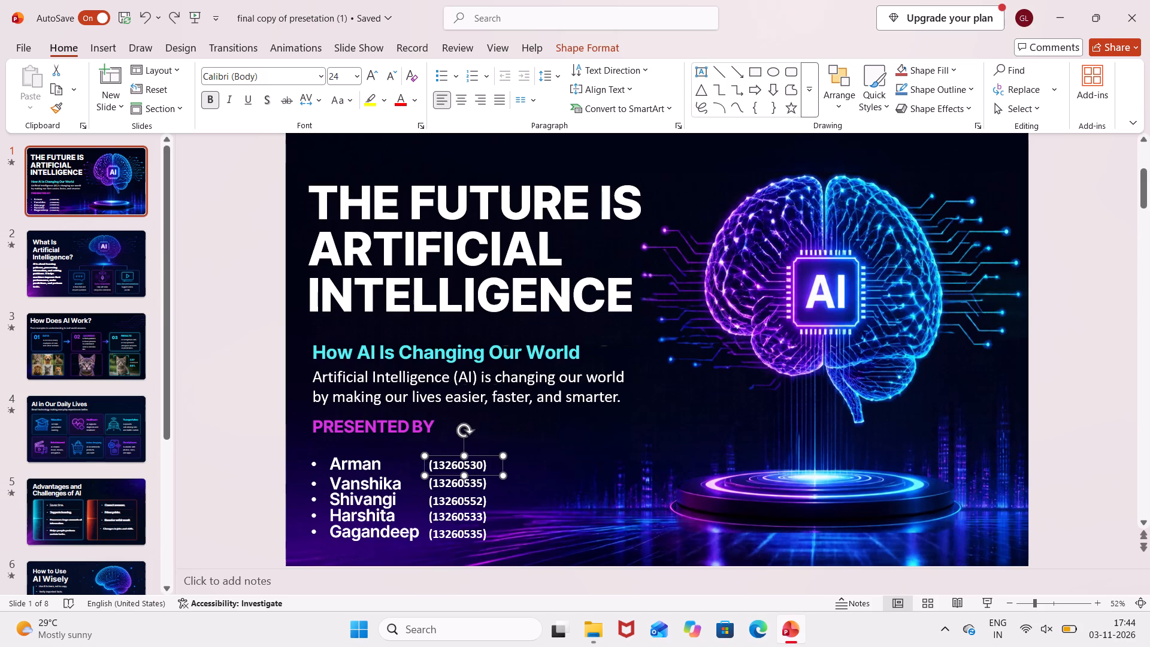
left_click(473, 485, "ctrl")
left_click(477, 500, "ctrl")
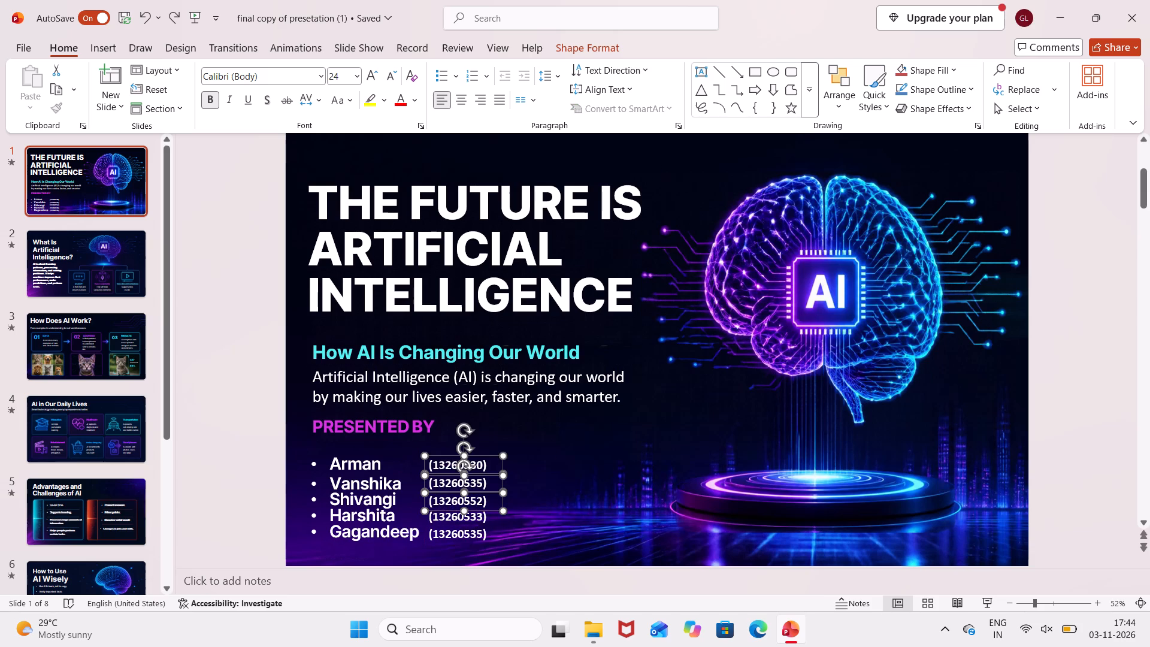
left_click(477, 521, "ctrl")
left_click(478, 534, "ctrl")
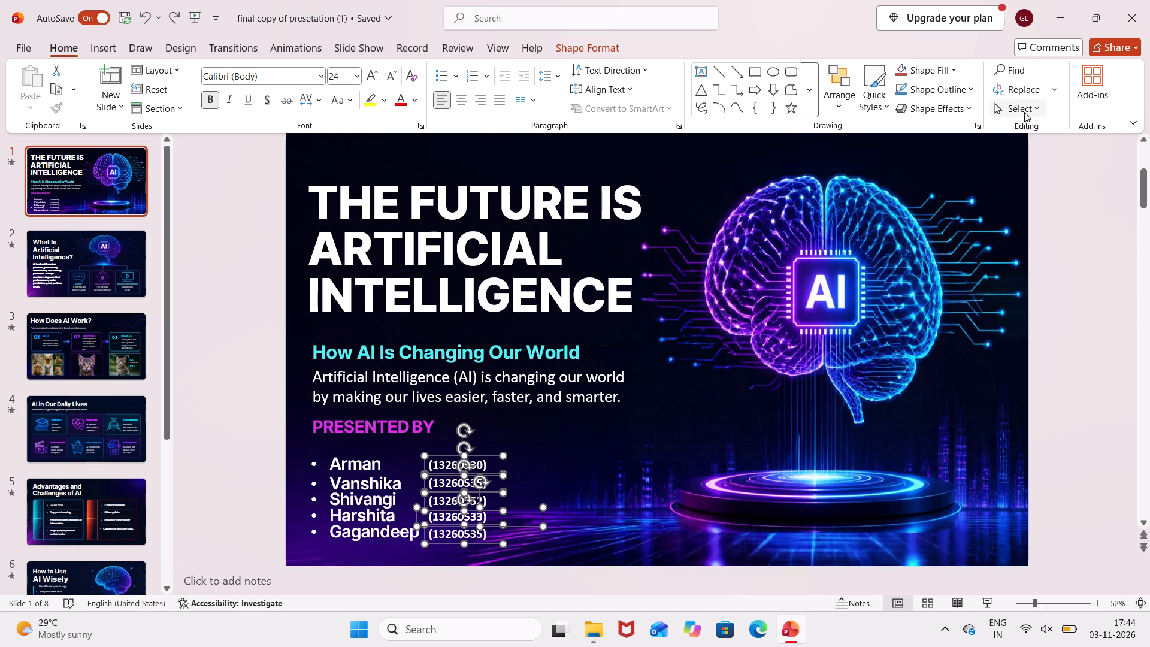
left_click(850, 116)
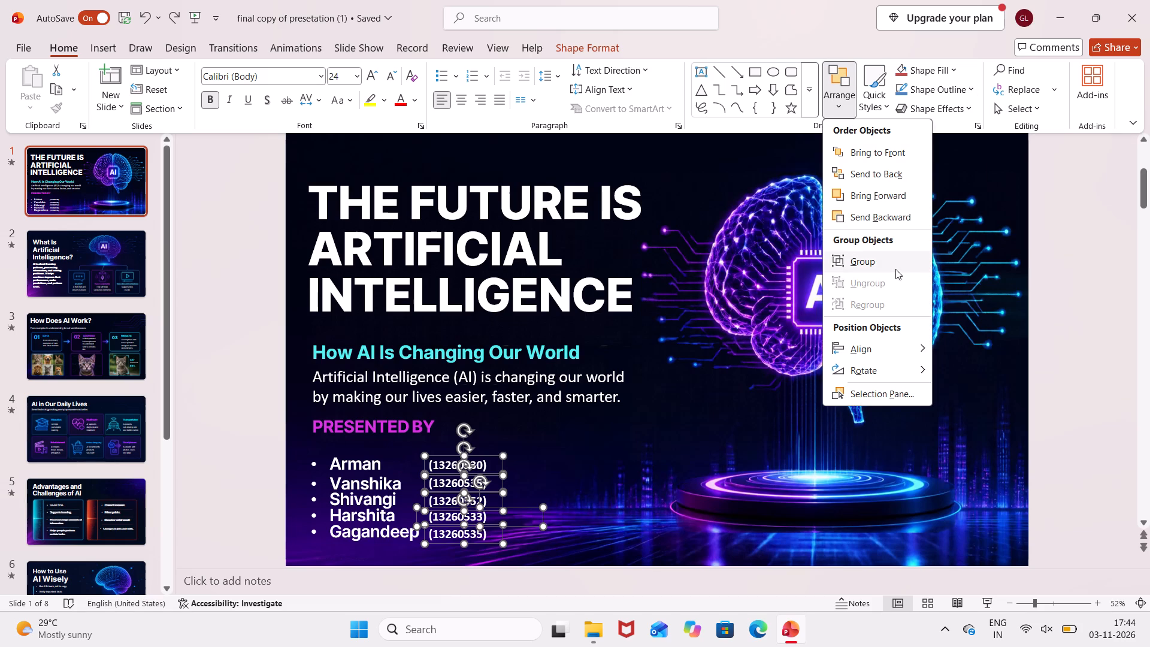
left_click(895, 269)
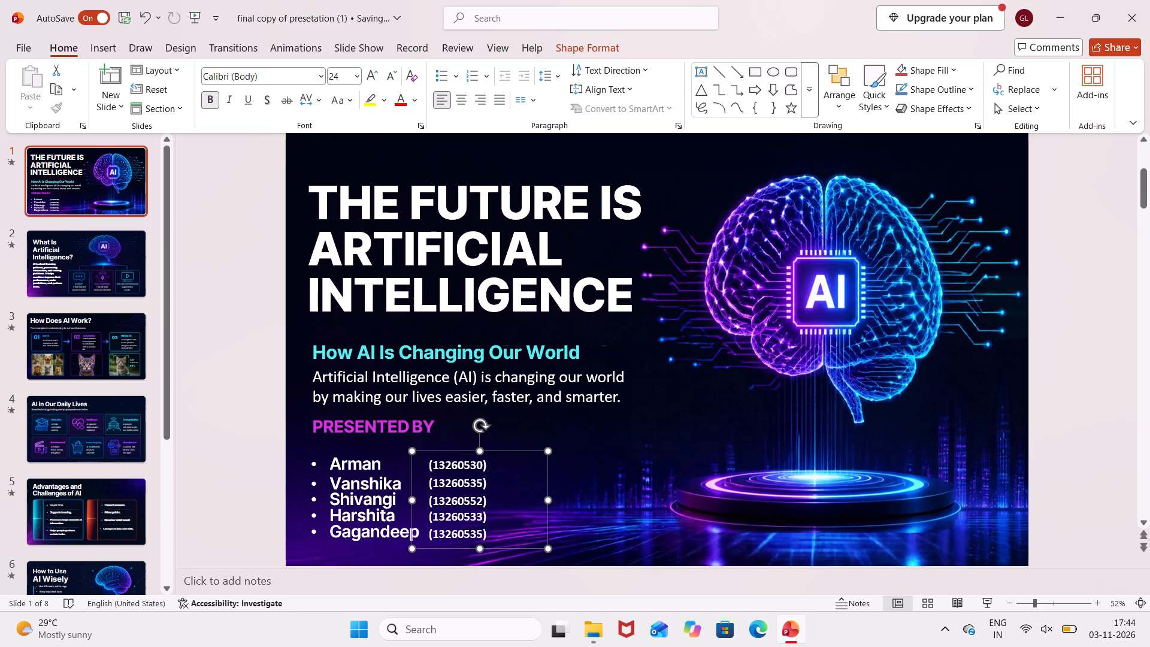
Nudge the third presenter's ID number text box slightly upward within the group to line up with the name.
left_click(476, 504)
left_click(479, 501)
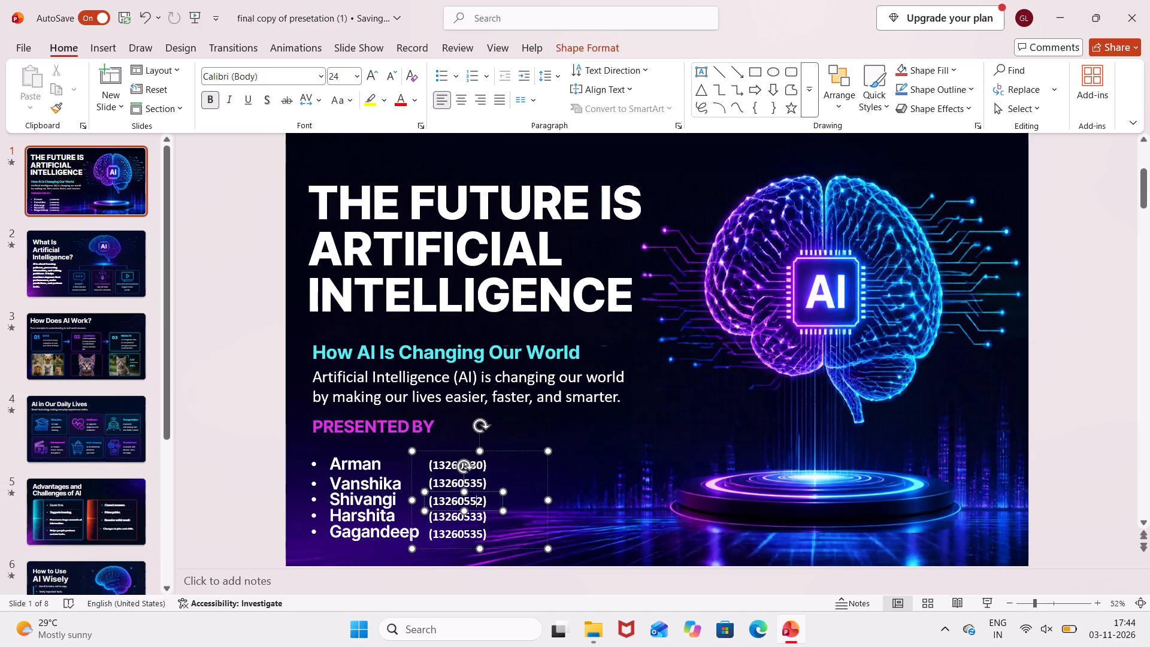
left_click(487, 492)
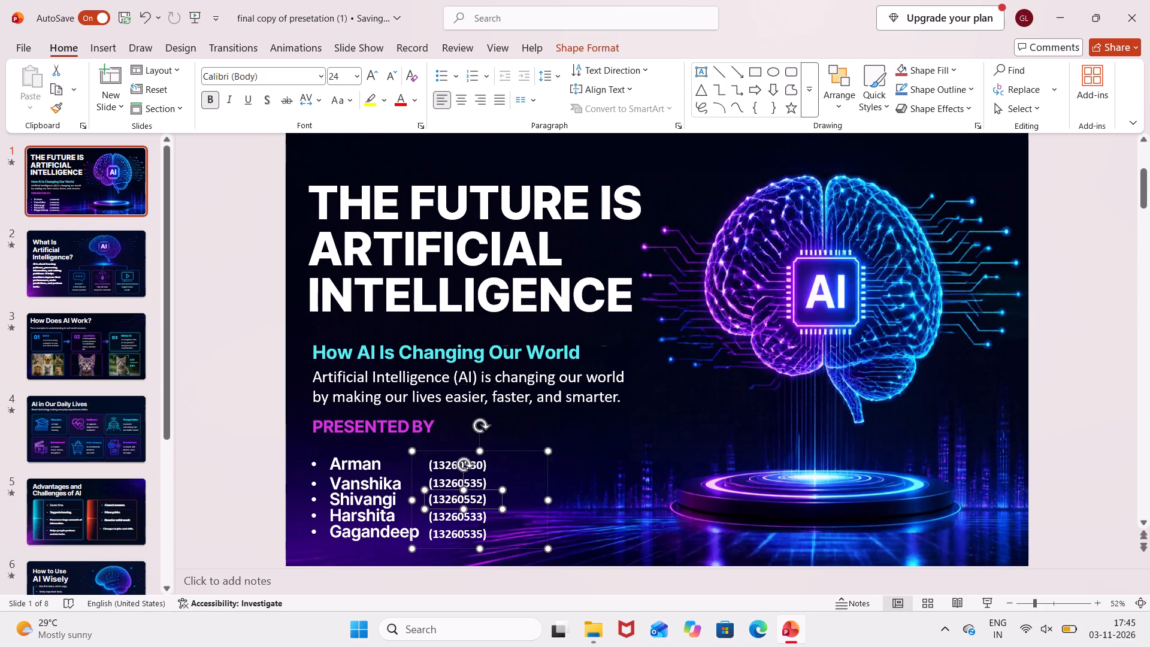
left_click(539, 480)
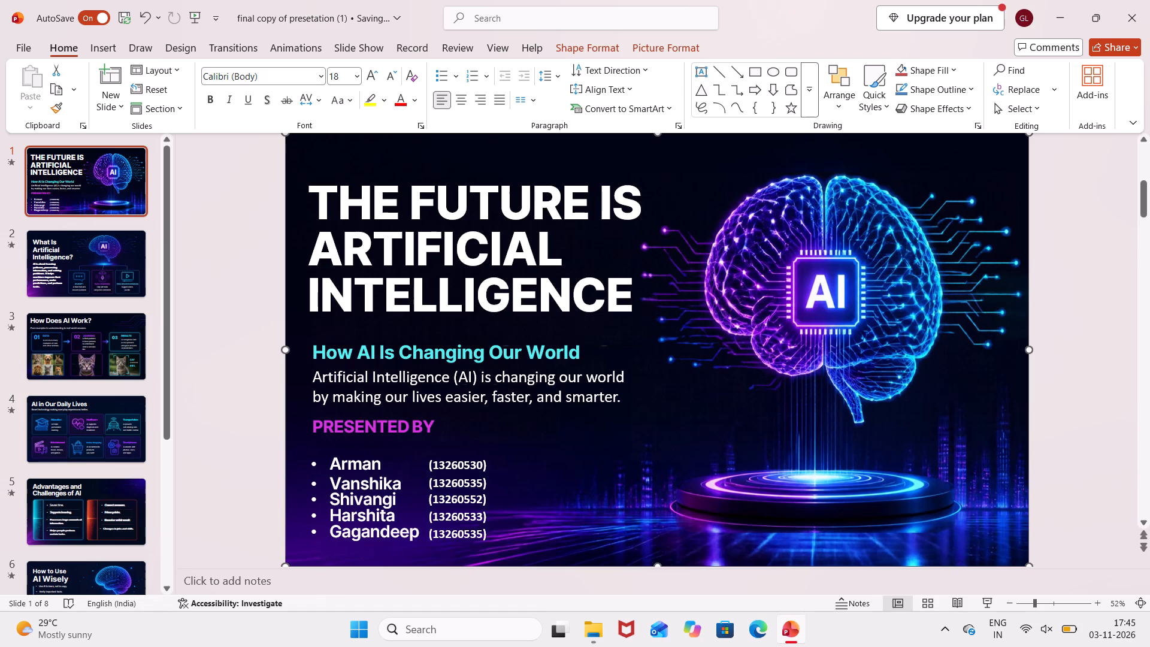
Move the grouped ID numbers slightly to the right, away from the presenter names, keeping each number level with its name.
left_click(452, 461)
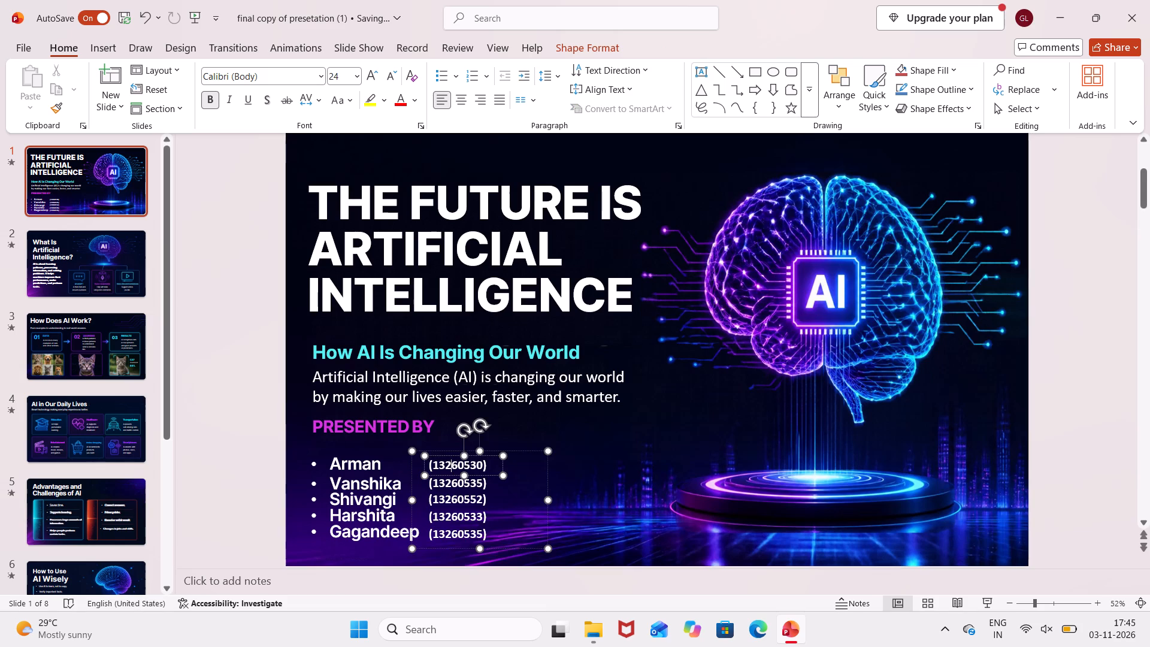
left_click_drag(519, 451, 540, 450)
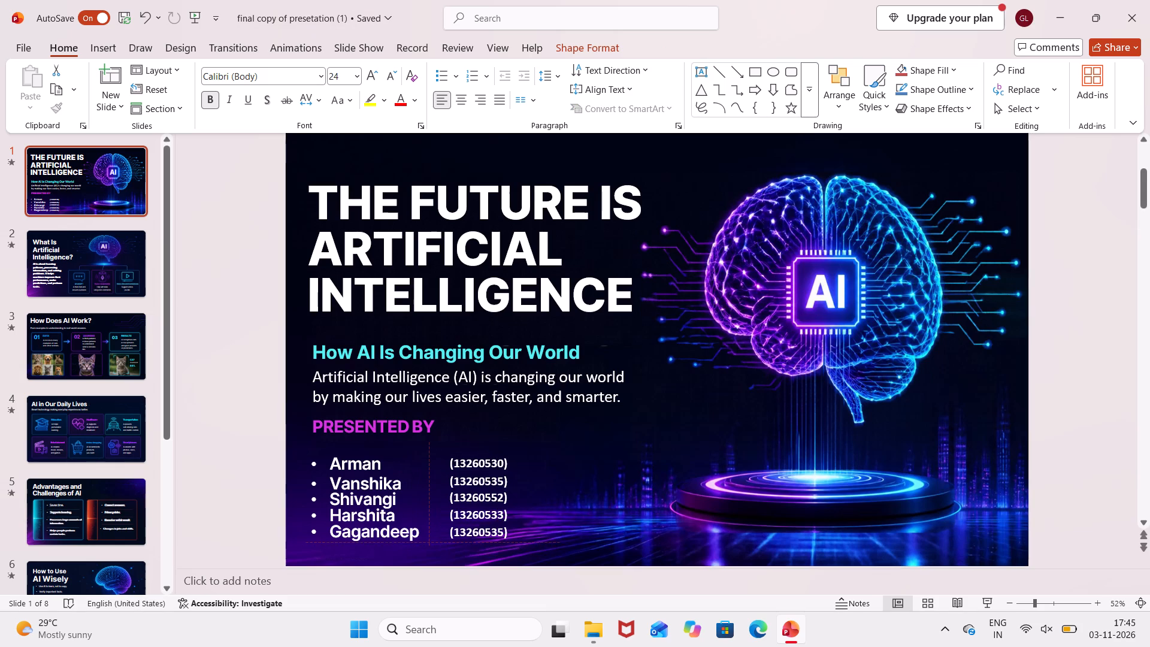
left_click_drag(540, 450, 547, 452)
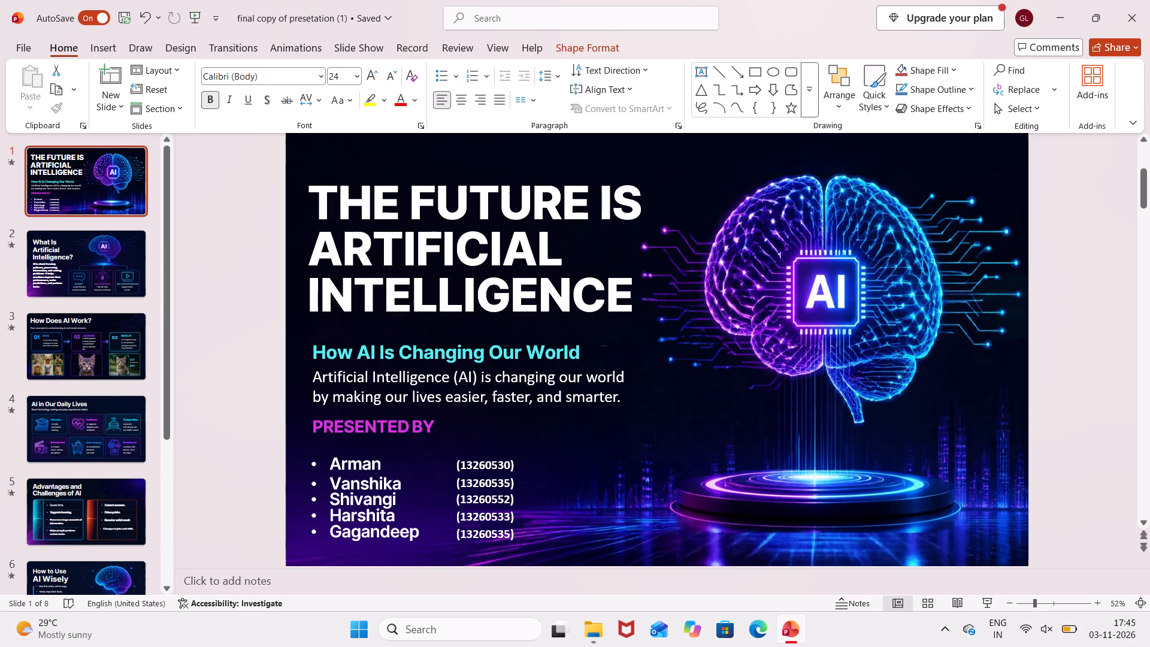
left_click_drag(547, 452, 547, 452)
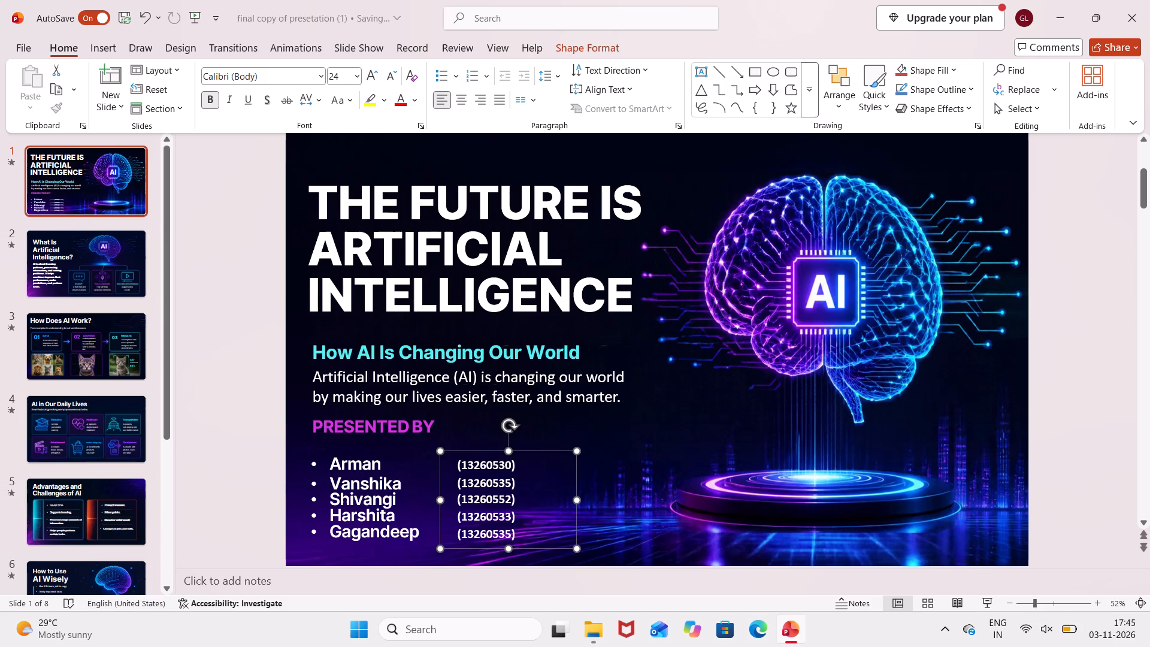
left_click(628, 433)
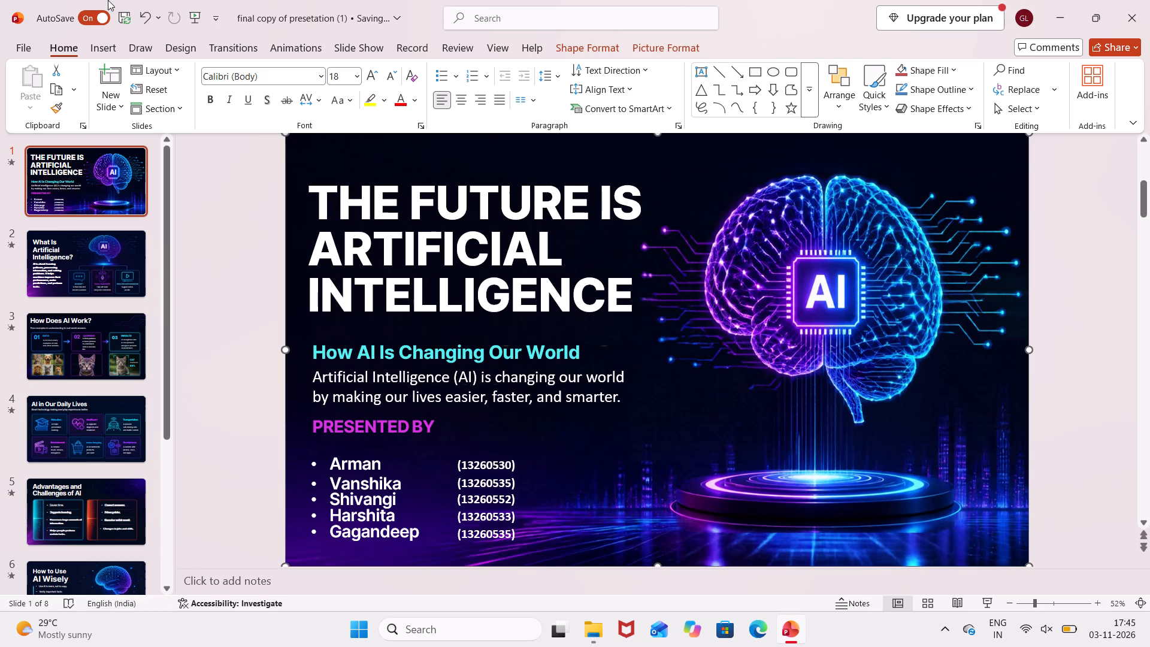